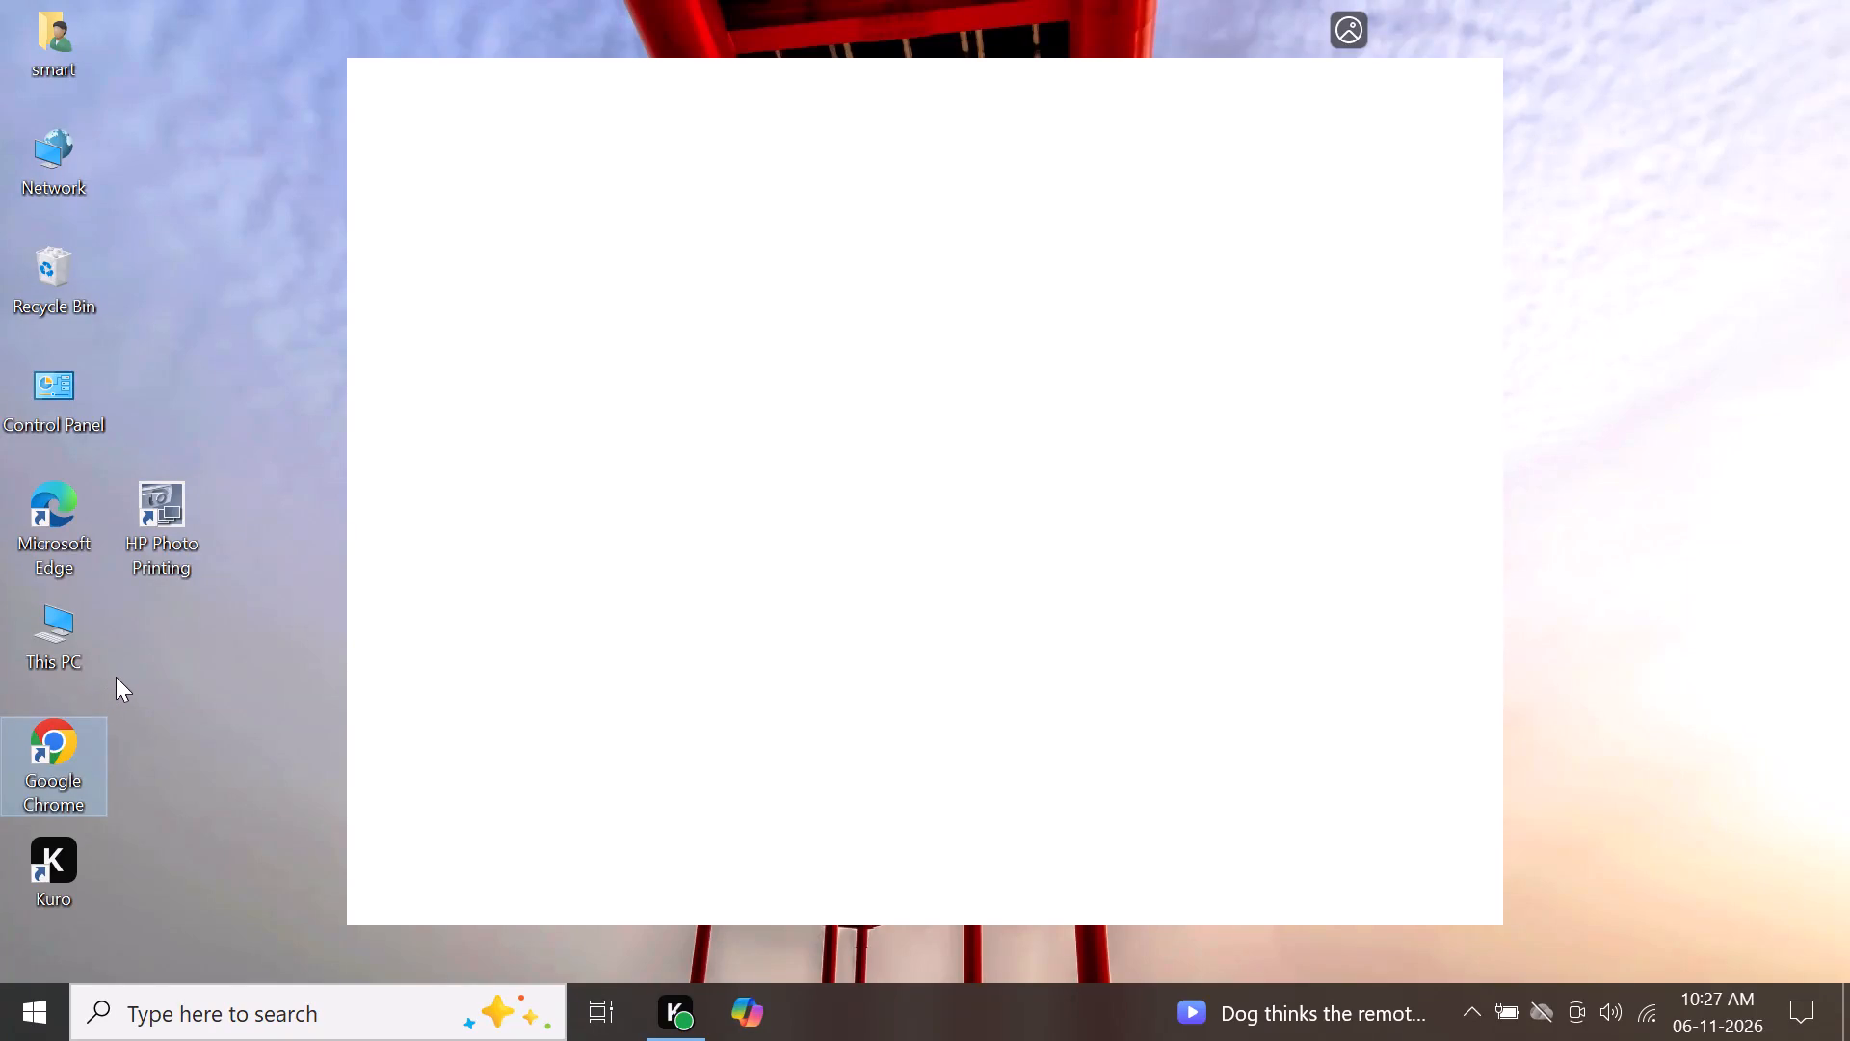
Launch the Google Chrome browser from the desktop.
{"action": "left_click", "coordinate": [277, 317]}
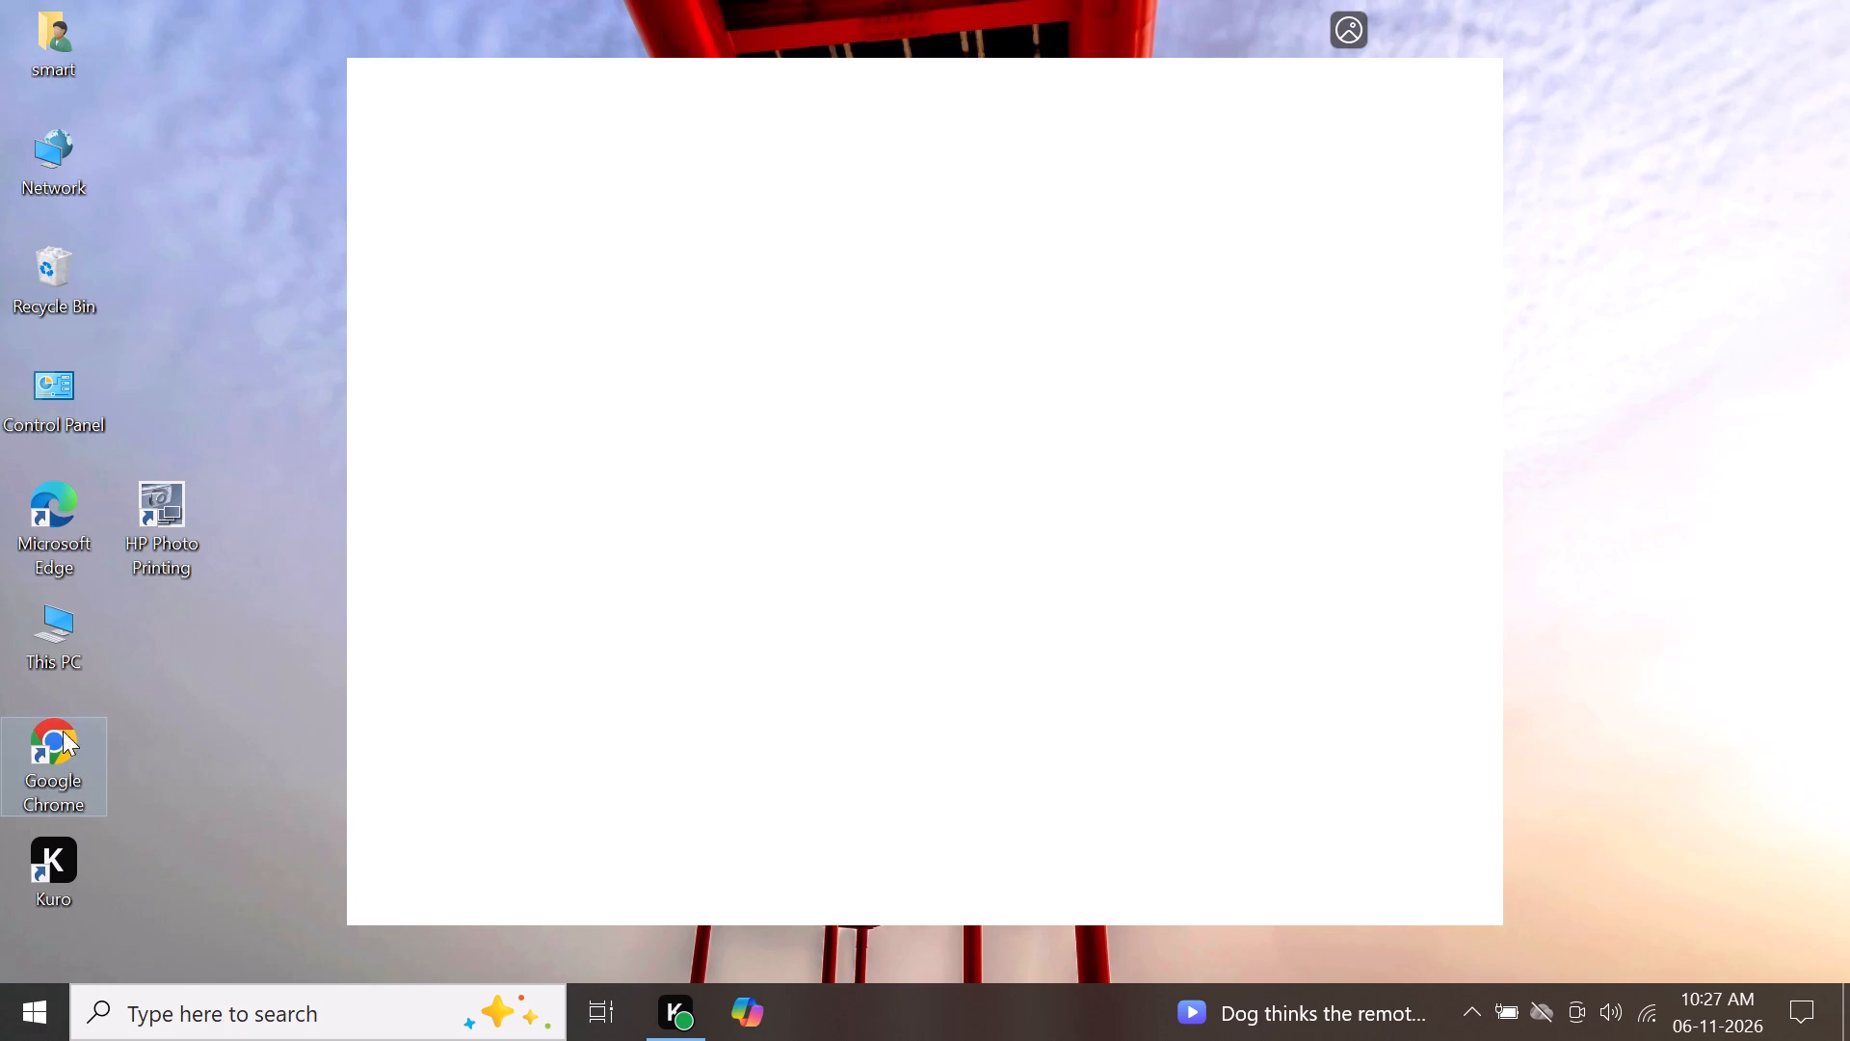
{"action": "double_click", "coordinate": [49, 731]}
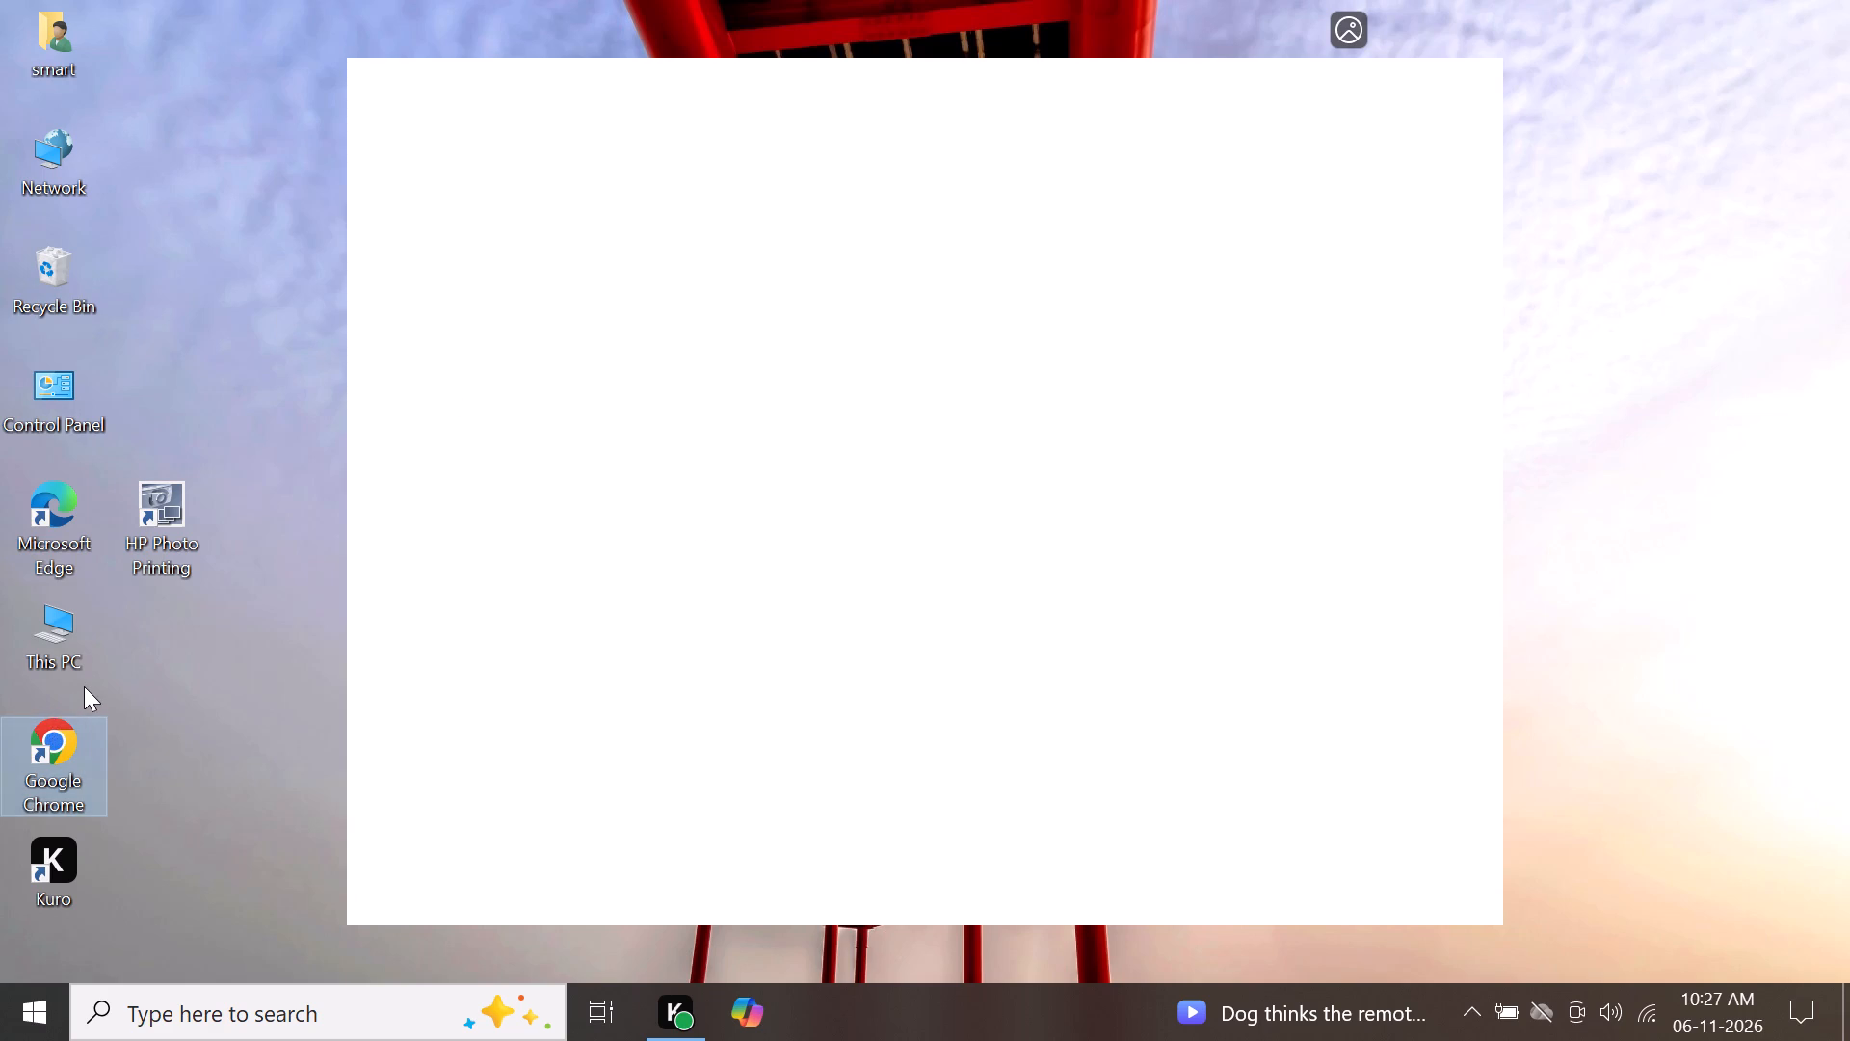
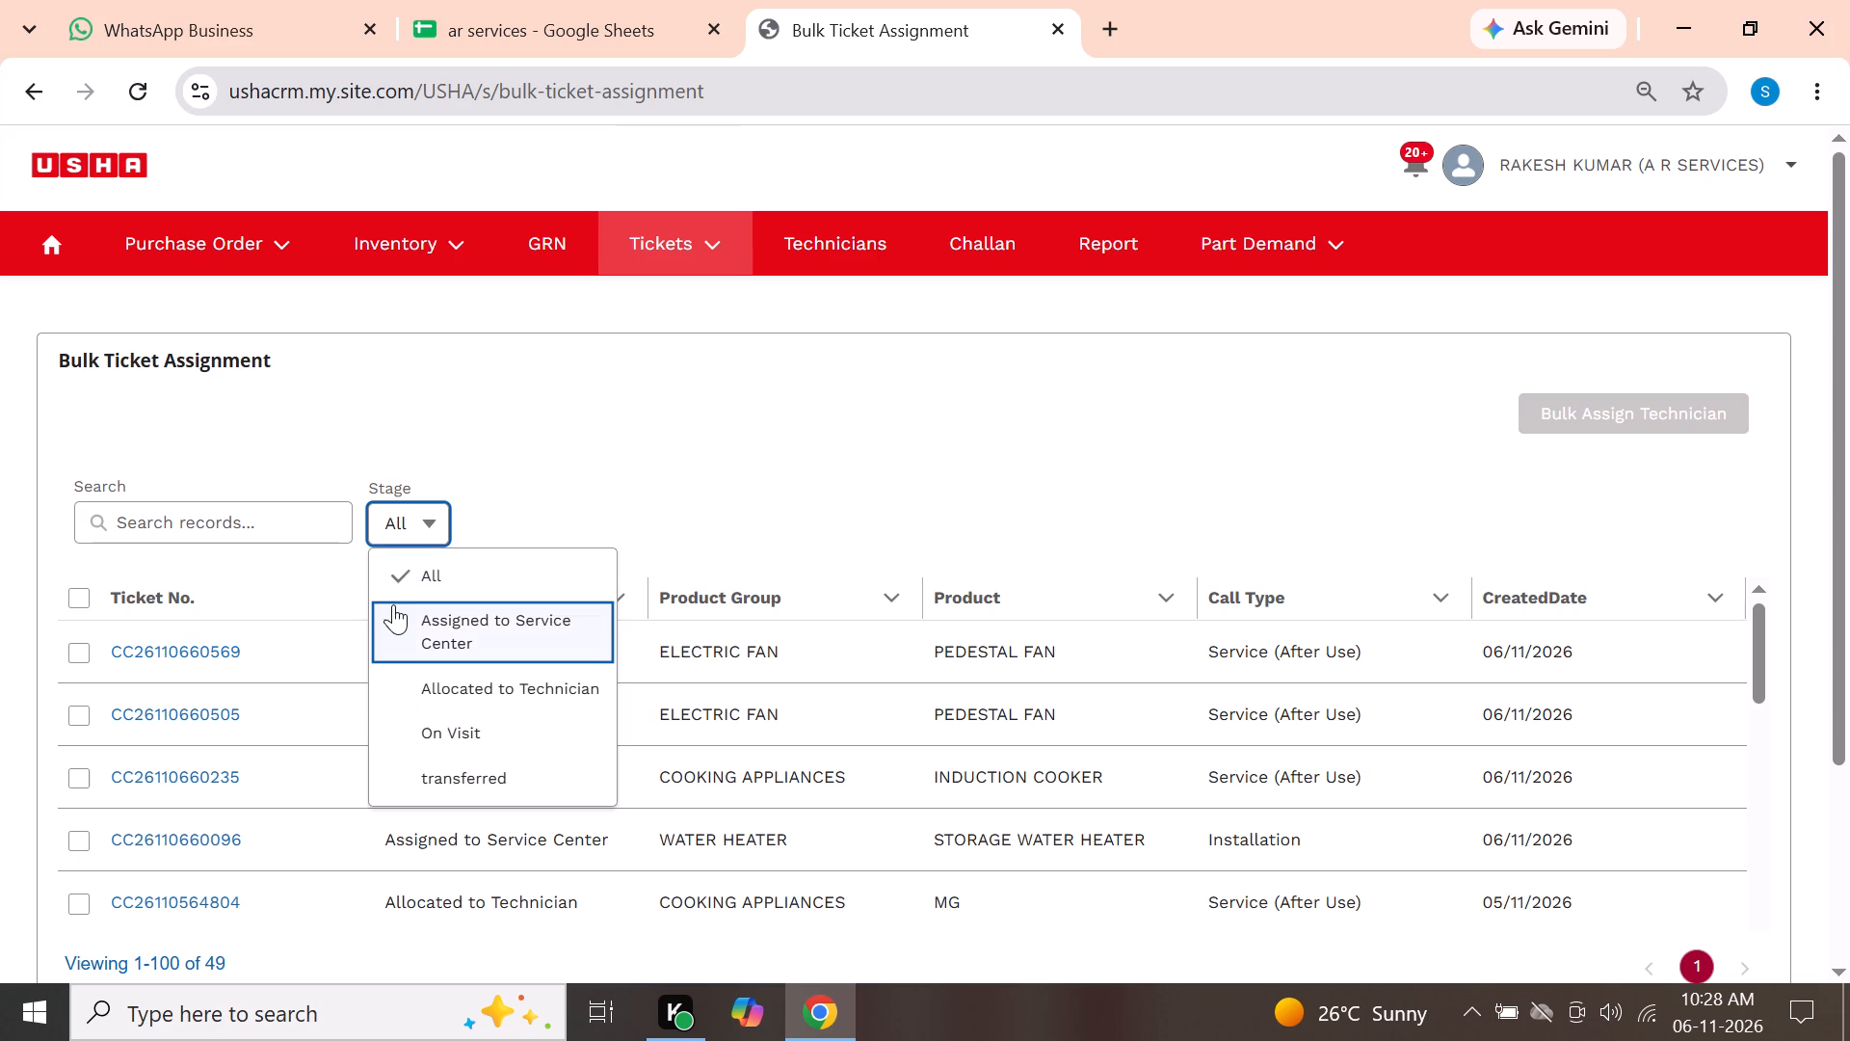
Filter the bulk ticket assignment list by the stage Assigned to Service Center.
{"action": "left_click", "coordinate": [392, 608]}
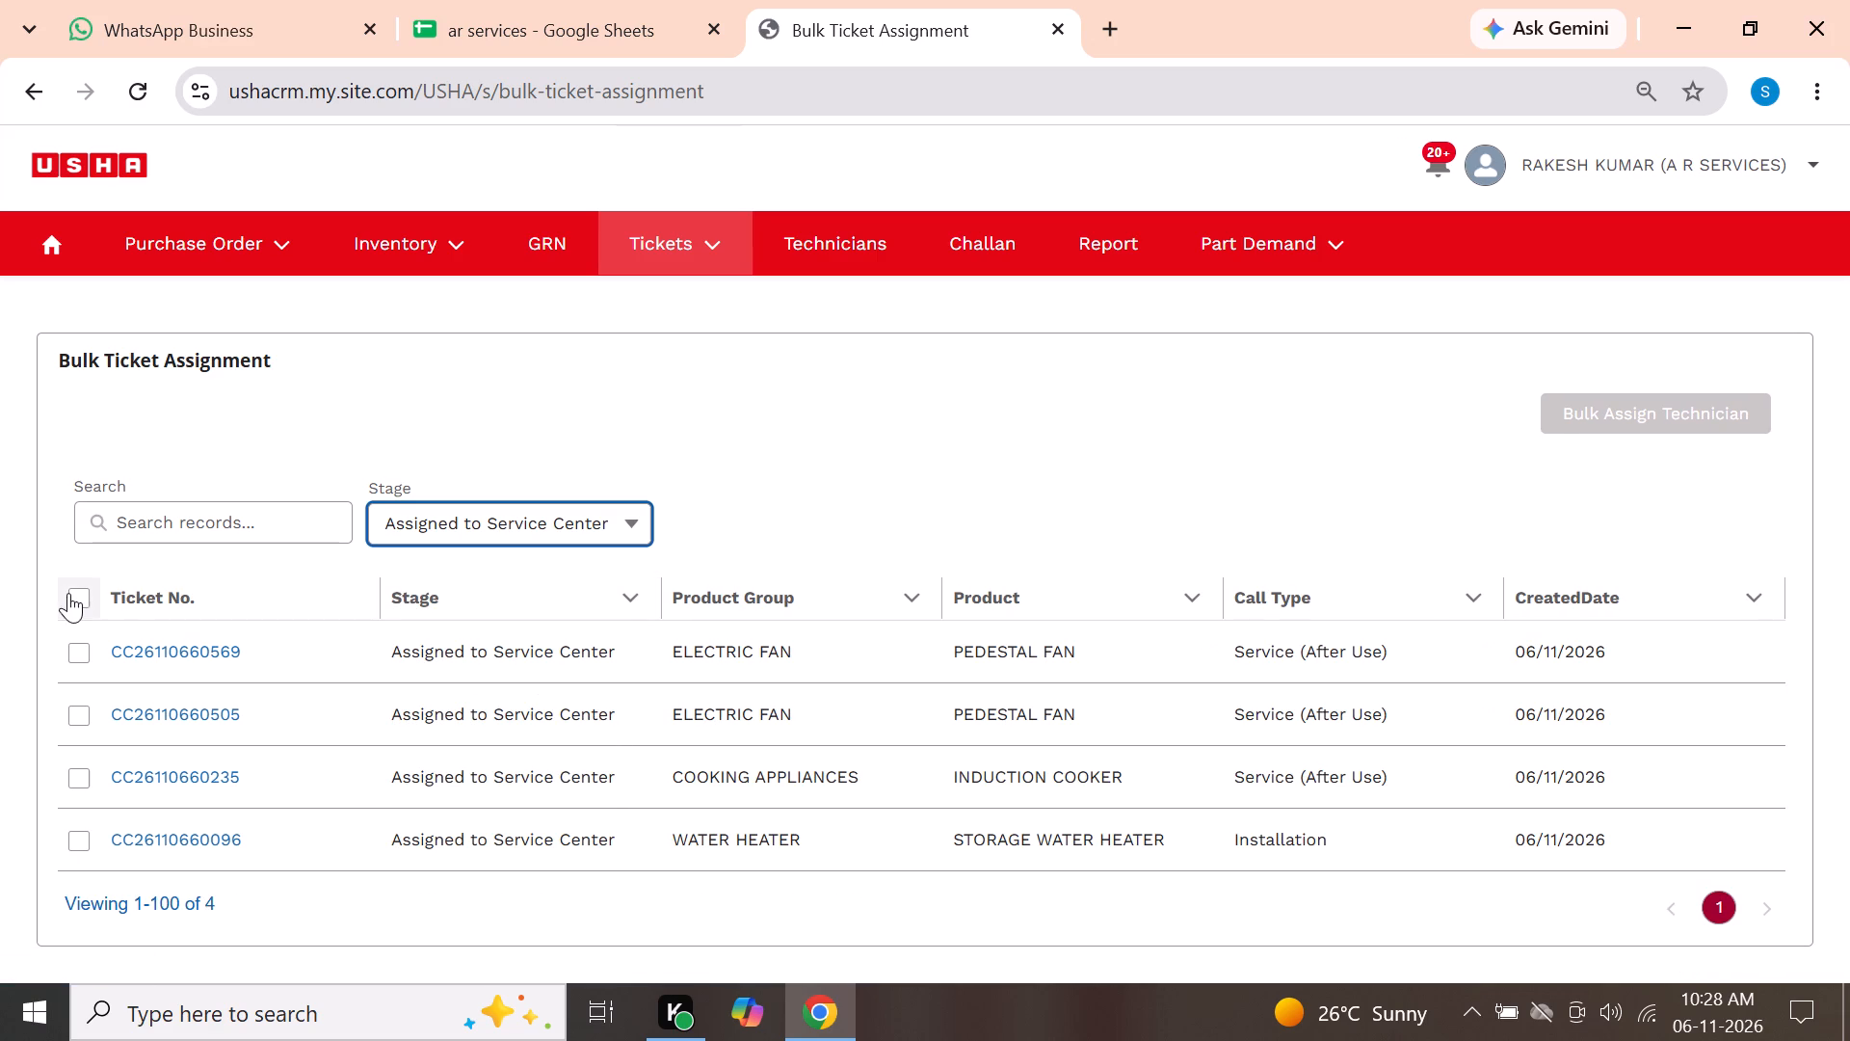
Select all listed tickets at the Assigned to Service Center stage and start a bulk technician assignment.
{"action": "left_click", "coordinate": [68, 593]}
{"action": "left_click", "coordinate": [1599, 411]}
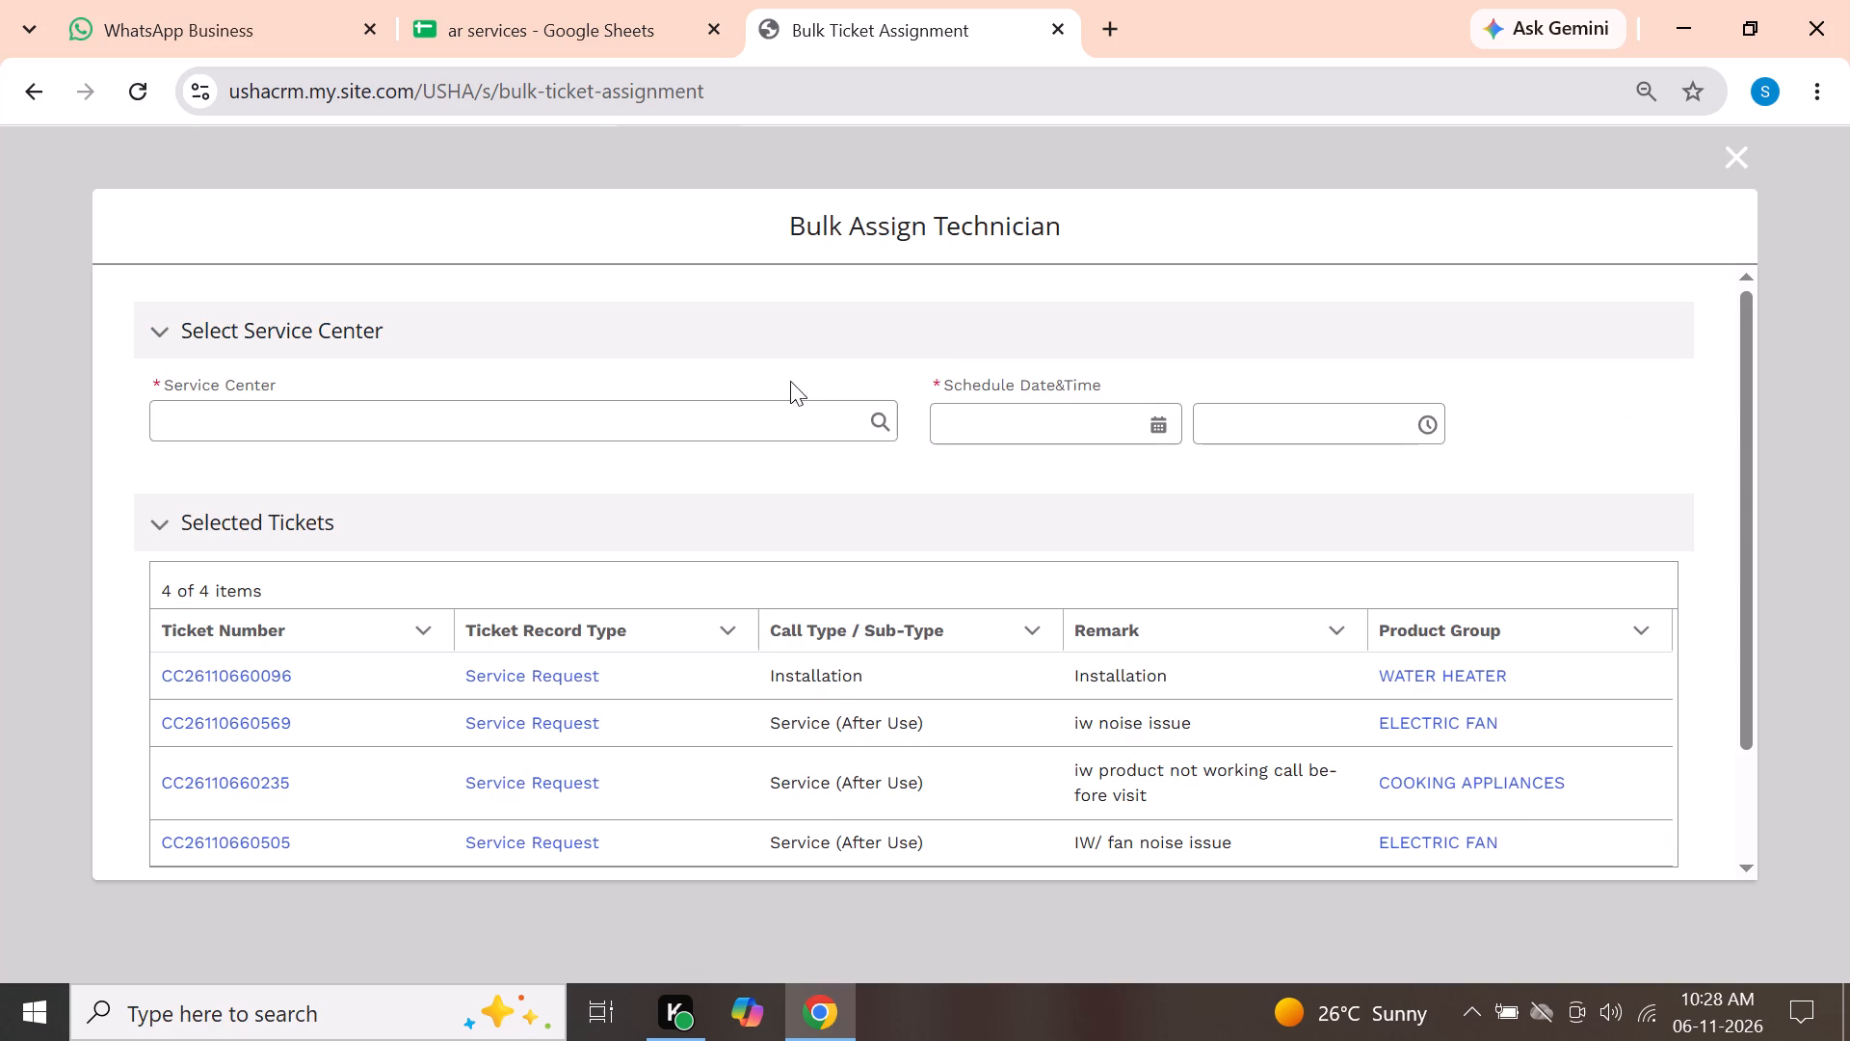
Set the service center to A R SERVICES and the schedule to 06-Nov-2026, 10:28 am, and proceed to technician selection.
{"action": "left_click", "coordinate": [742, 407]}
{"action": "left_click", "coordinate": [703, 475]}
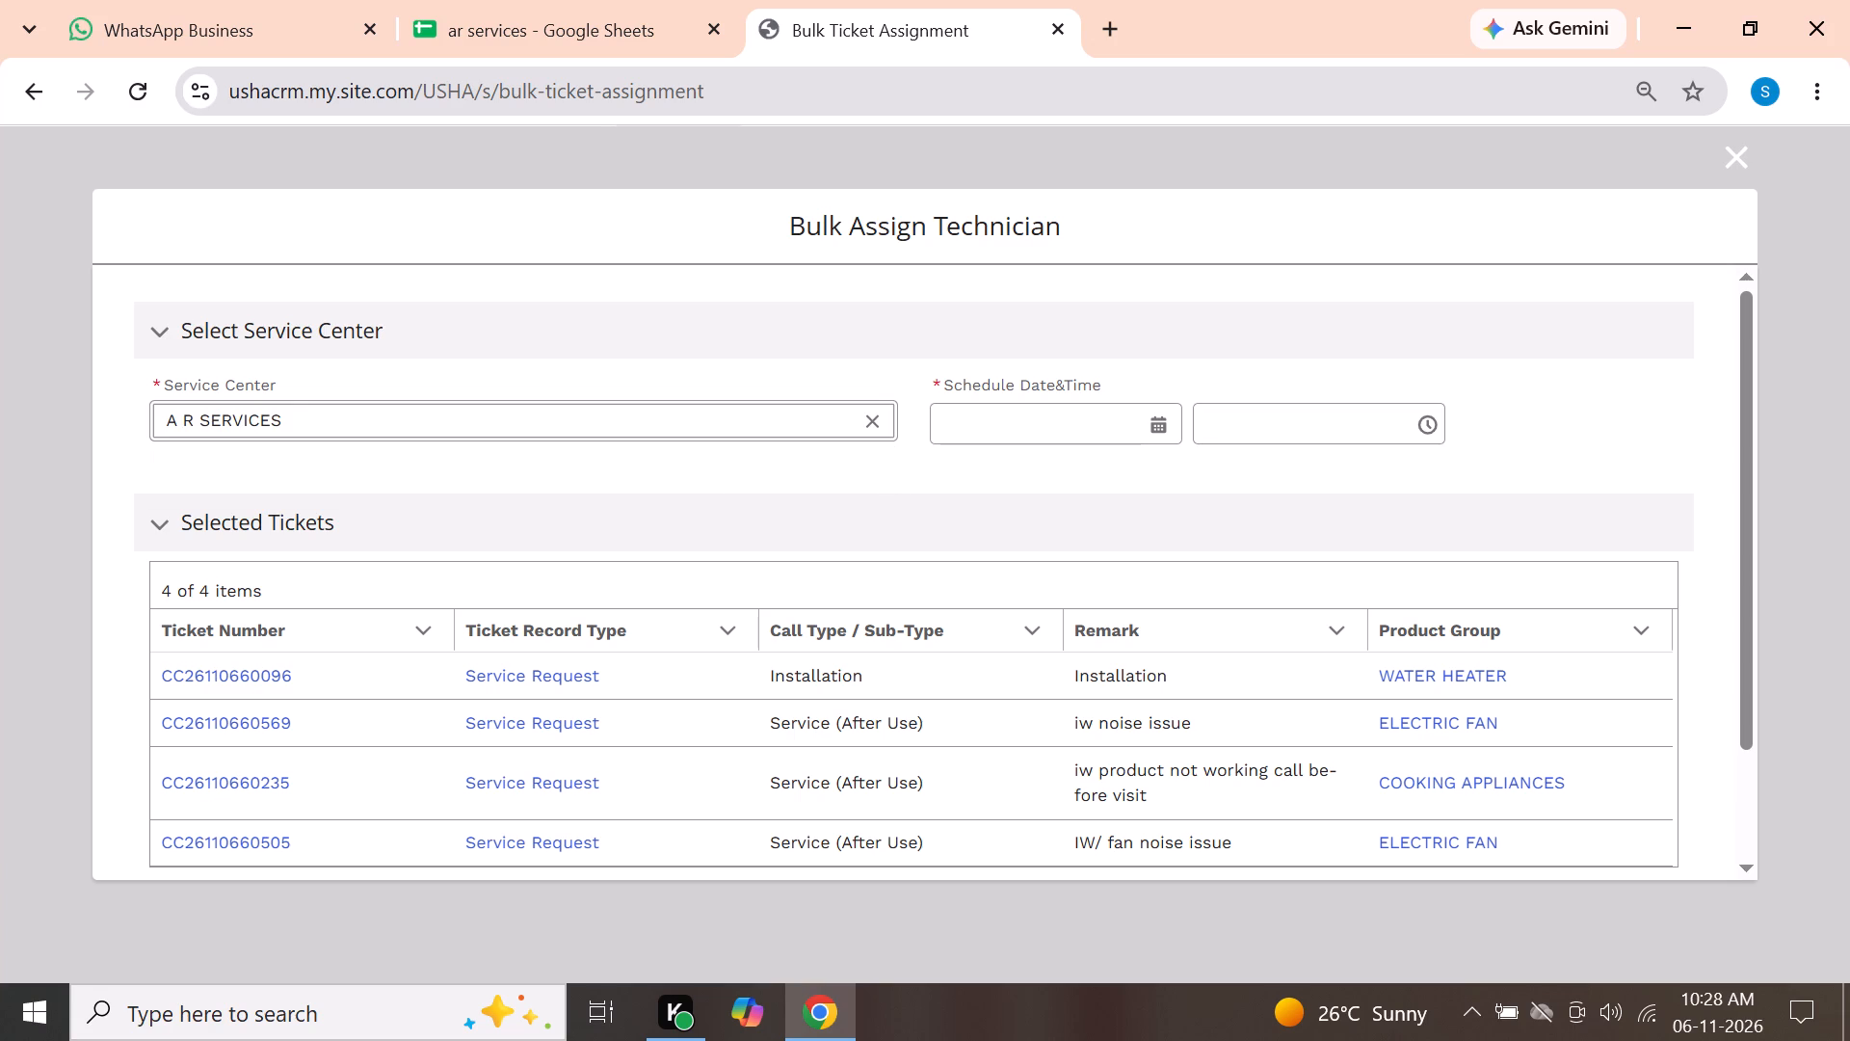
{"action": "left_click", "coordinate": [1162, 412]}
{"action": "left_click", "coordinate": [1111, 903]}
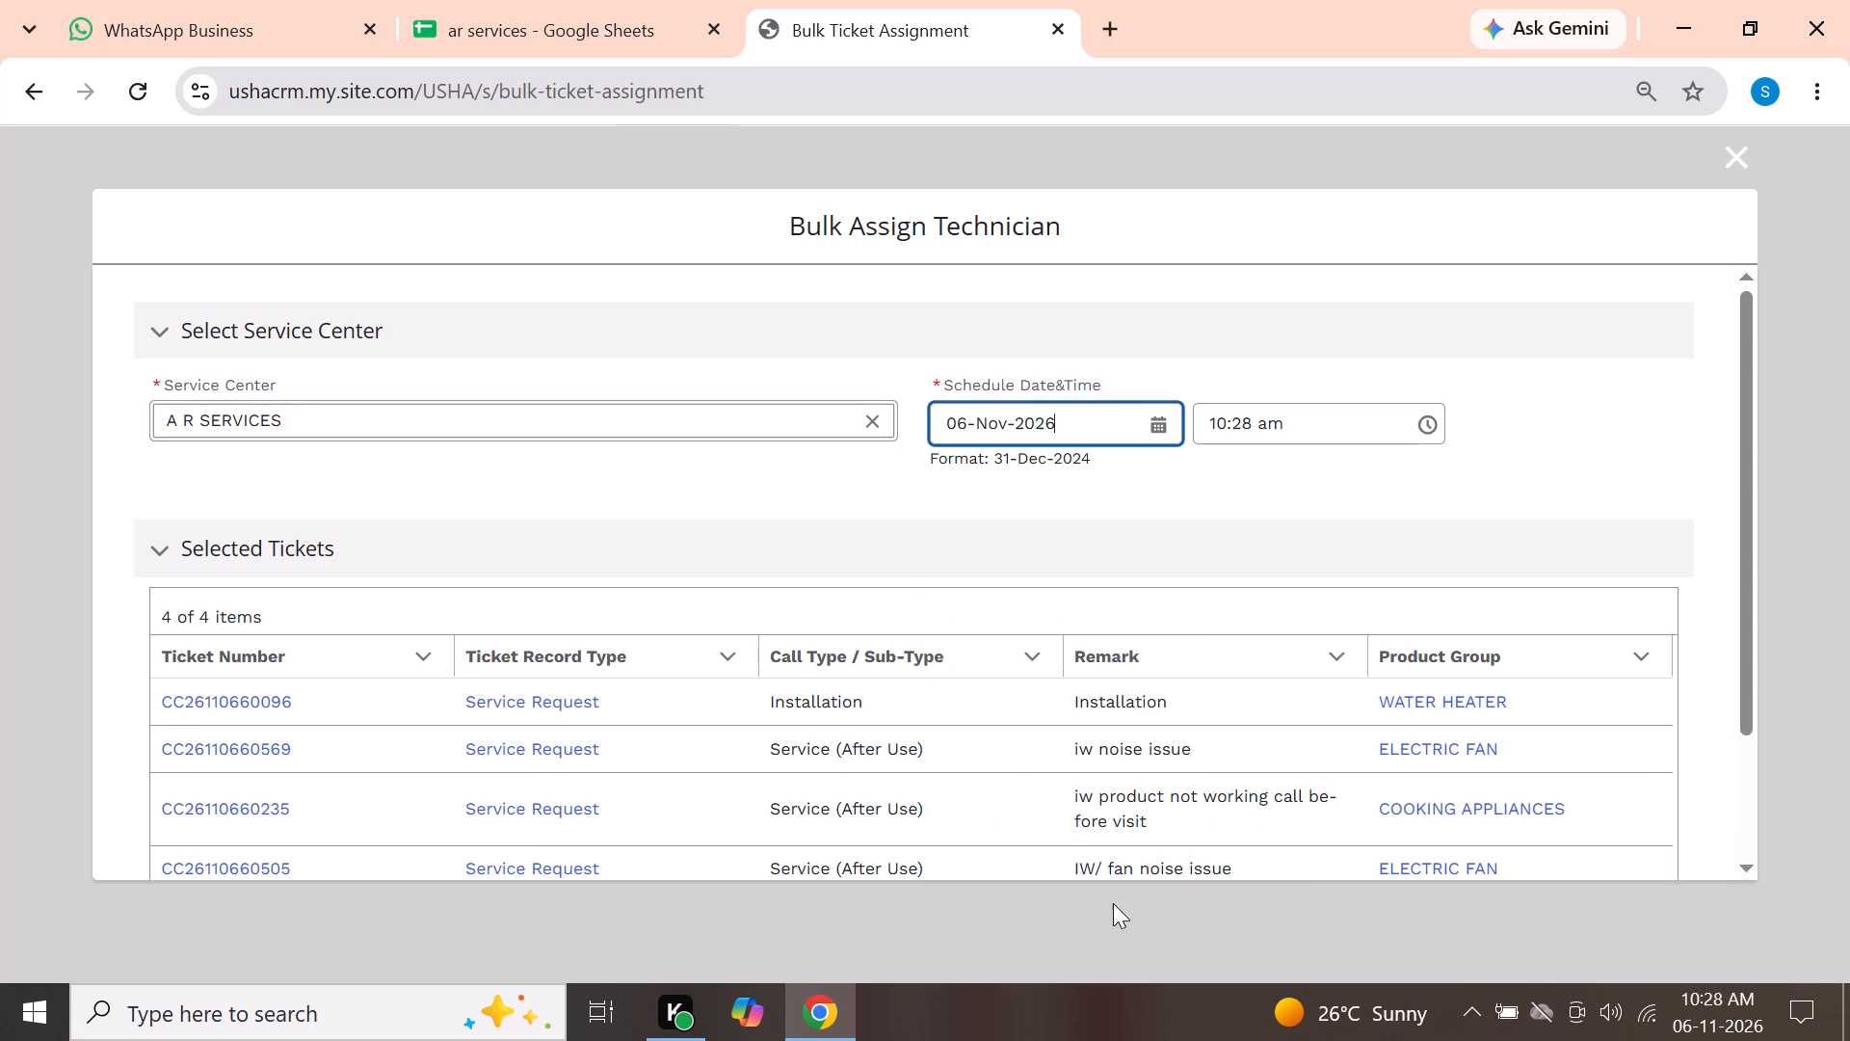
{"action": "scroll", "coordinate": [1789, 669], "scroll_direction": "down", "scroll_amount": 7}
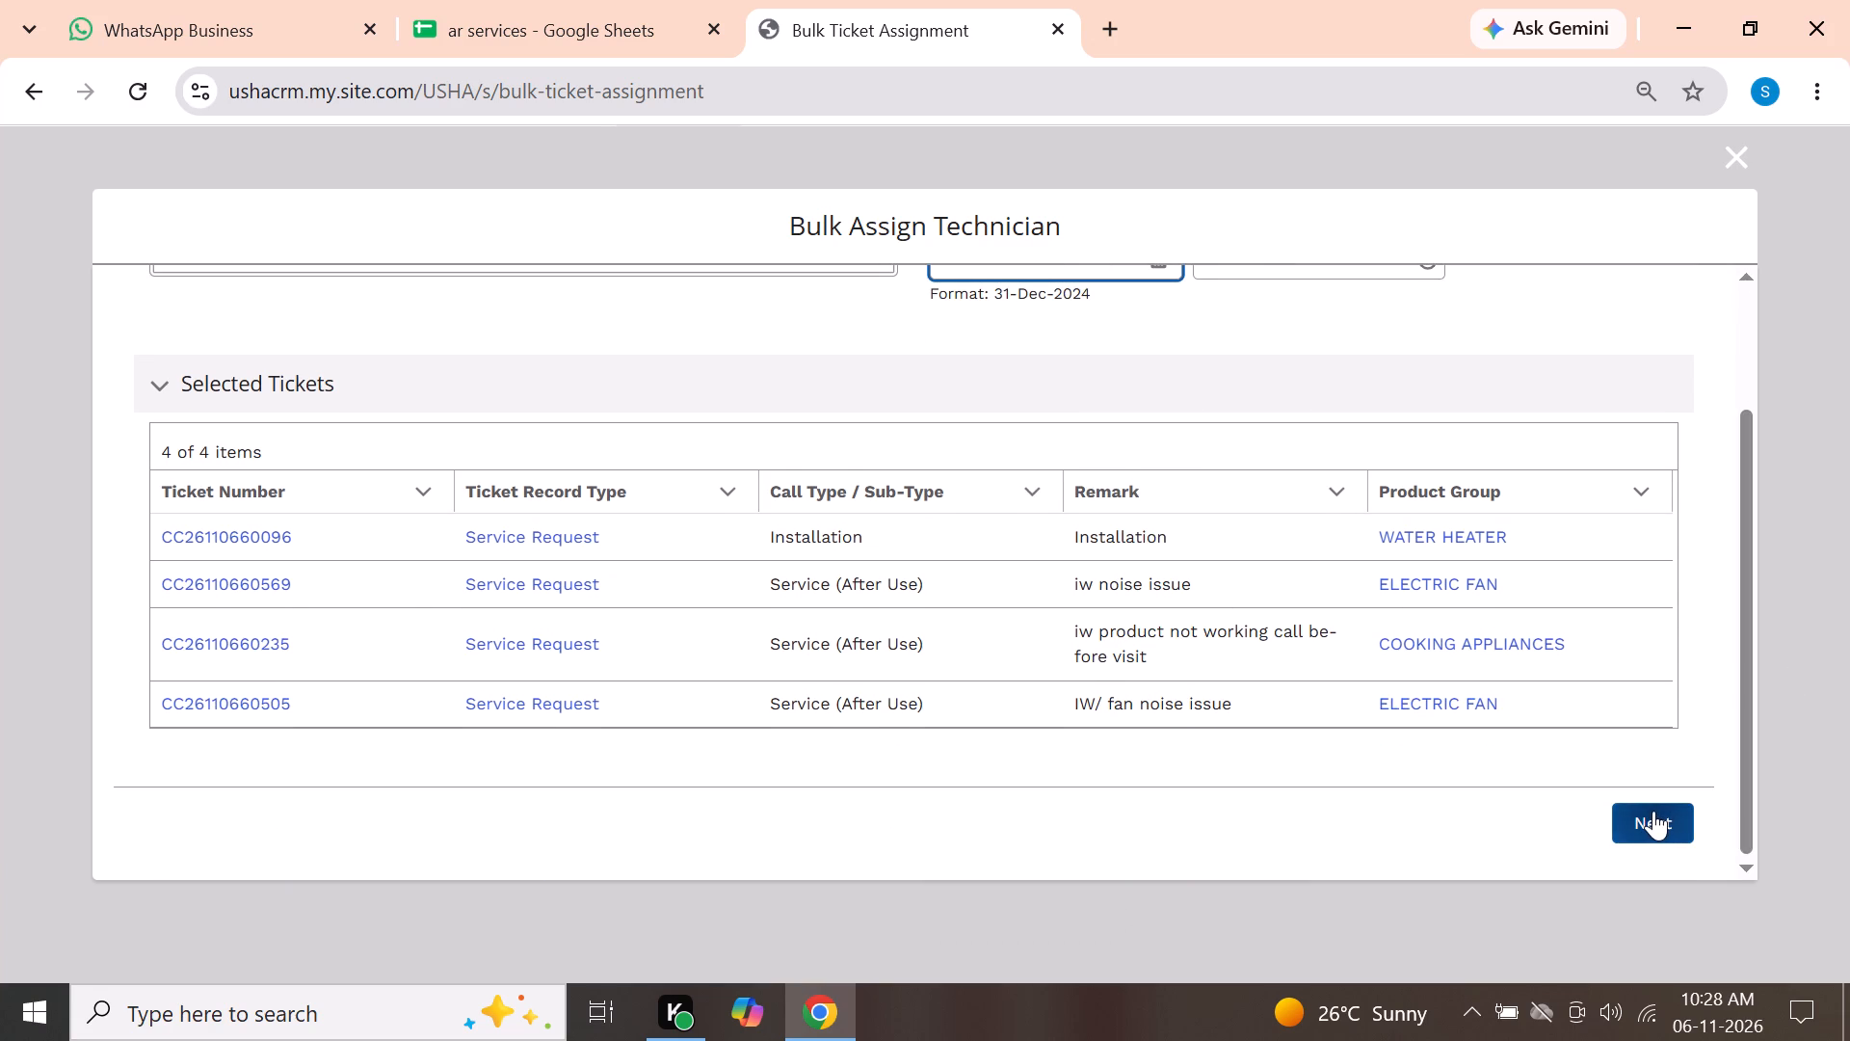
{"action": "left_click", "coordinate": [1652, 805]}
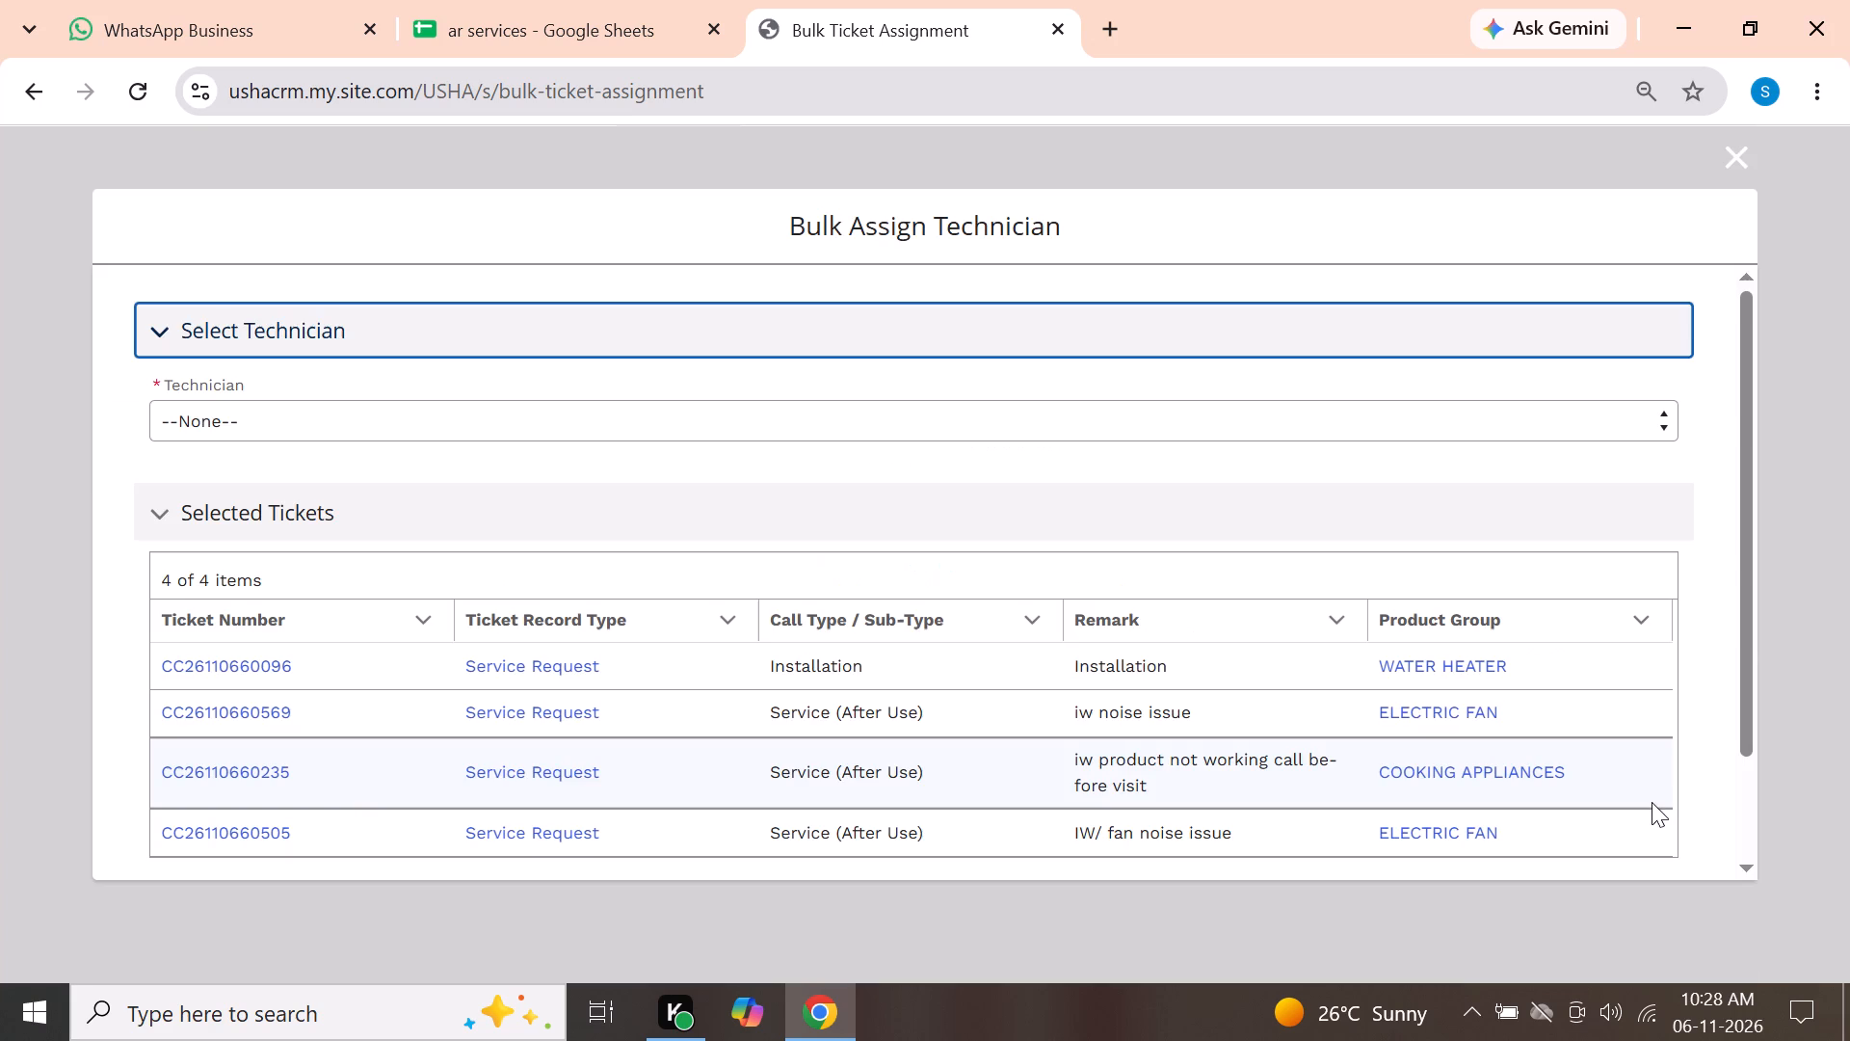
Choose the last technician in the list of available technicians for the selected tickets.
{"action": "left_click", "coordinate": [898, 409]}
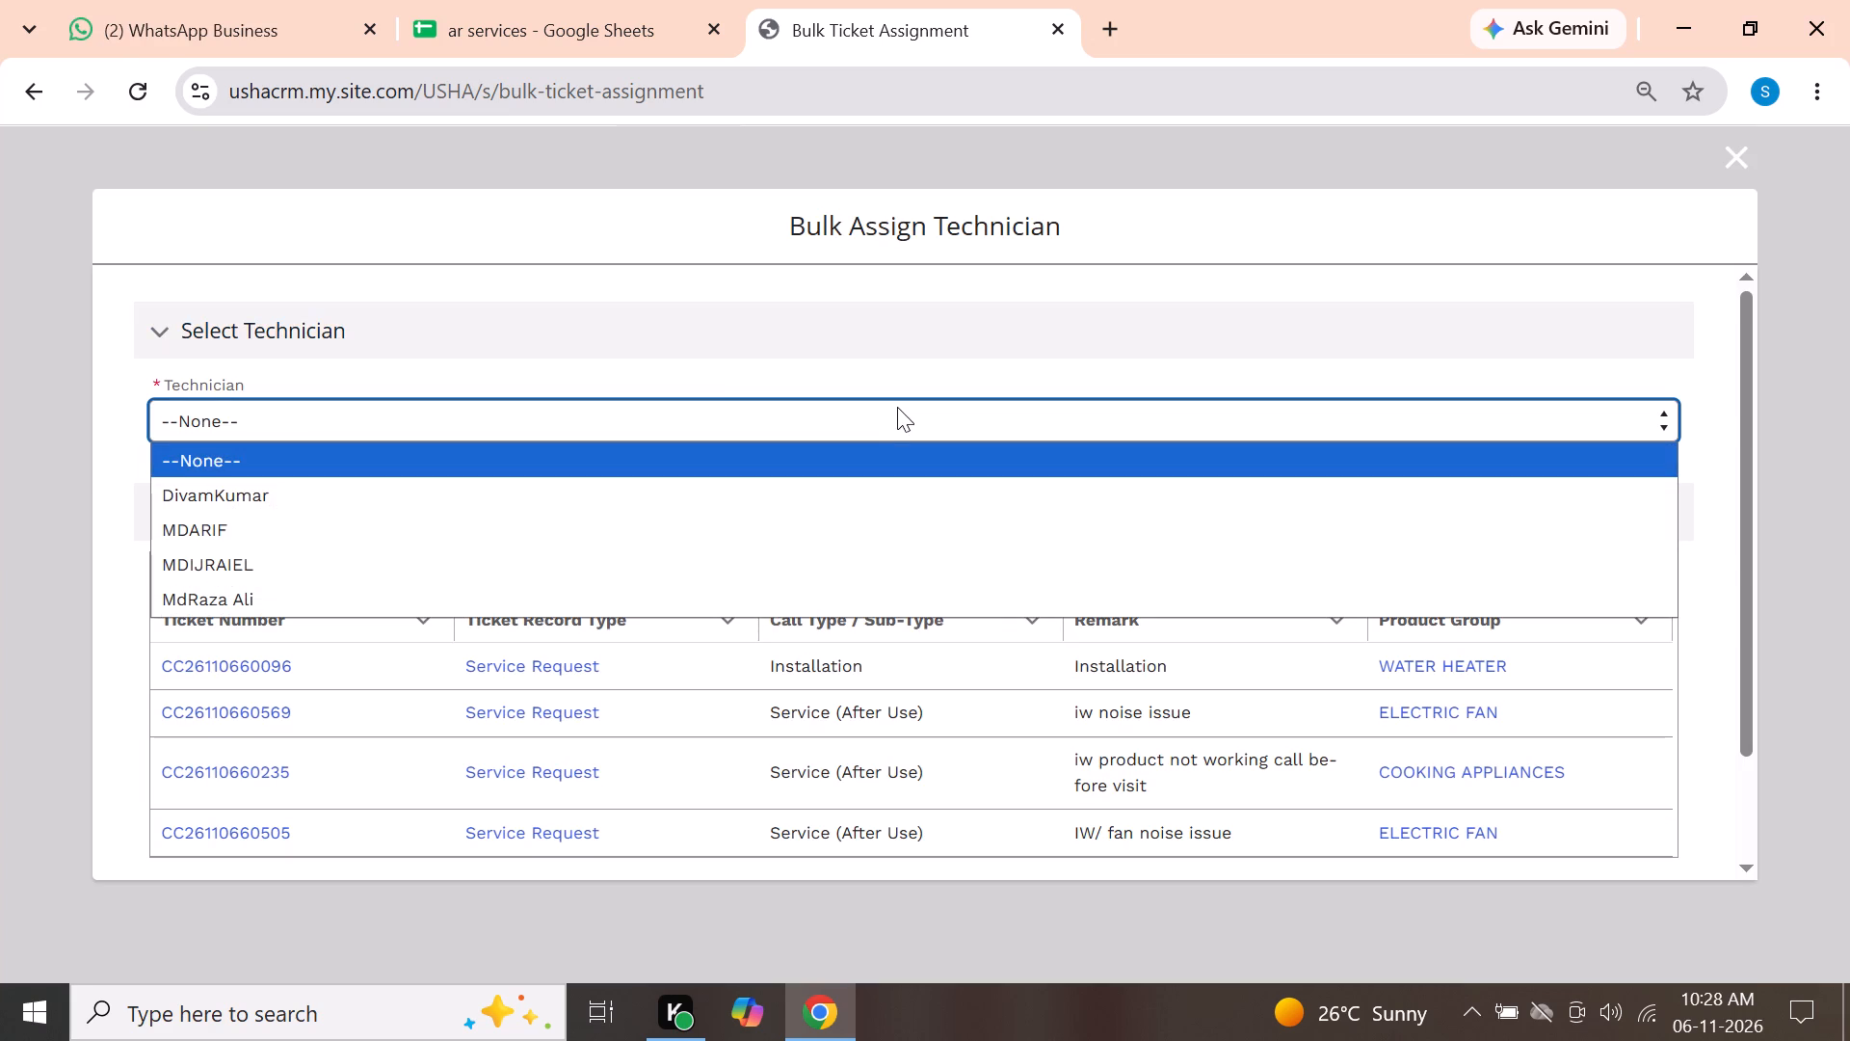
{"action": "left_click", "coordinate": [632, 585]}
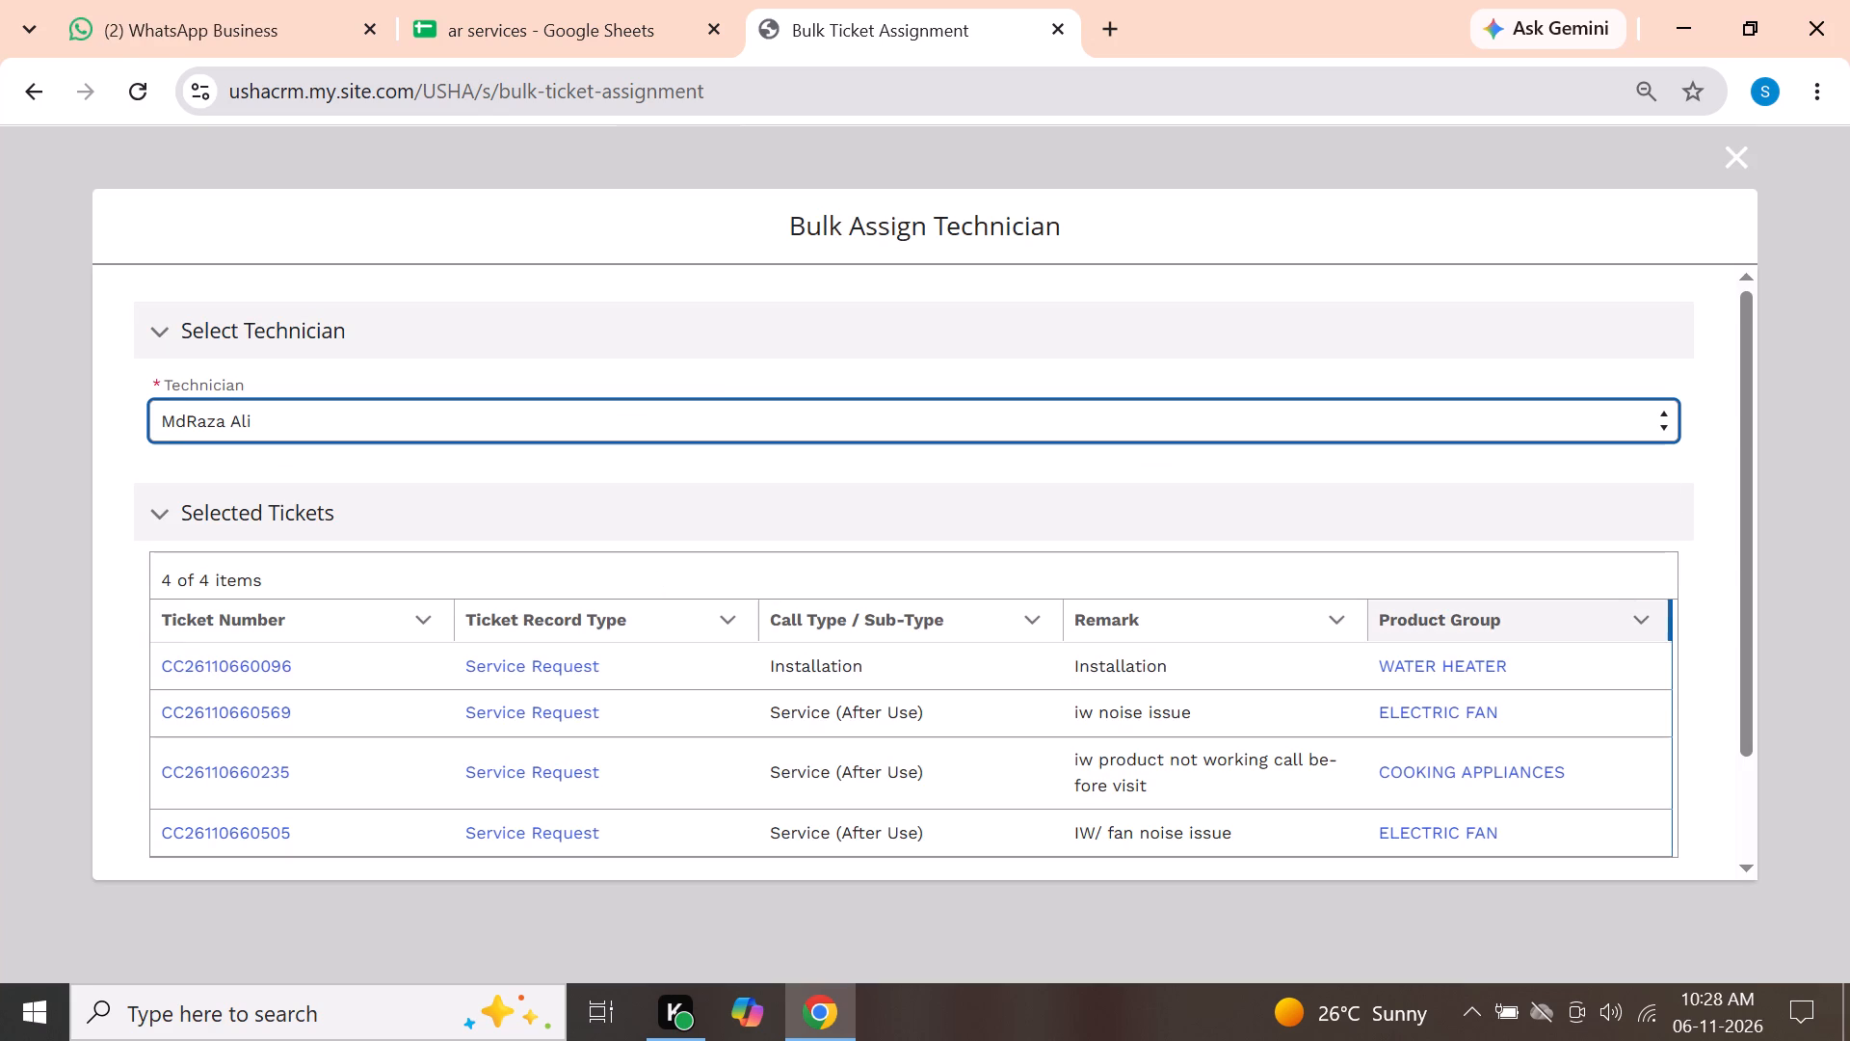
Proceed through the skill match check to complete the bulk technician assignment, and dismiss the resulting notifications.
{"action": "scroll", "coordinate": [1664, 618], "scroll_direction": "down", "scroll_amount": 8}
{"action": "left_click", "coordinate": [1632, 804]}
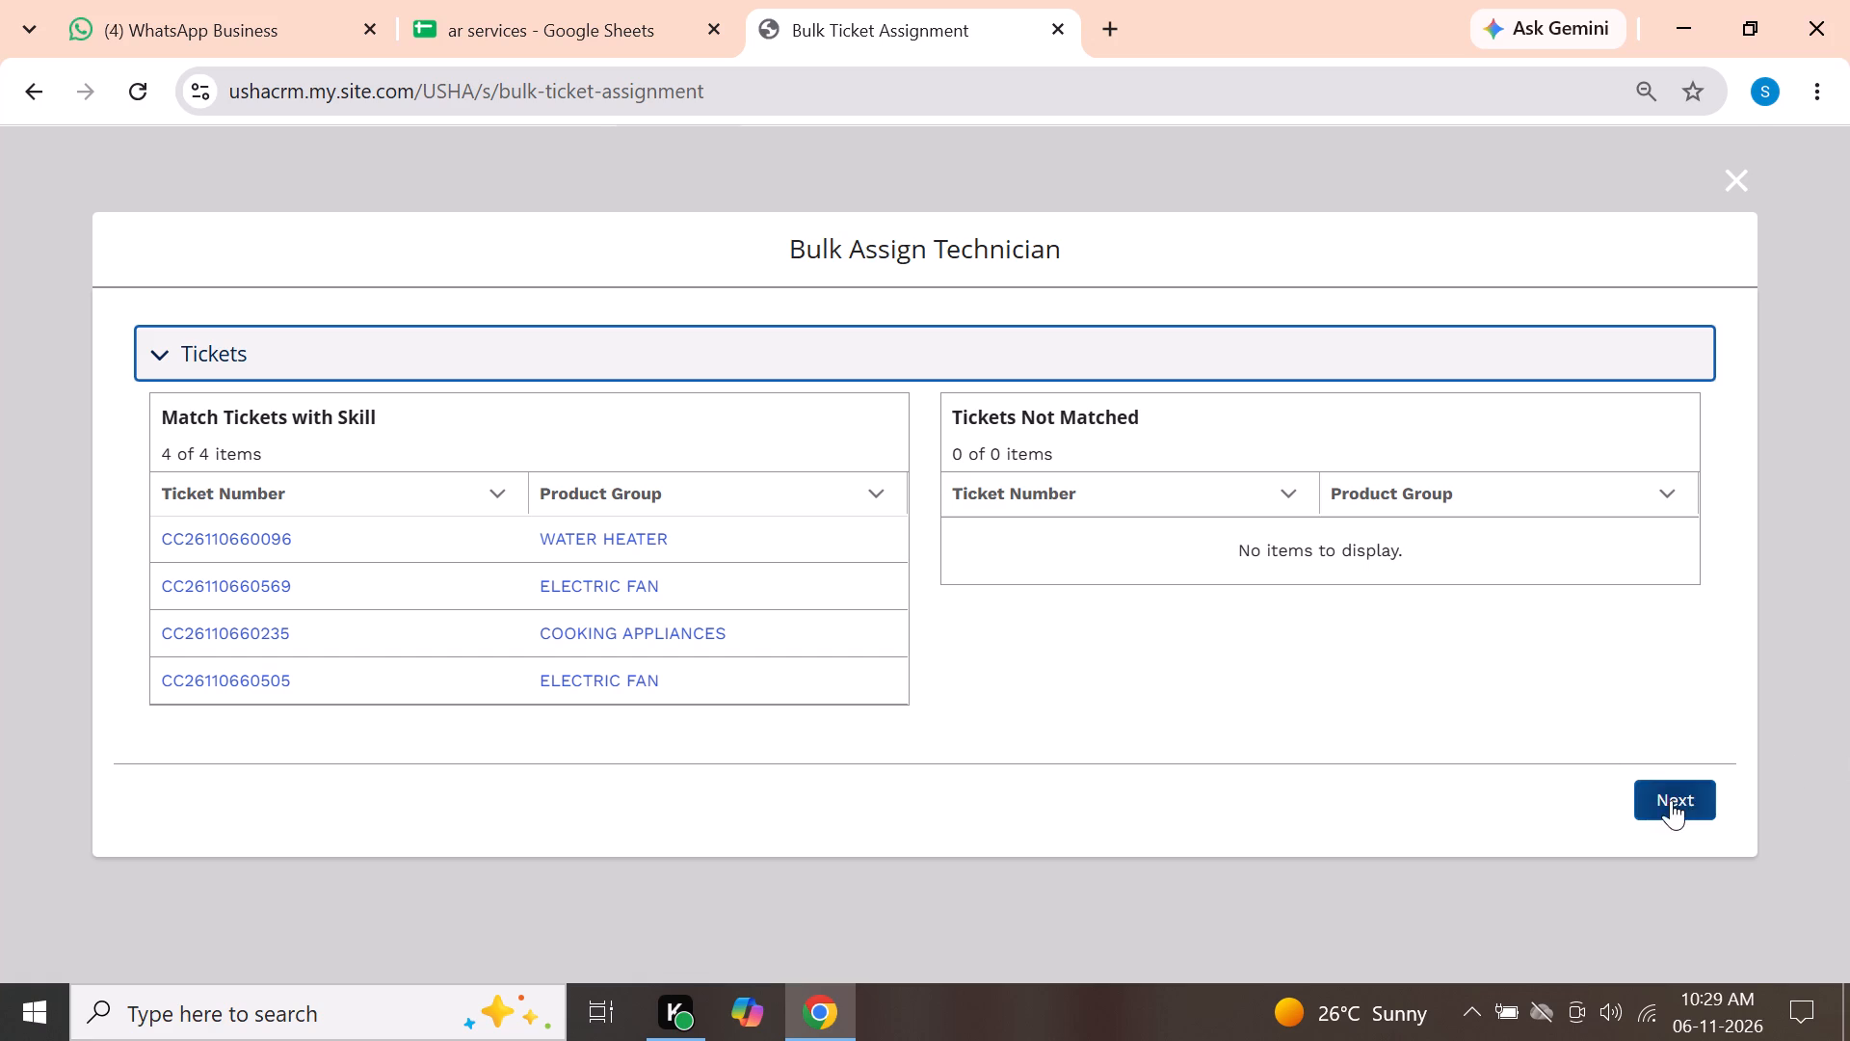
{"action": "left_click", "coordinate": [1671, 800]}
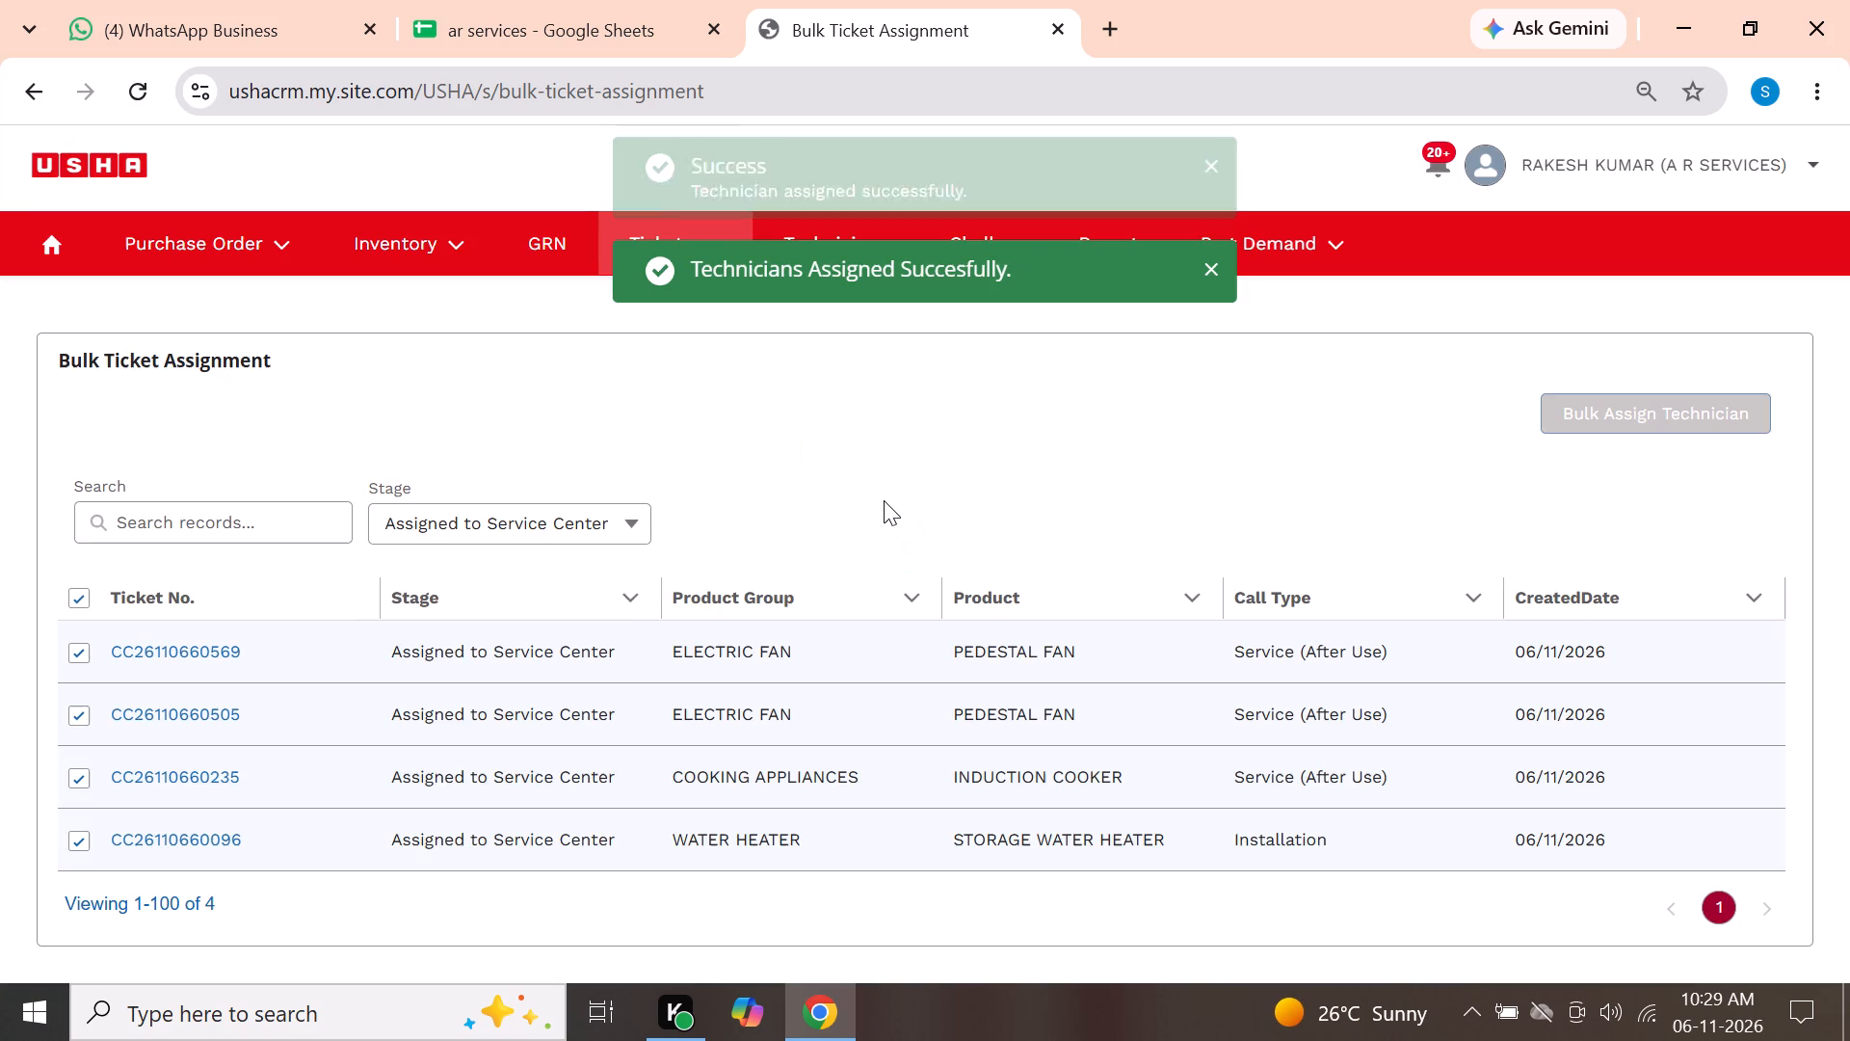
{"action": "left_click", "coordinate": [1212, 270]}
{"action": "left_click", "coordinate": [1210, 161]}
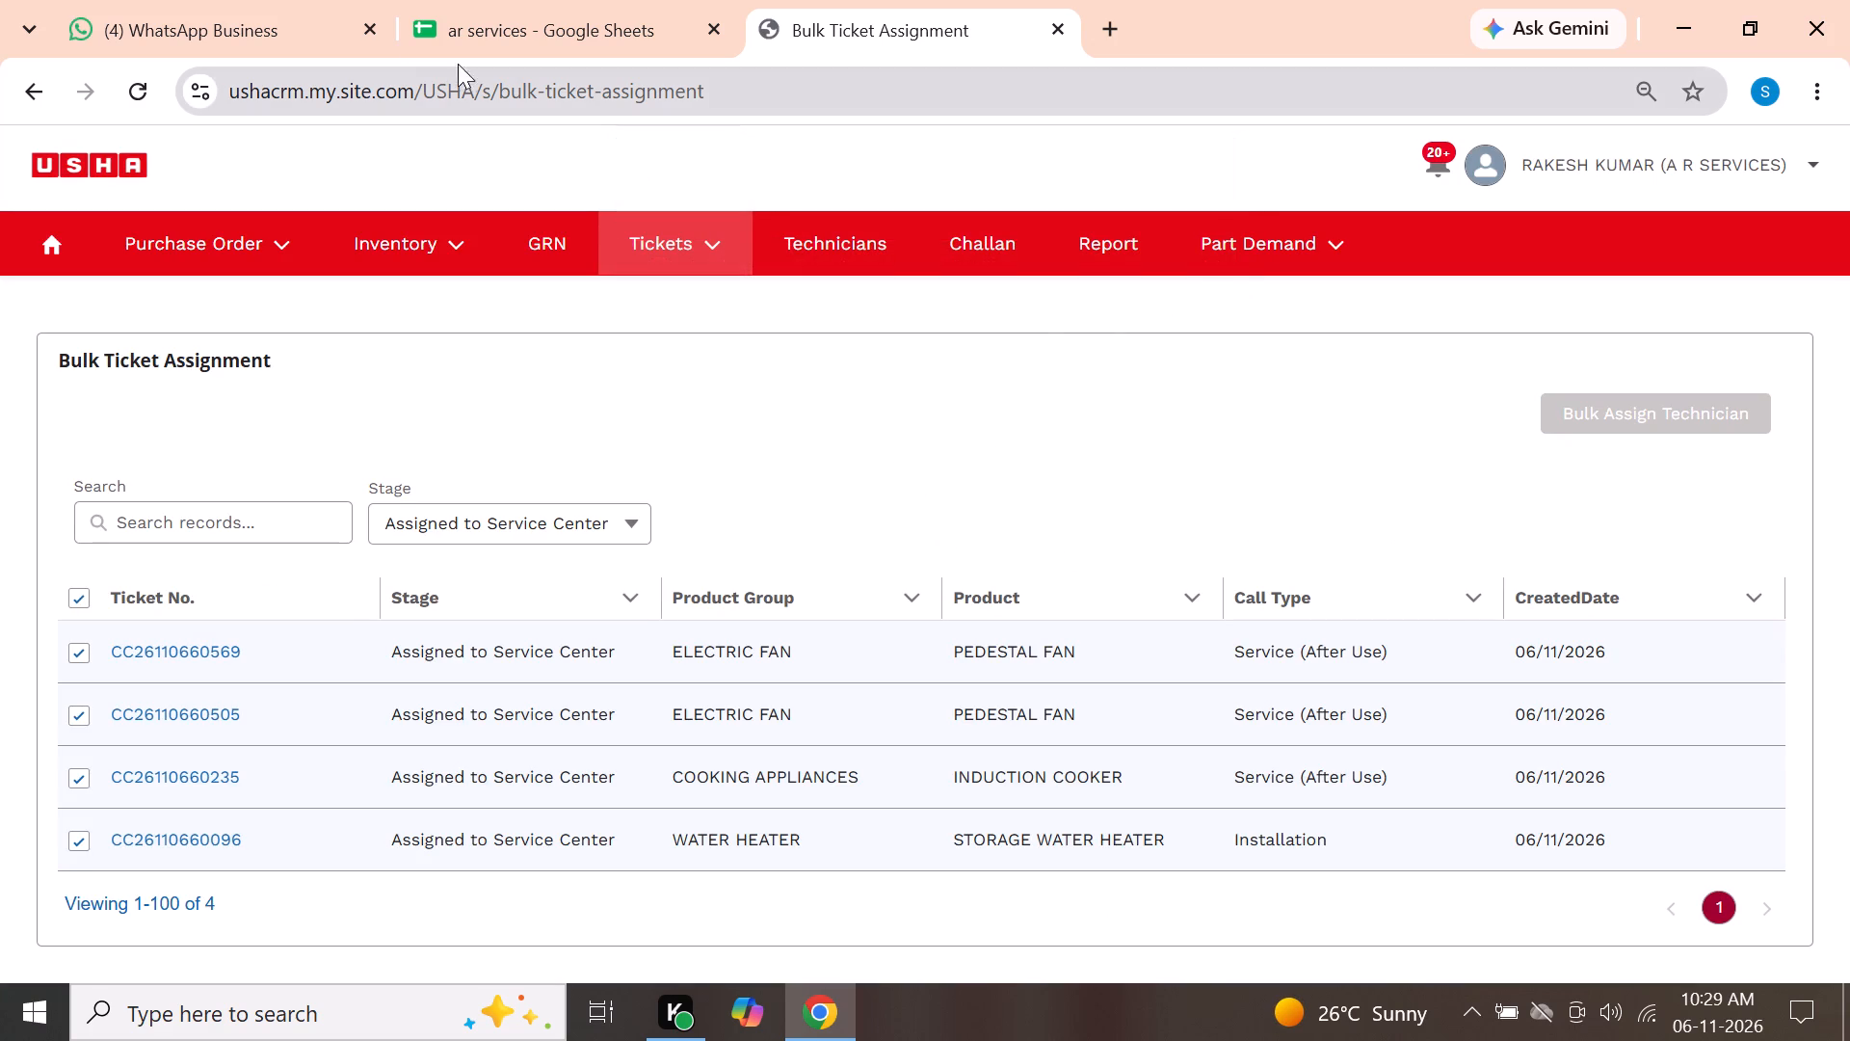
Return to the CRM portal's home page.
{"action": "double_click", "coordinate": [53, 248]}
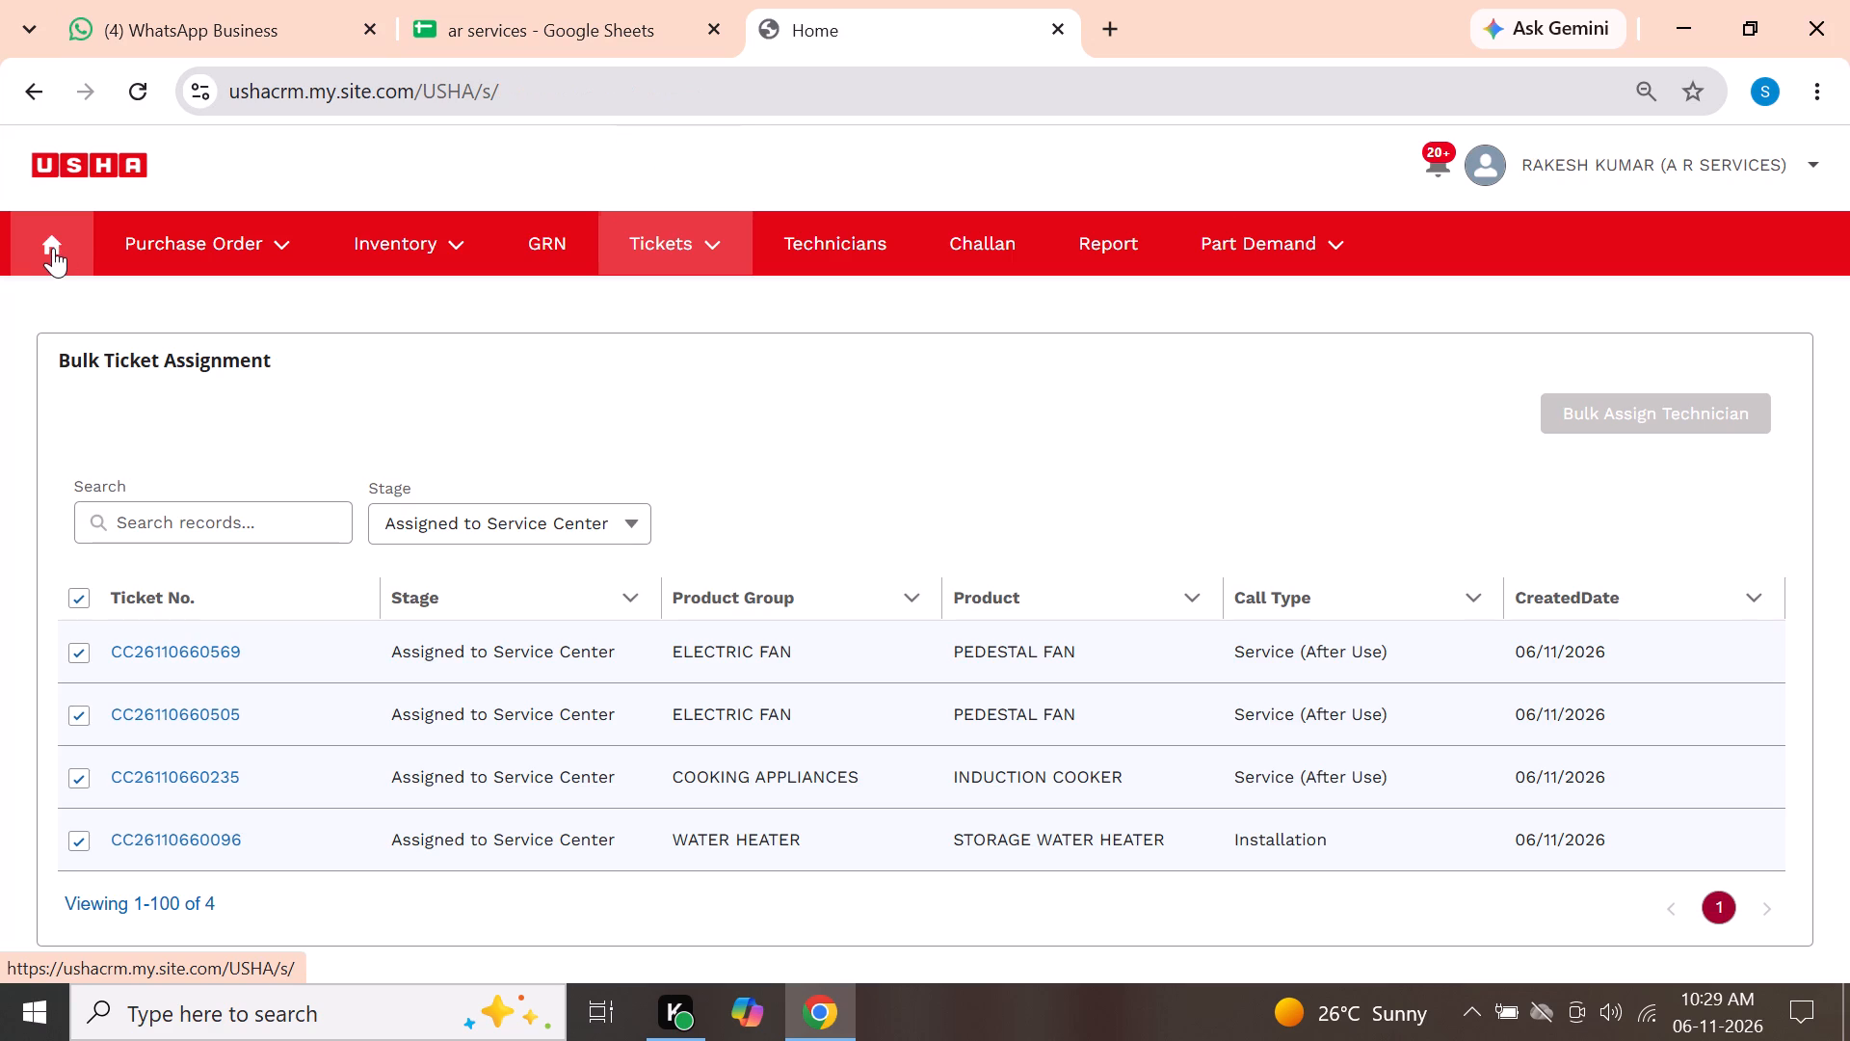
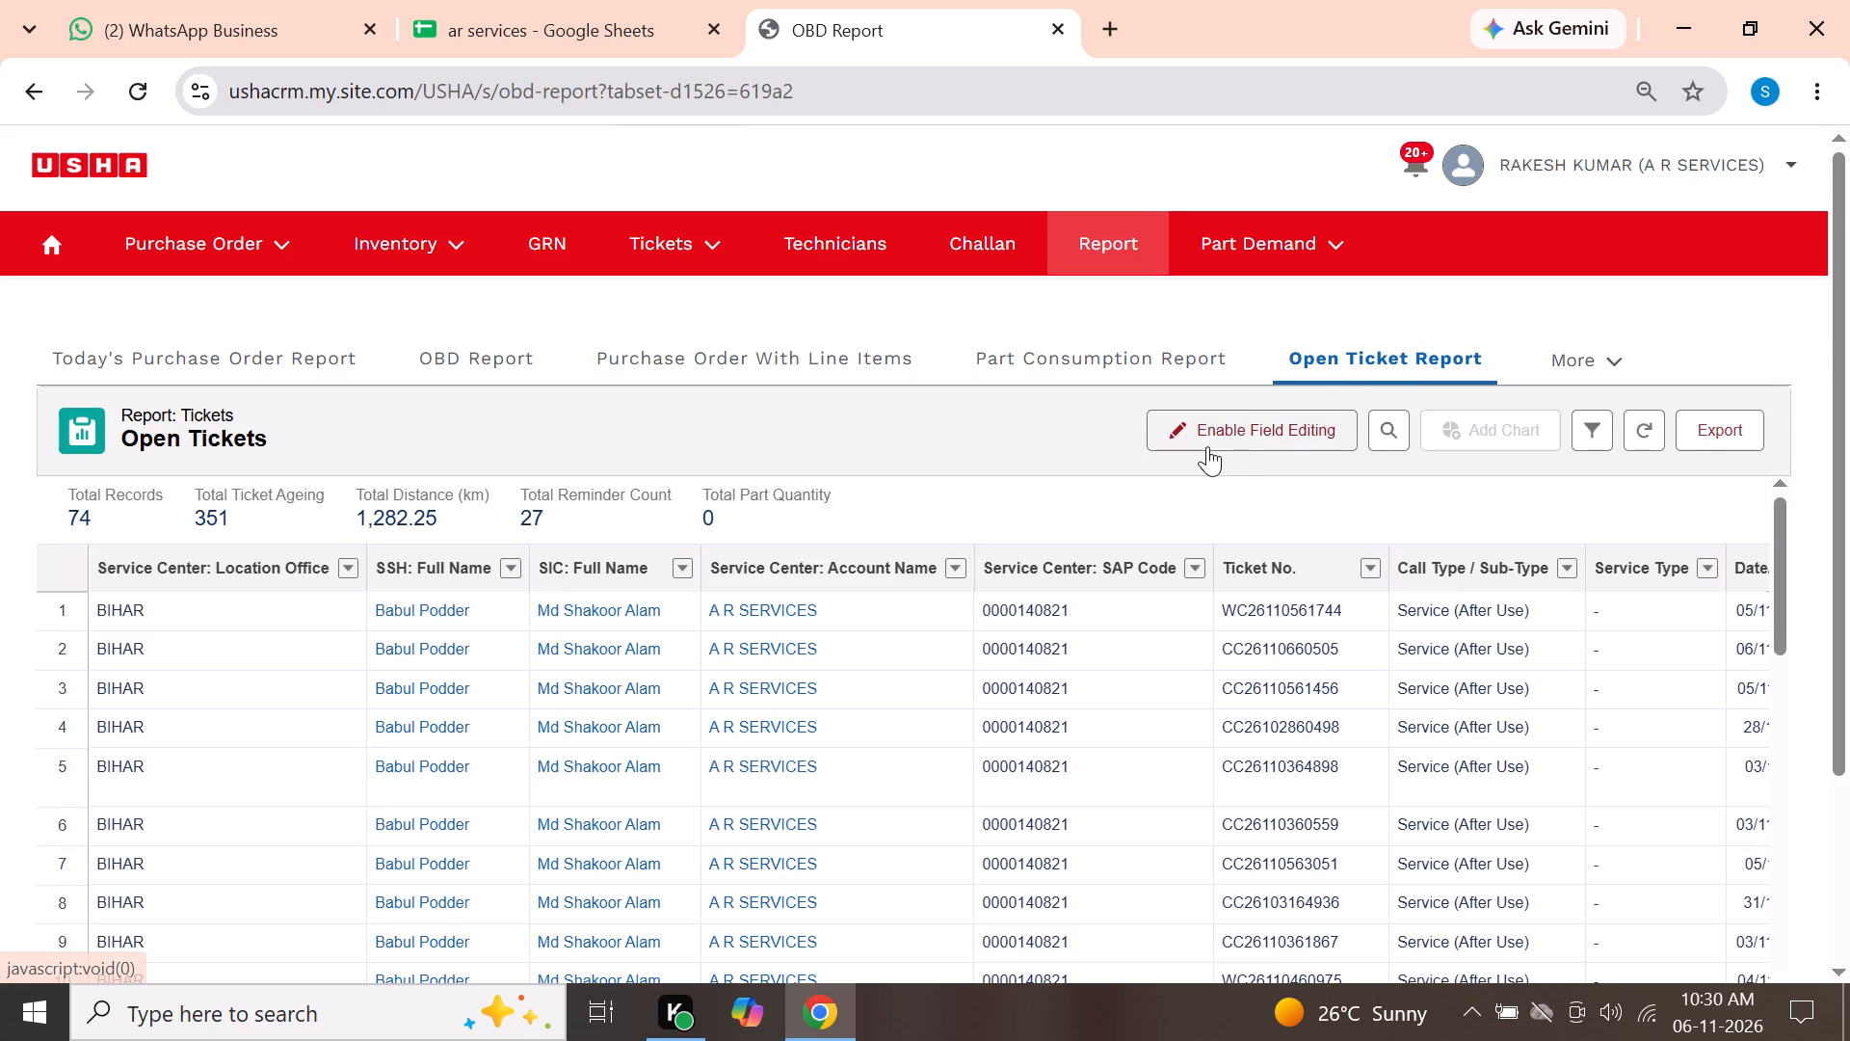
Export the Open Tickets report as Details Only in Excel .xls format.
{"action": "left_click", "coordinate": [1717, 438]}
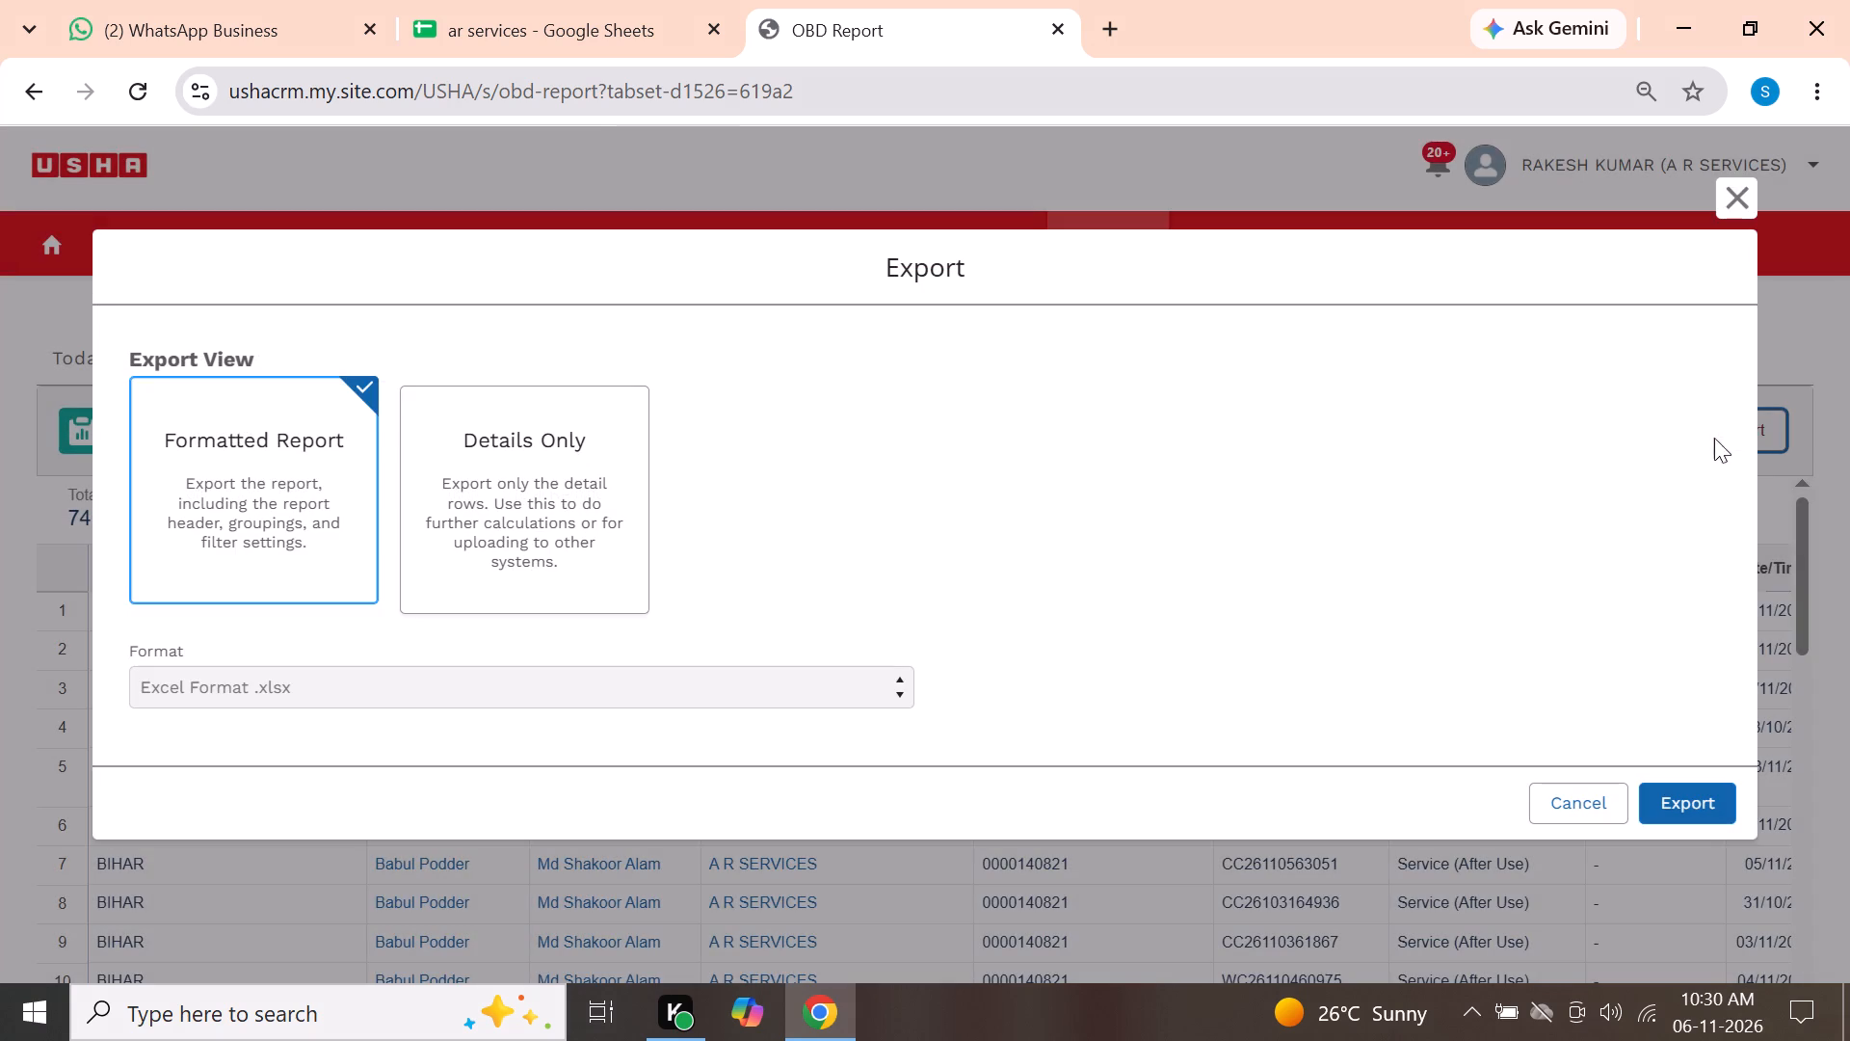
{"action": "left_click", "coordinate": [482, 592]}
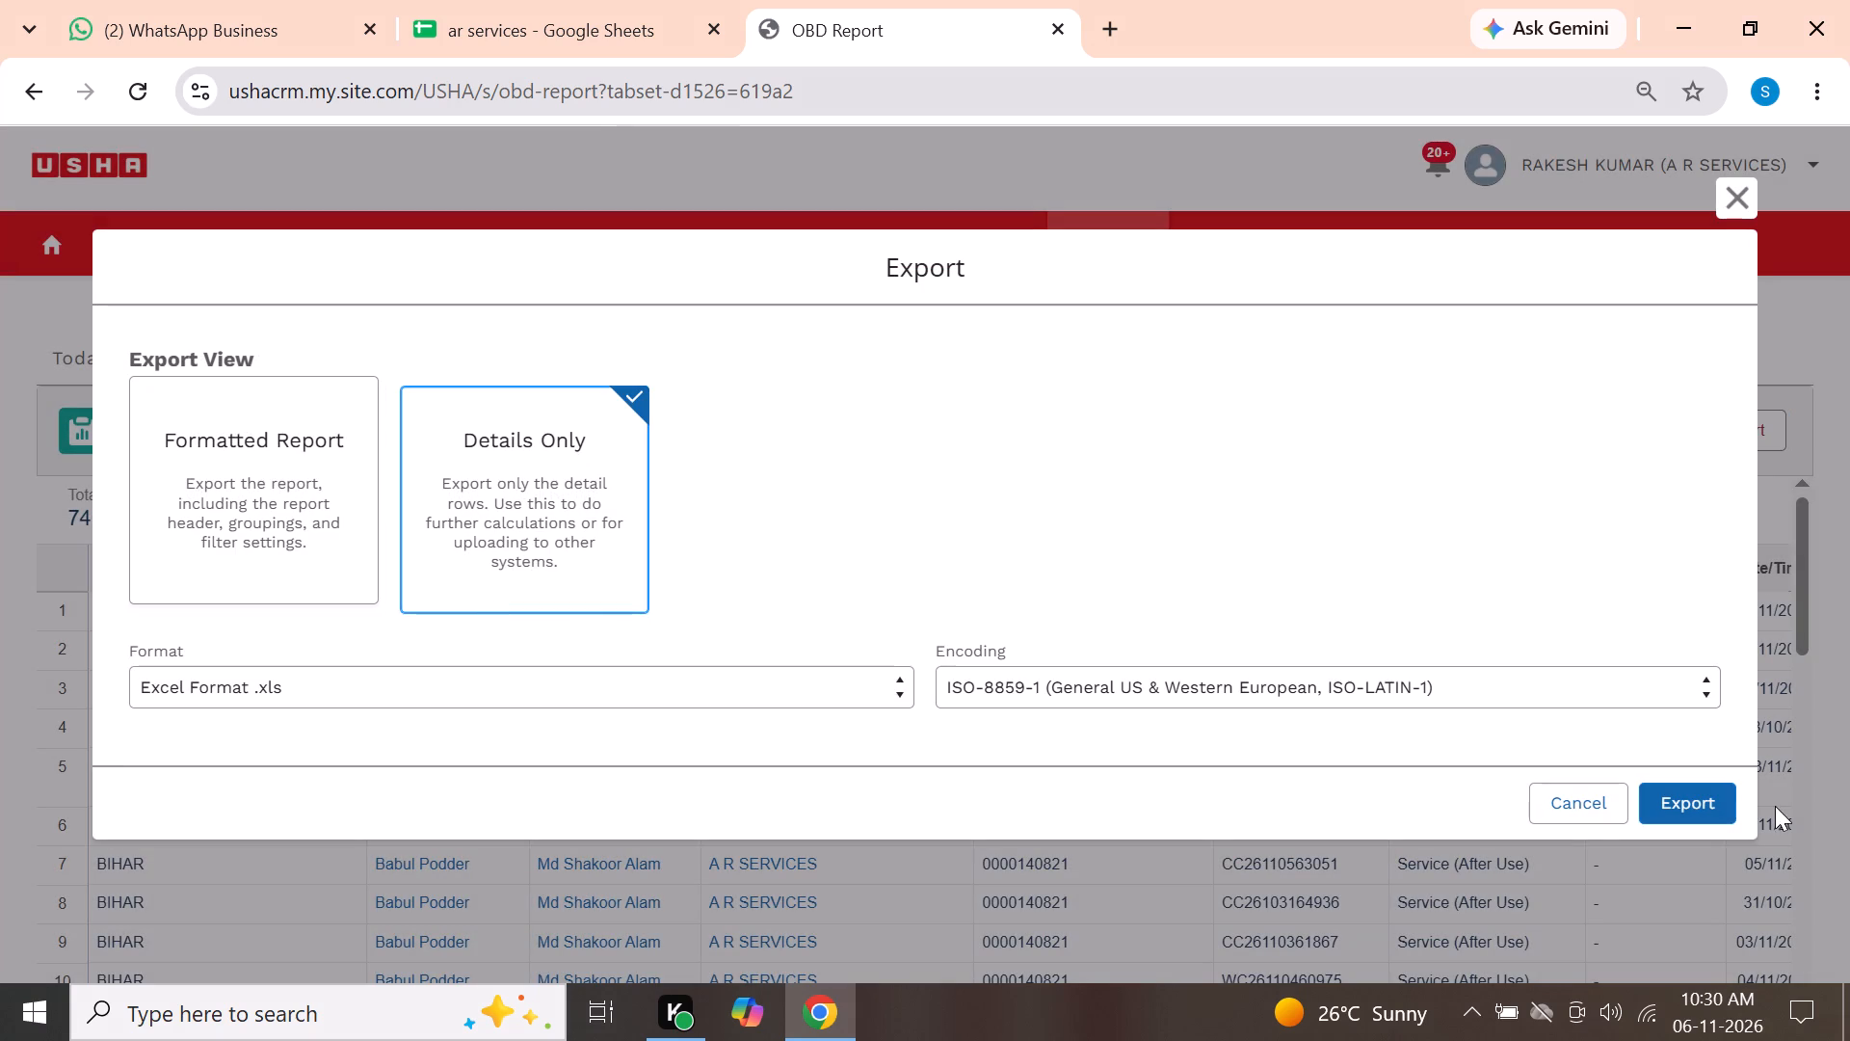
{"action": "left_click", "coordinate": [1718, 809]}
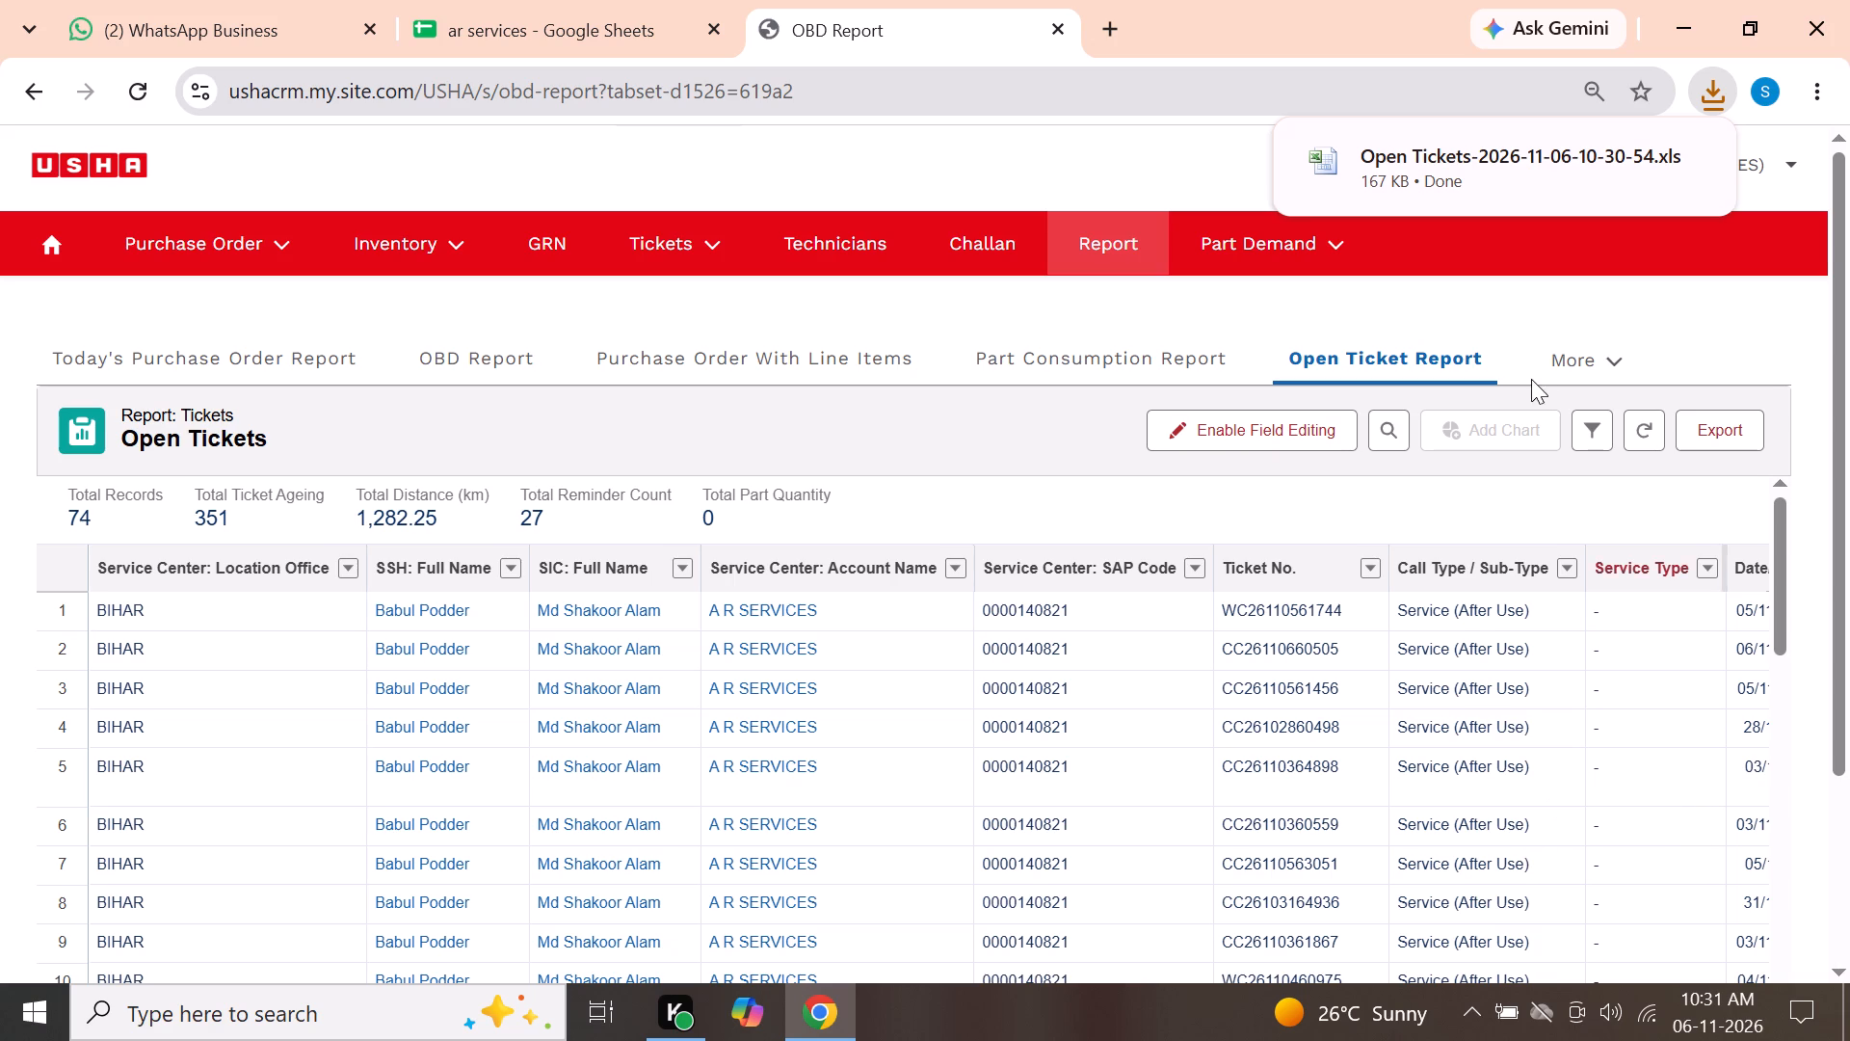
Open the exported Open Tickets file in Excel despite its mismatched file format.
{"action": "left_click", "coordinate": [1482, 176]}
{"action": "left_click", "coordinate": [1482, 176]}
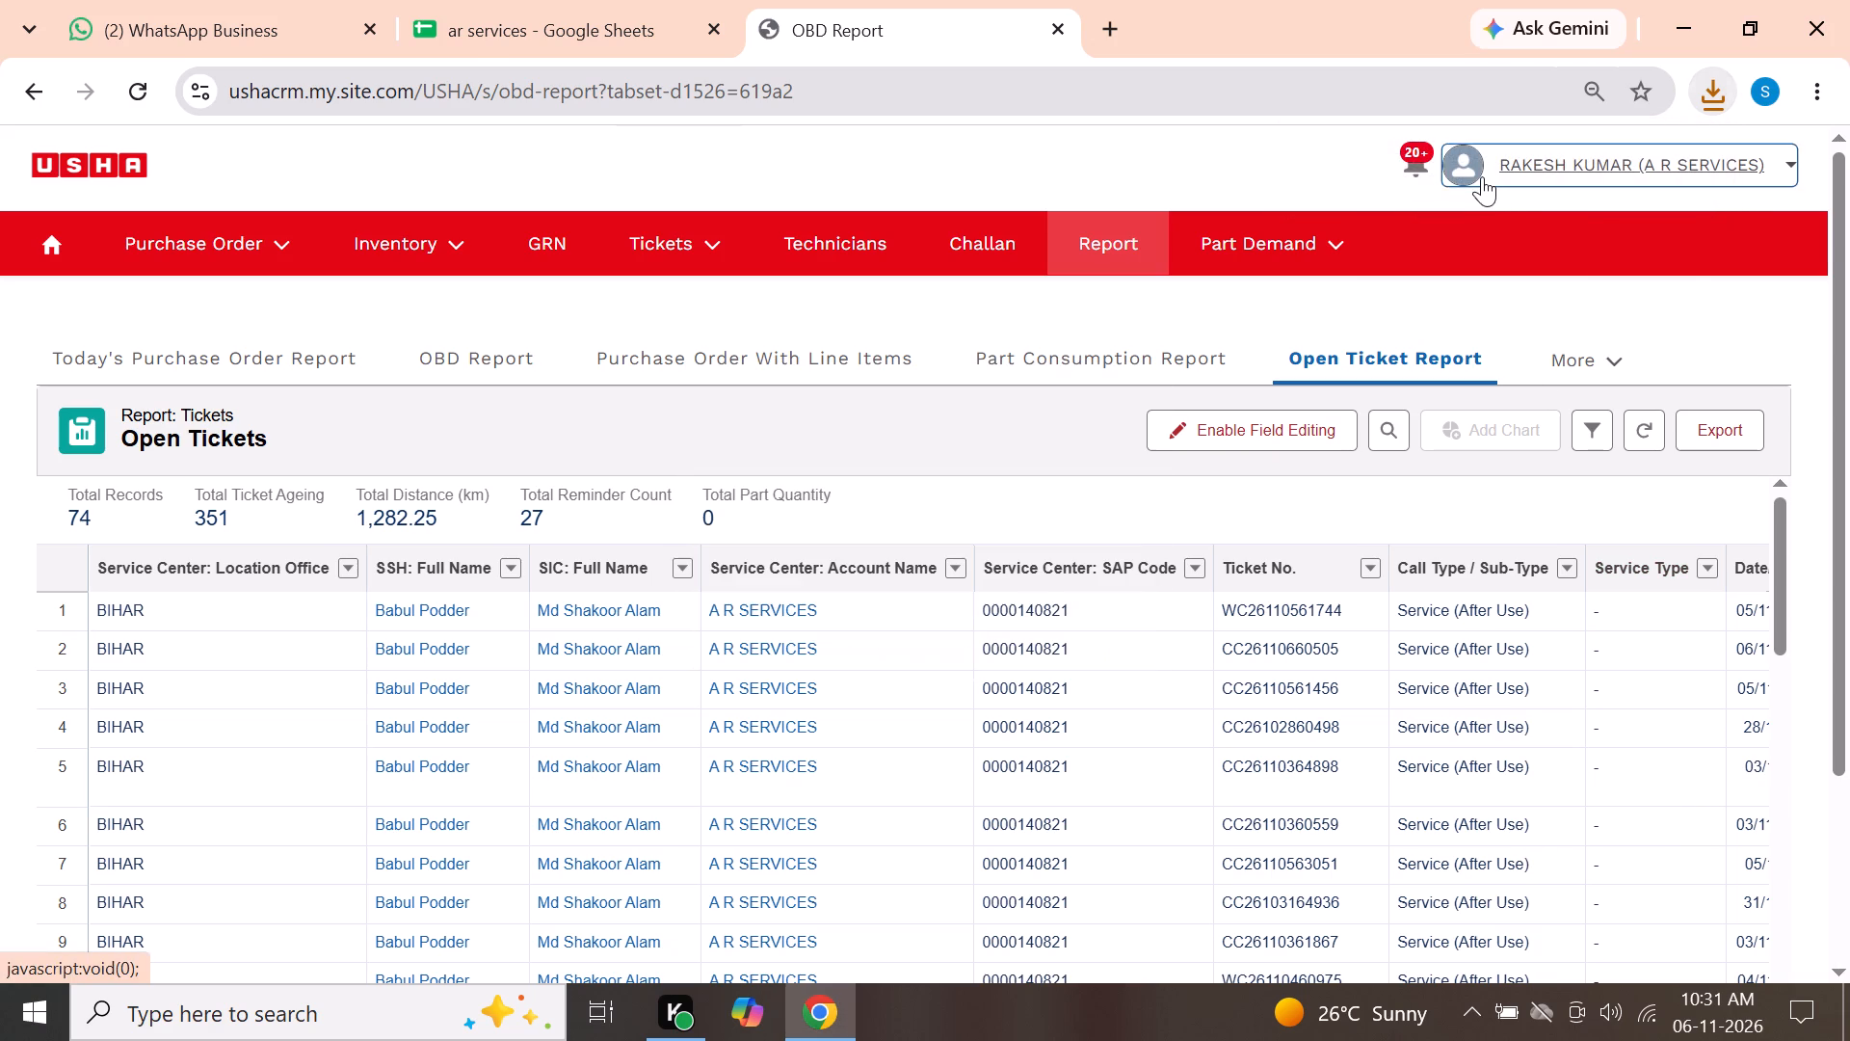
{"action": "left_click", "coordinate": [1207, 167]}
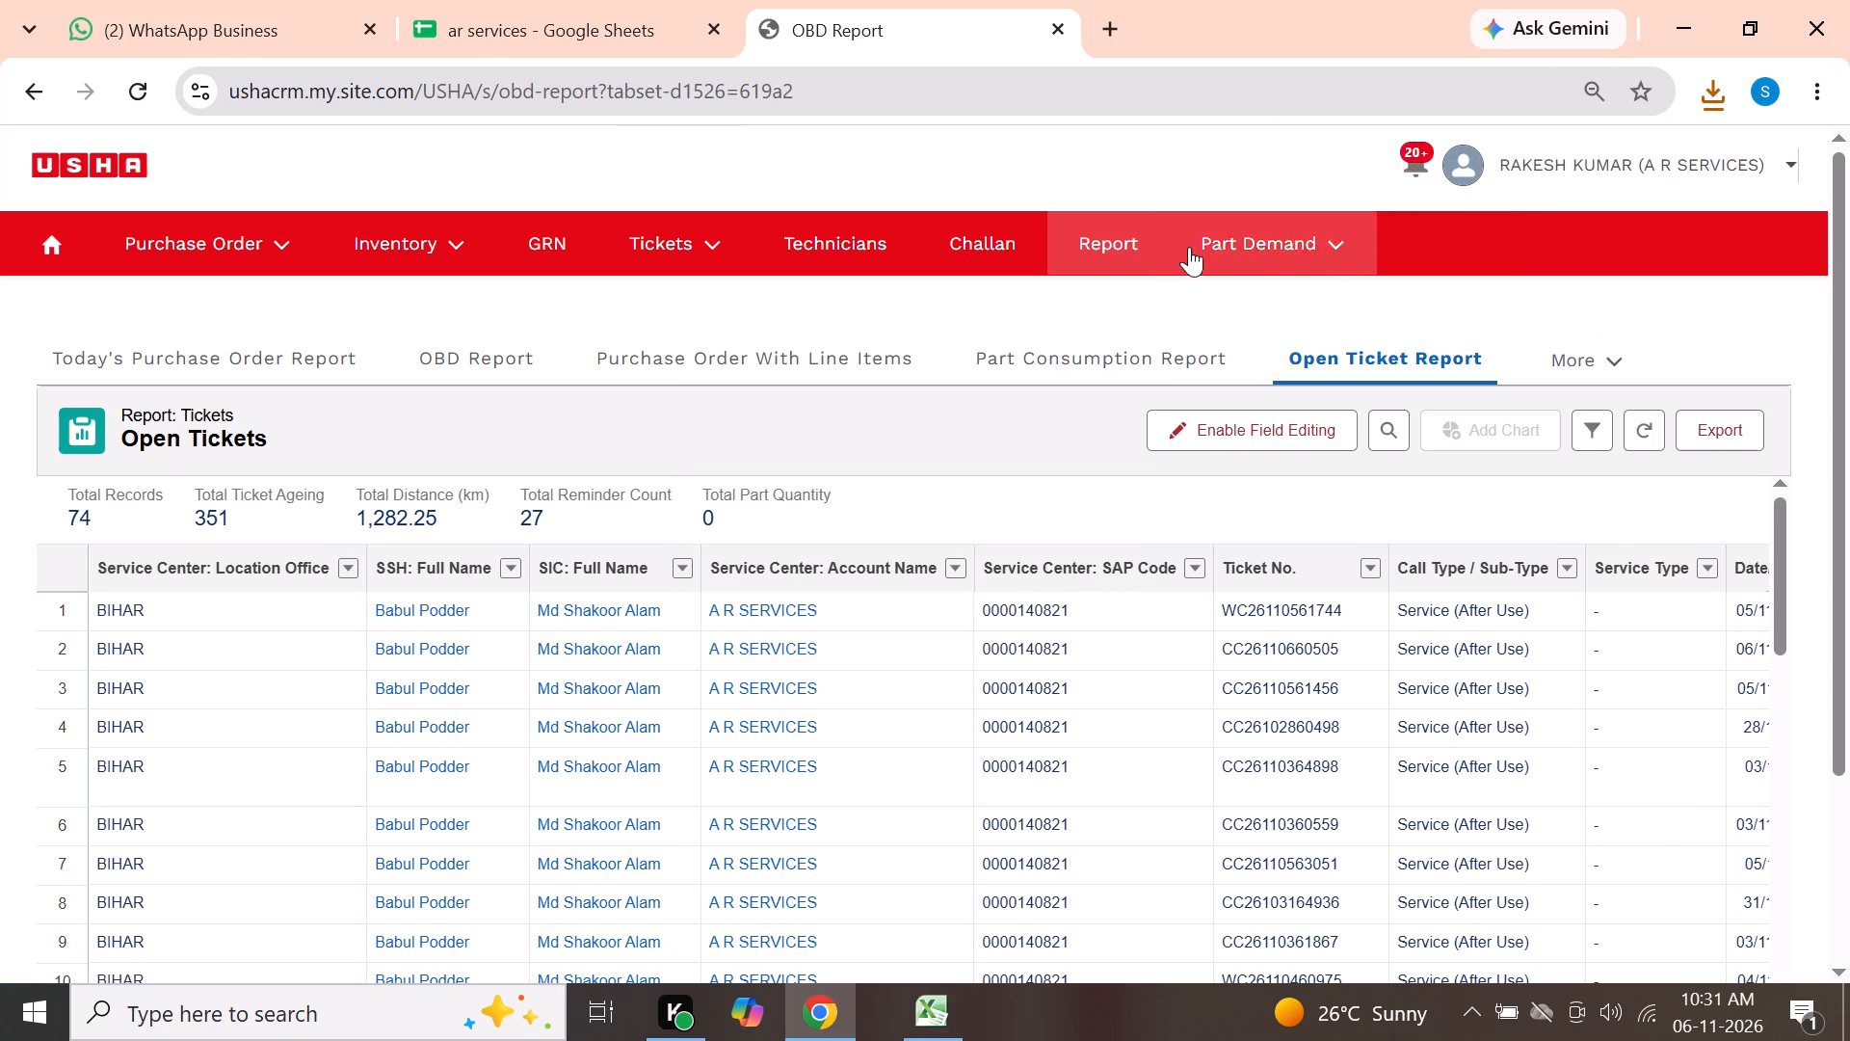
{"action": "left_click", "coordinate": [893, 1006]}
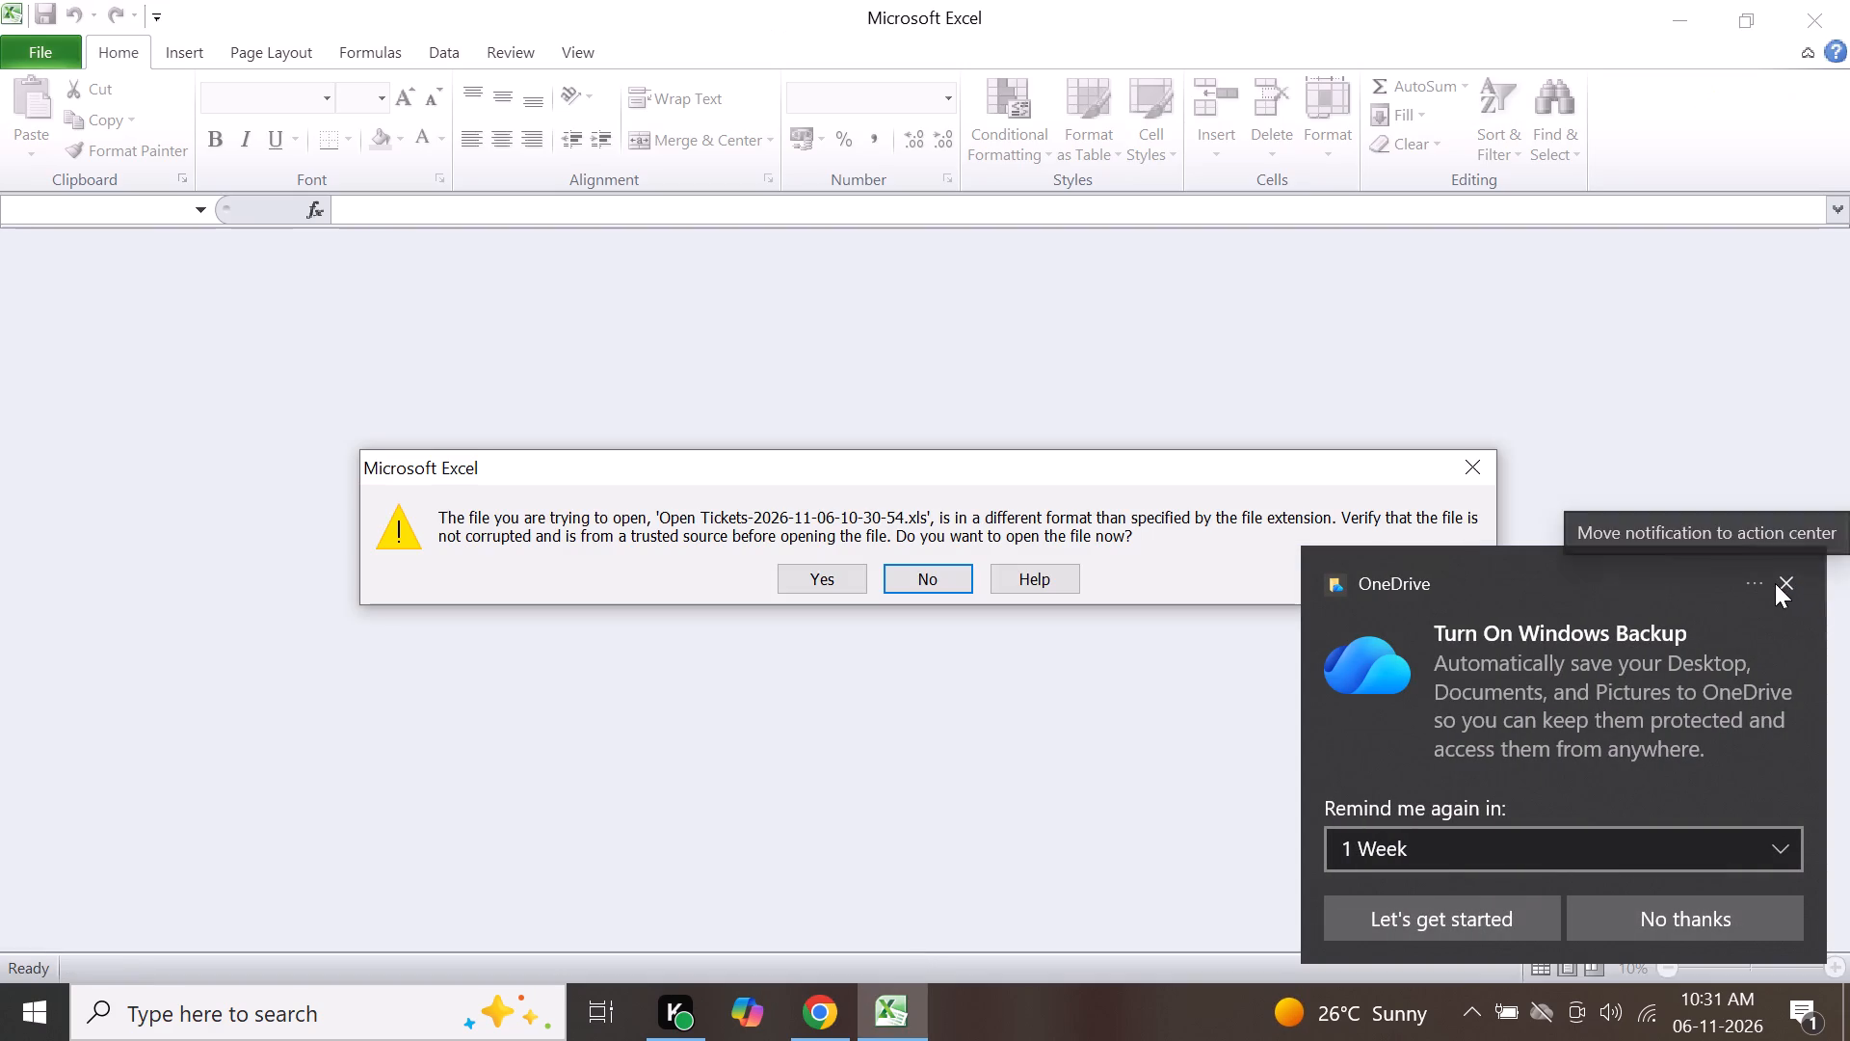
{"action": "left_click", "coordinate": [808, 581]}
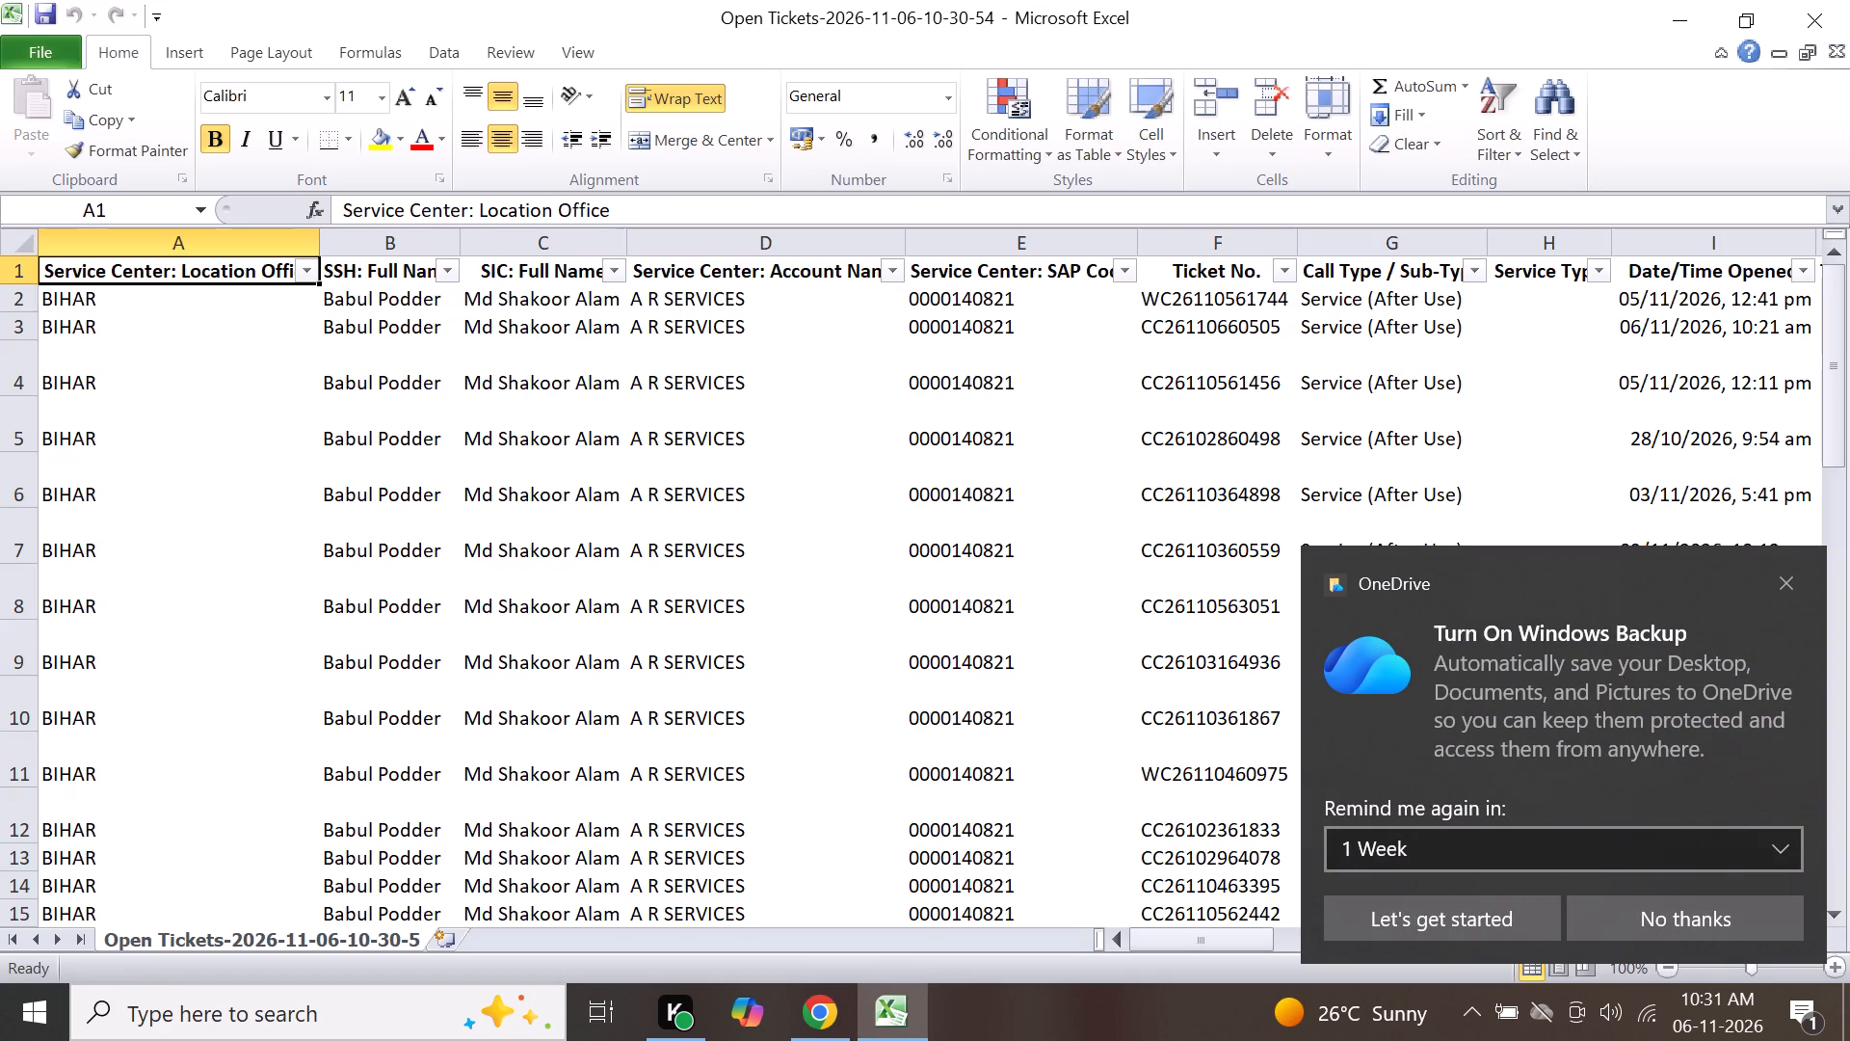
Delete the Location Office, SSH: Full Name and SIC: Full Name columns, and dismiss the OneDrive backup notification.
{"action": "left_click_drag", "start_coordinate": [159, 250], "coordinate": [612, 418]}
{"action": "right_click", "coordinate": [356, 544]}
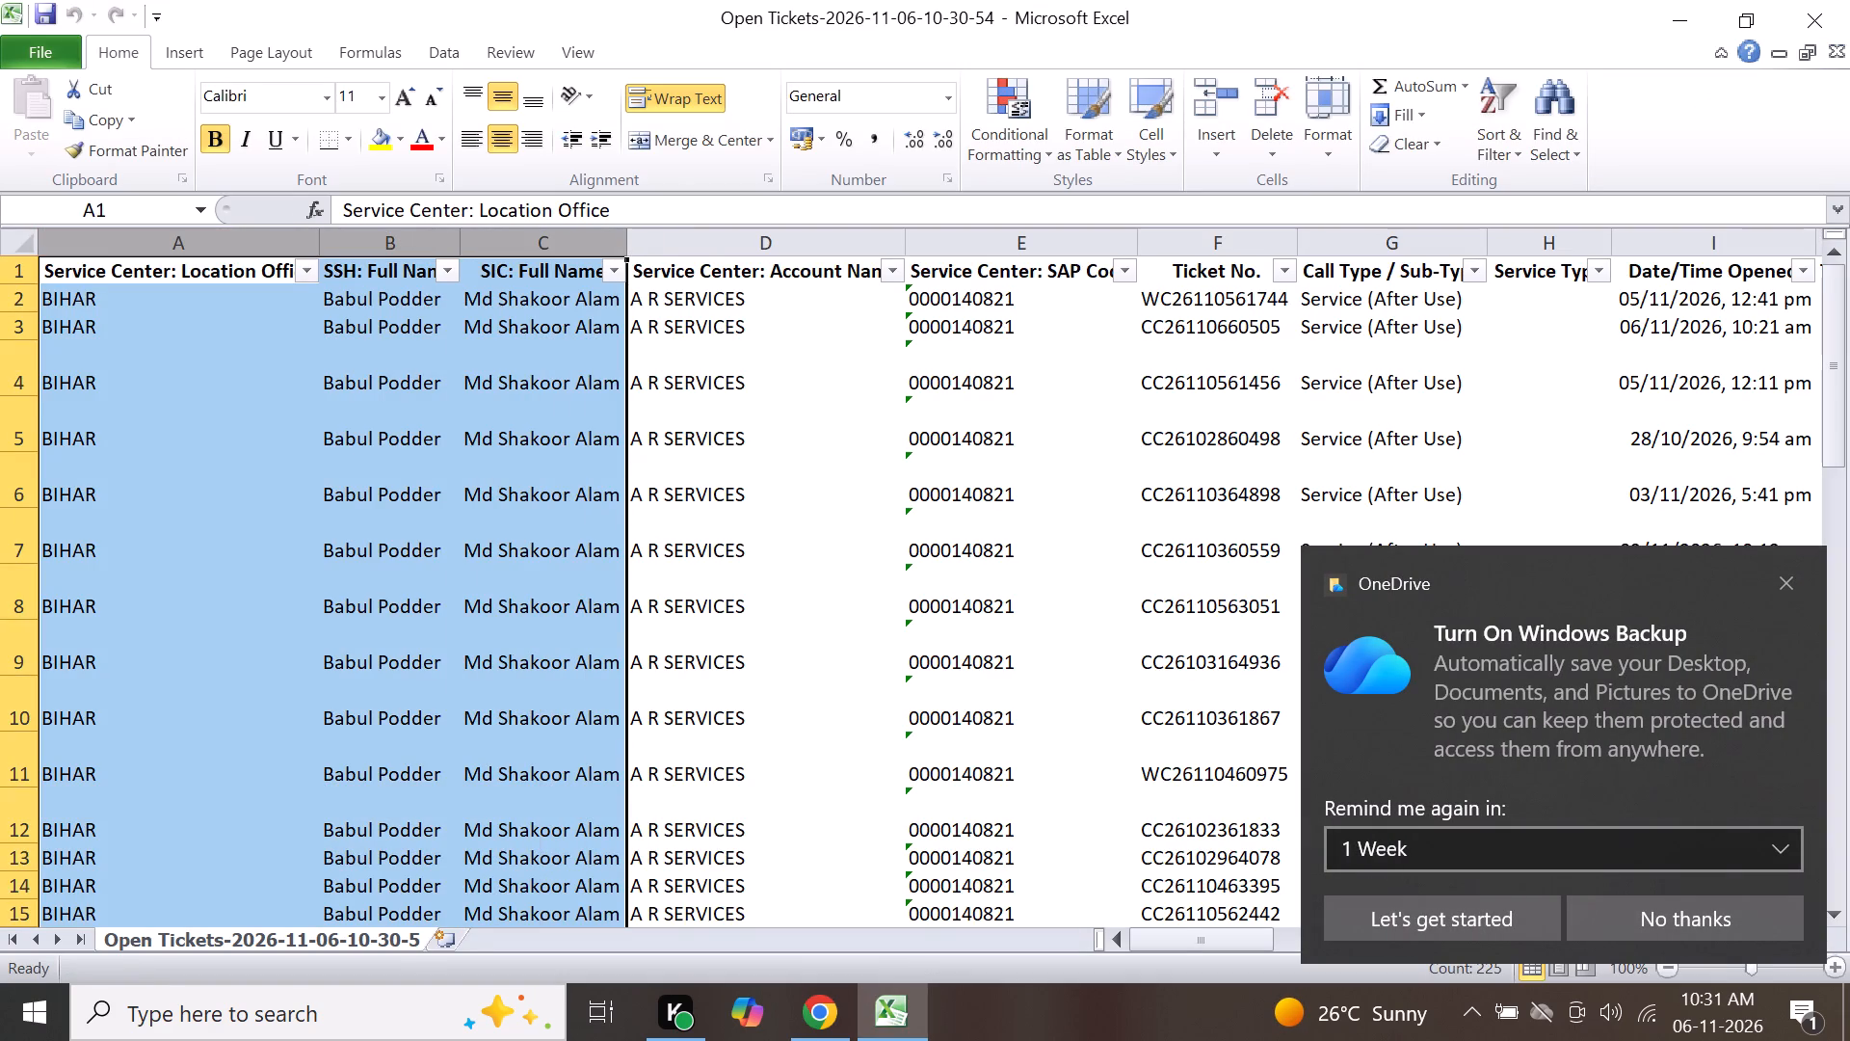
{"action": "left_click", "coordinate": [418, 737]}
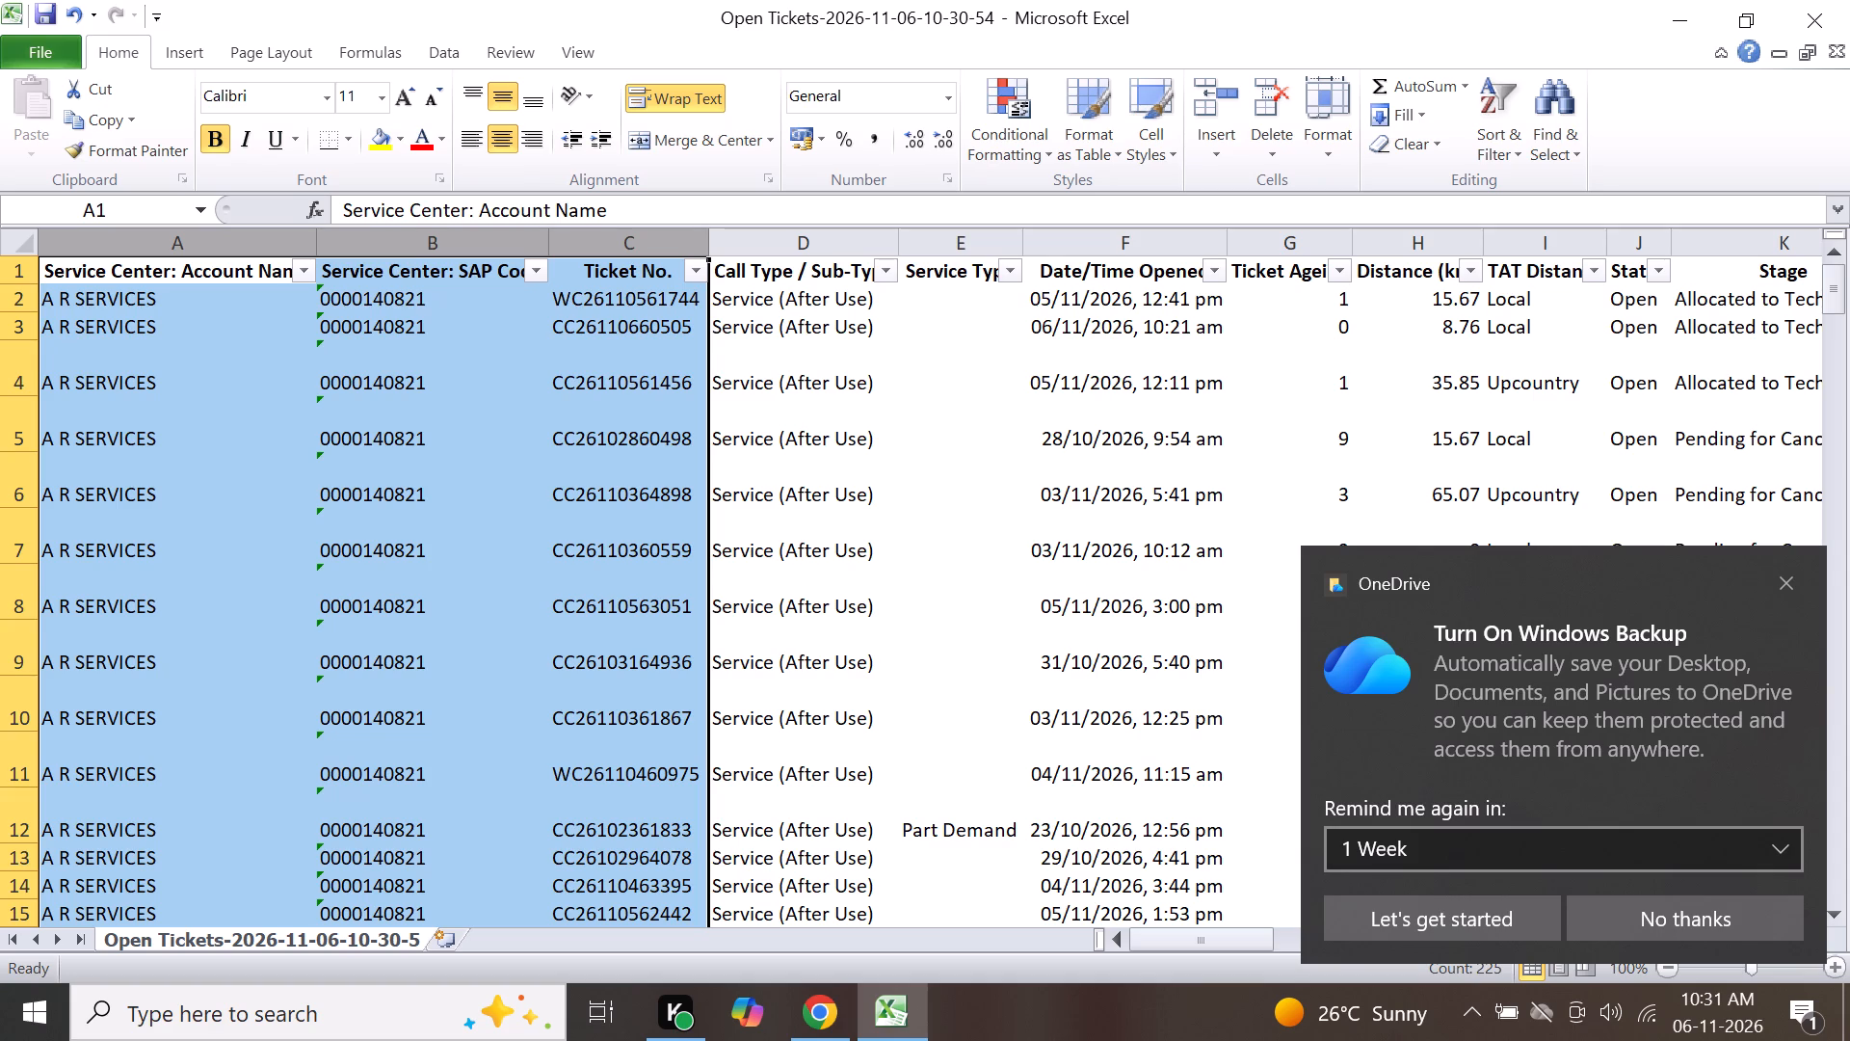
{"action": "left_click", "coordinate": [1789, 580]}
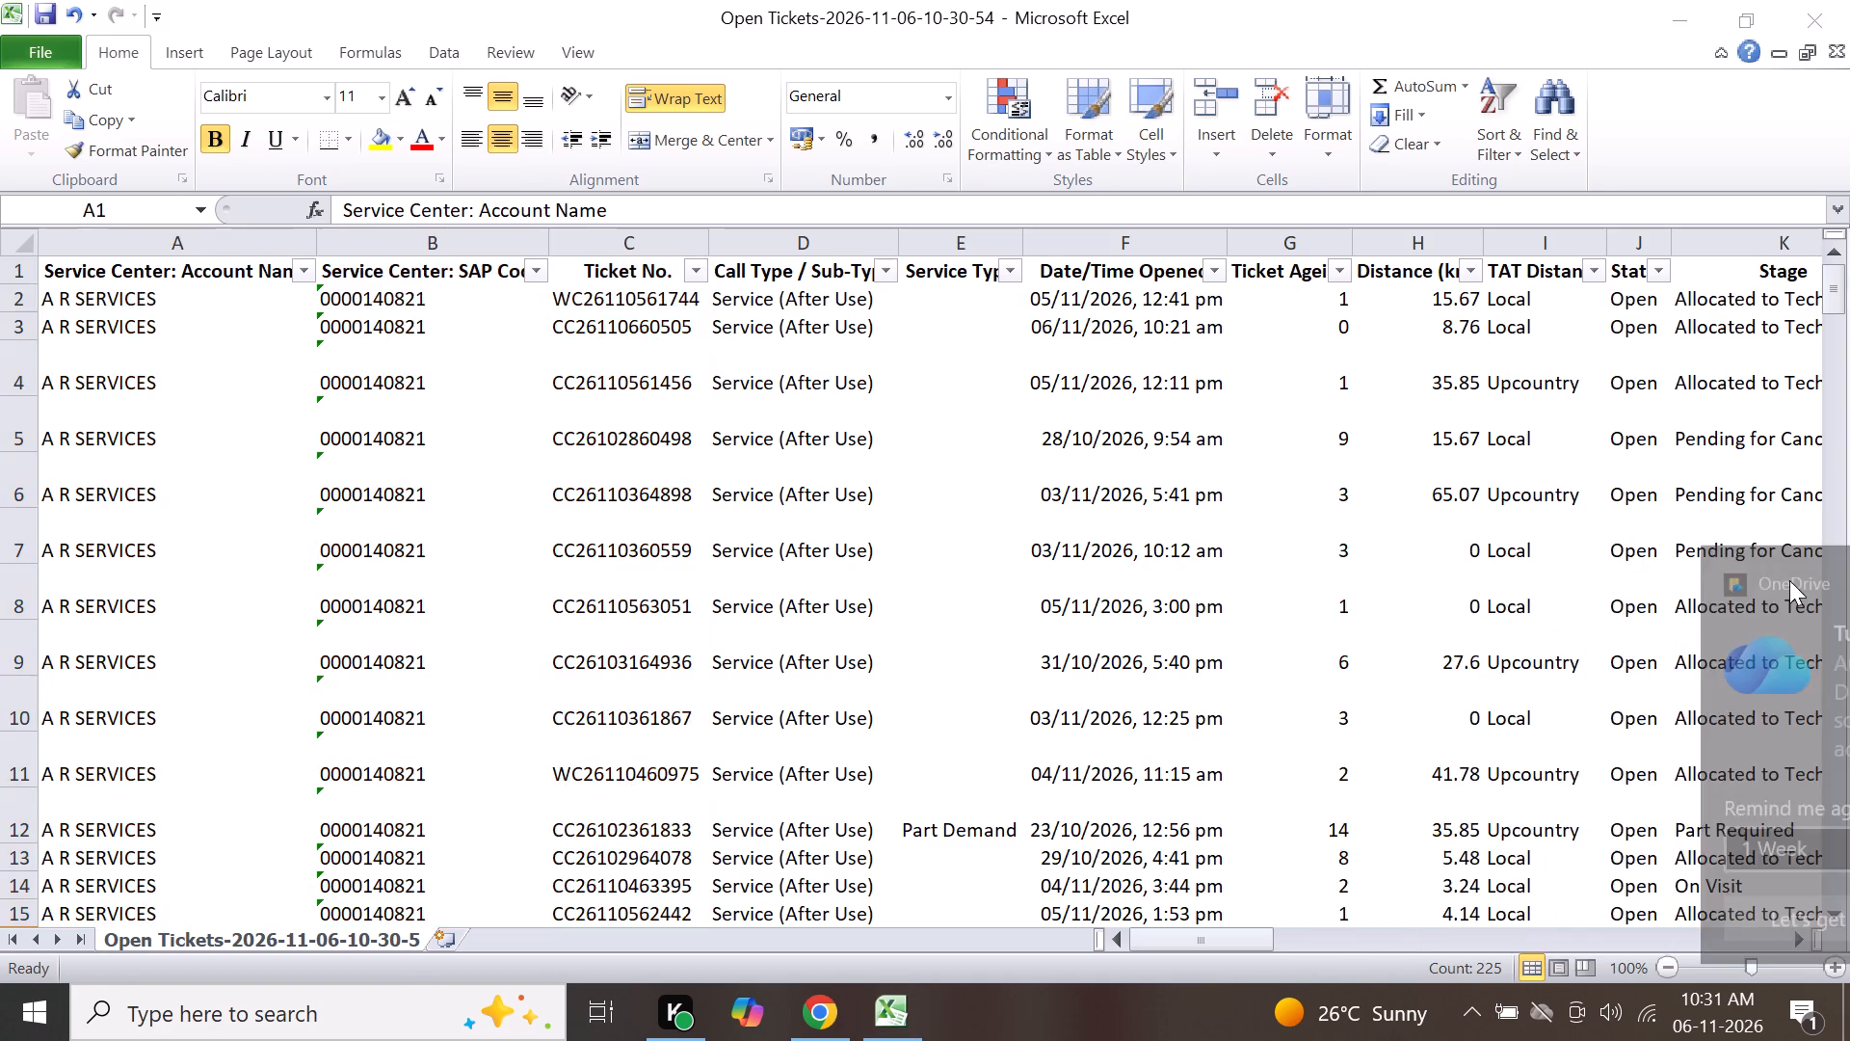
{"action": "left_click", "coordinate": [920, 1019]}
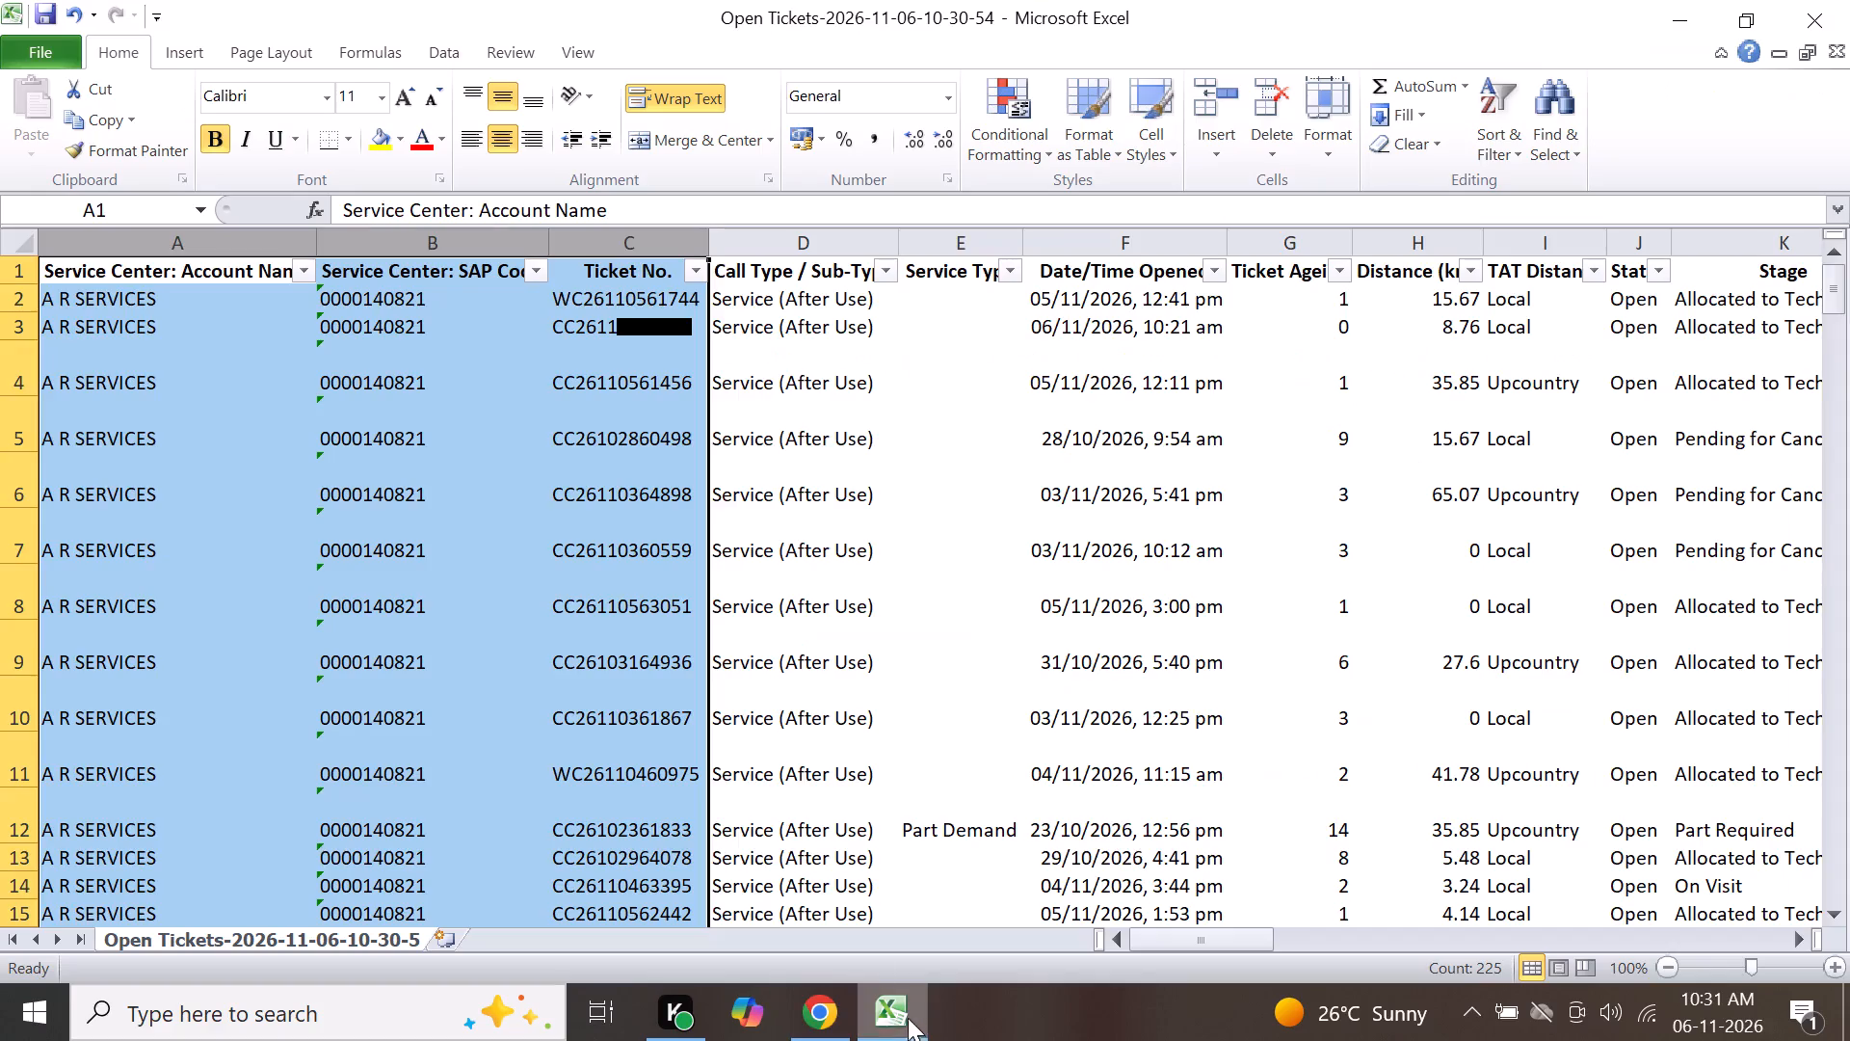
Delete the Service Center: SAP Code and Service Type columns.
{"action": "left_click", "coordinate": [595, 574]}
{"action": "left_click", "coordinate": [417, 259]}
{"action": "left_click", "coordinate": [417, 254]}
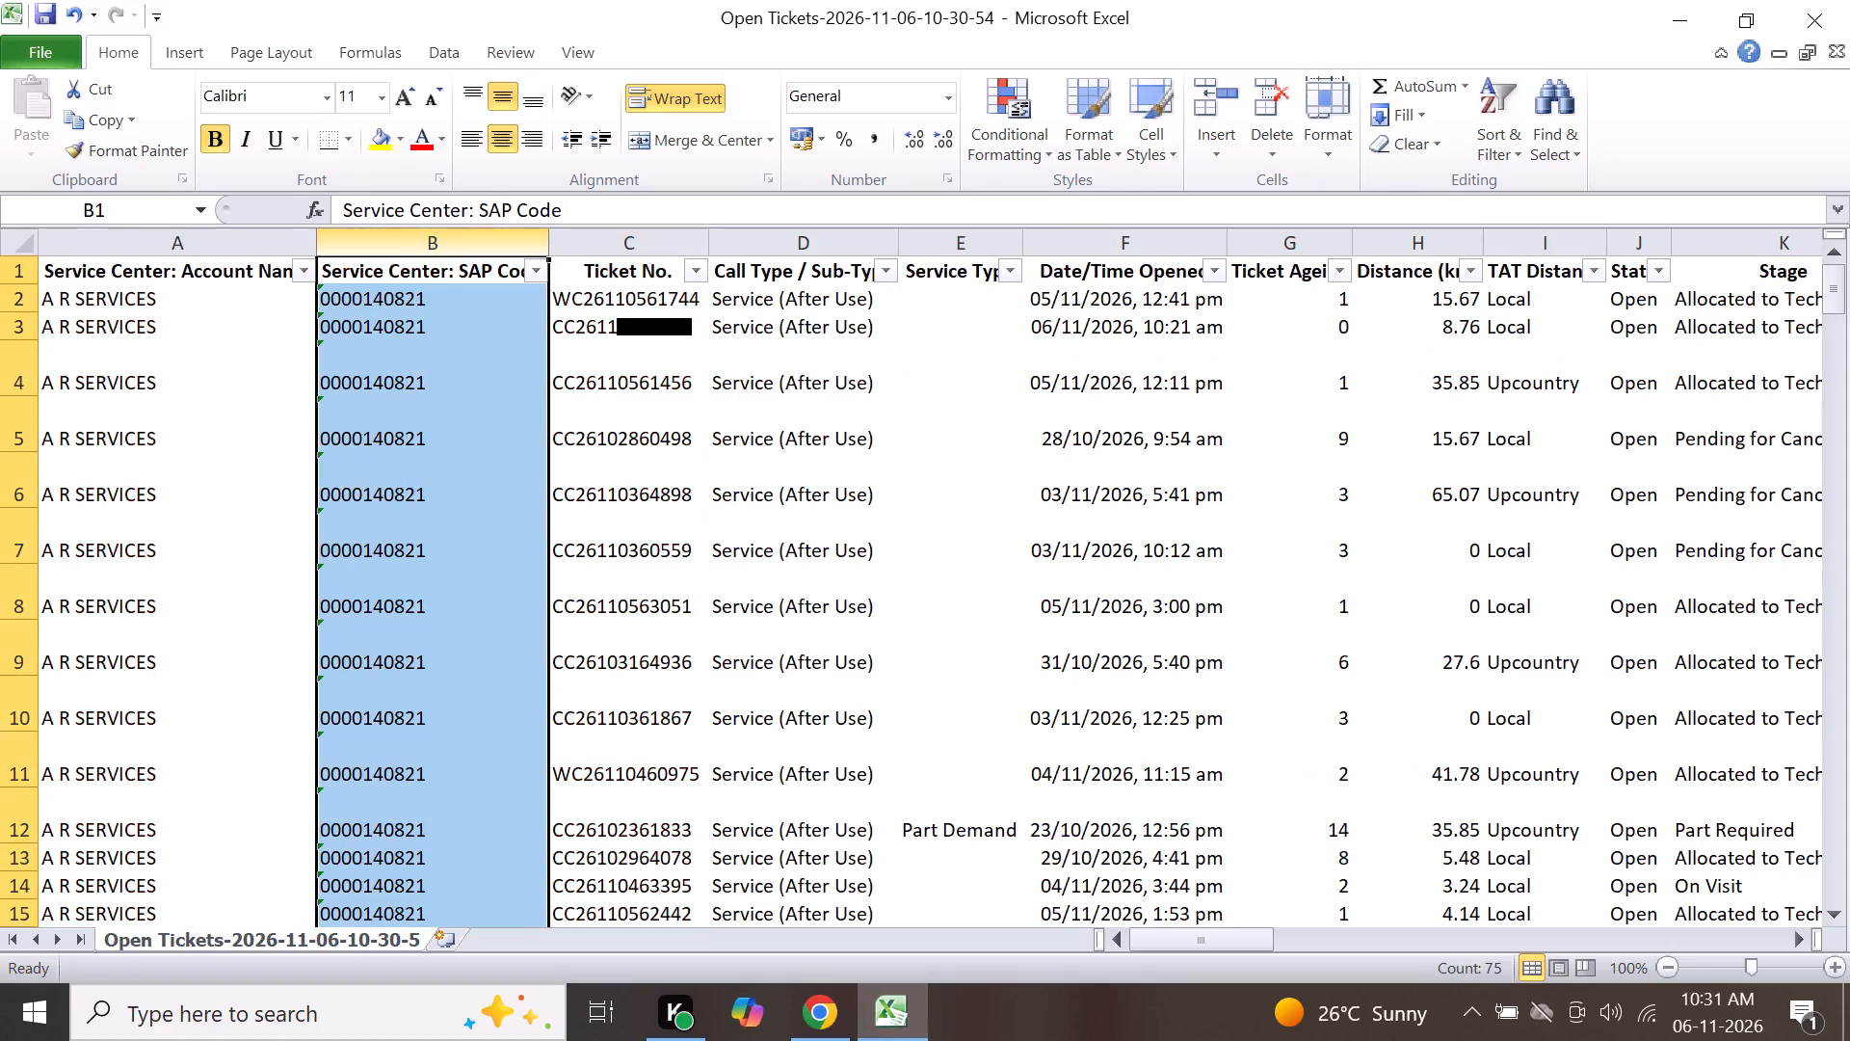
{"action": "right_click", "coordinate": [417, 254]}
{"action": "left_click", "coordinate": [508, 461]}
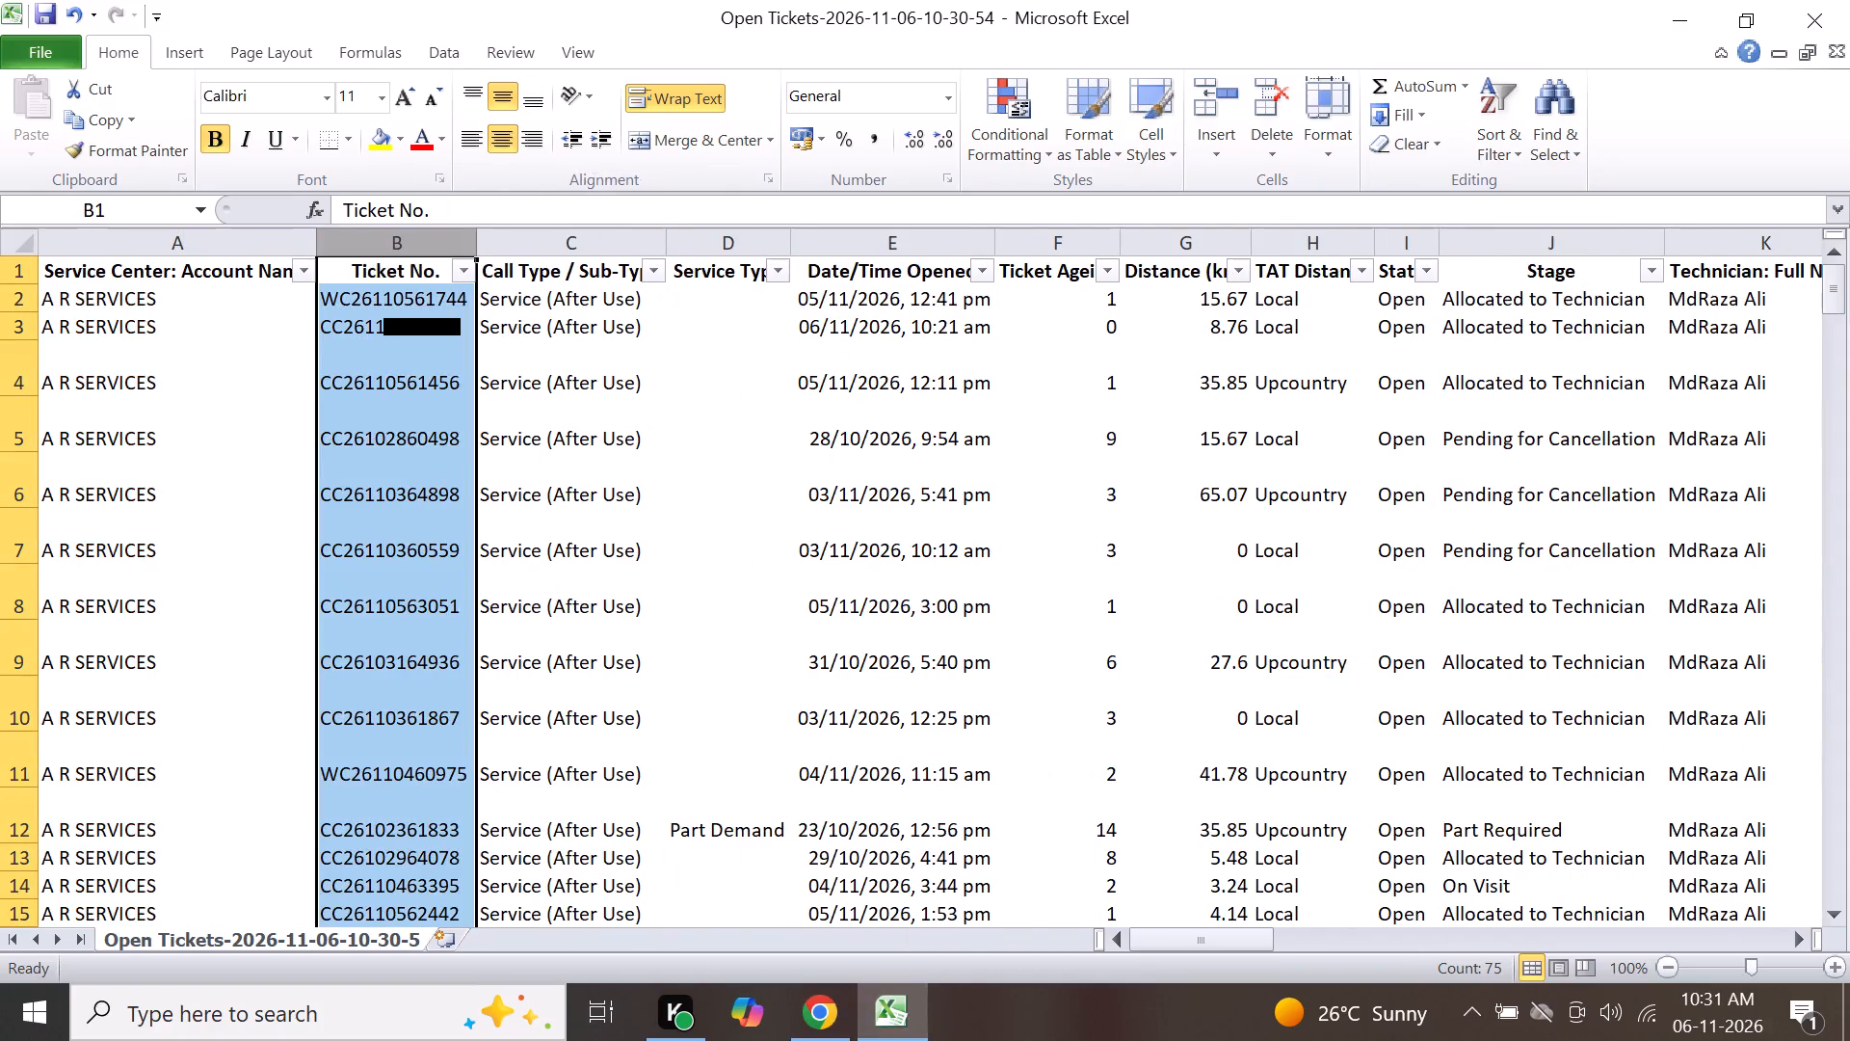
{"action": "left_click", "coordinate": [723, 242]}
{"action": "right_click", "coordinate": [723, 242]}
{"action": "left_click", "coordinate": [749, 456]}
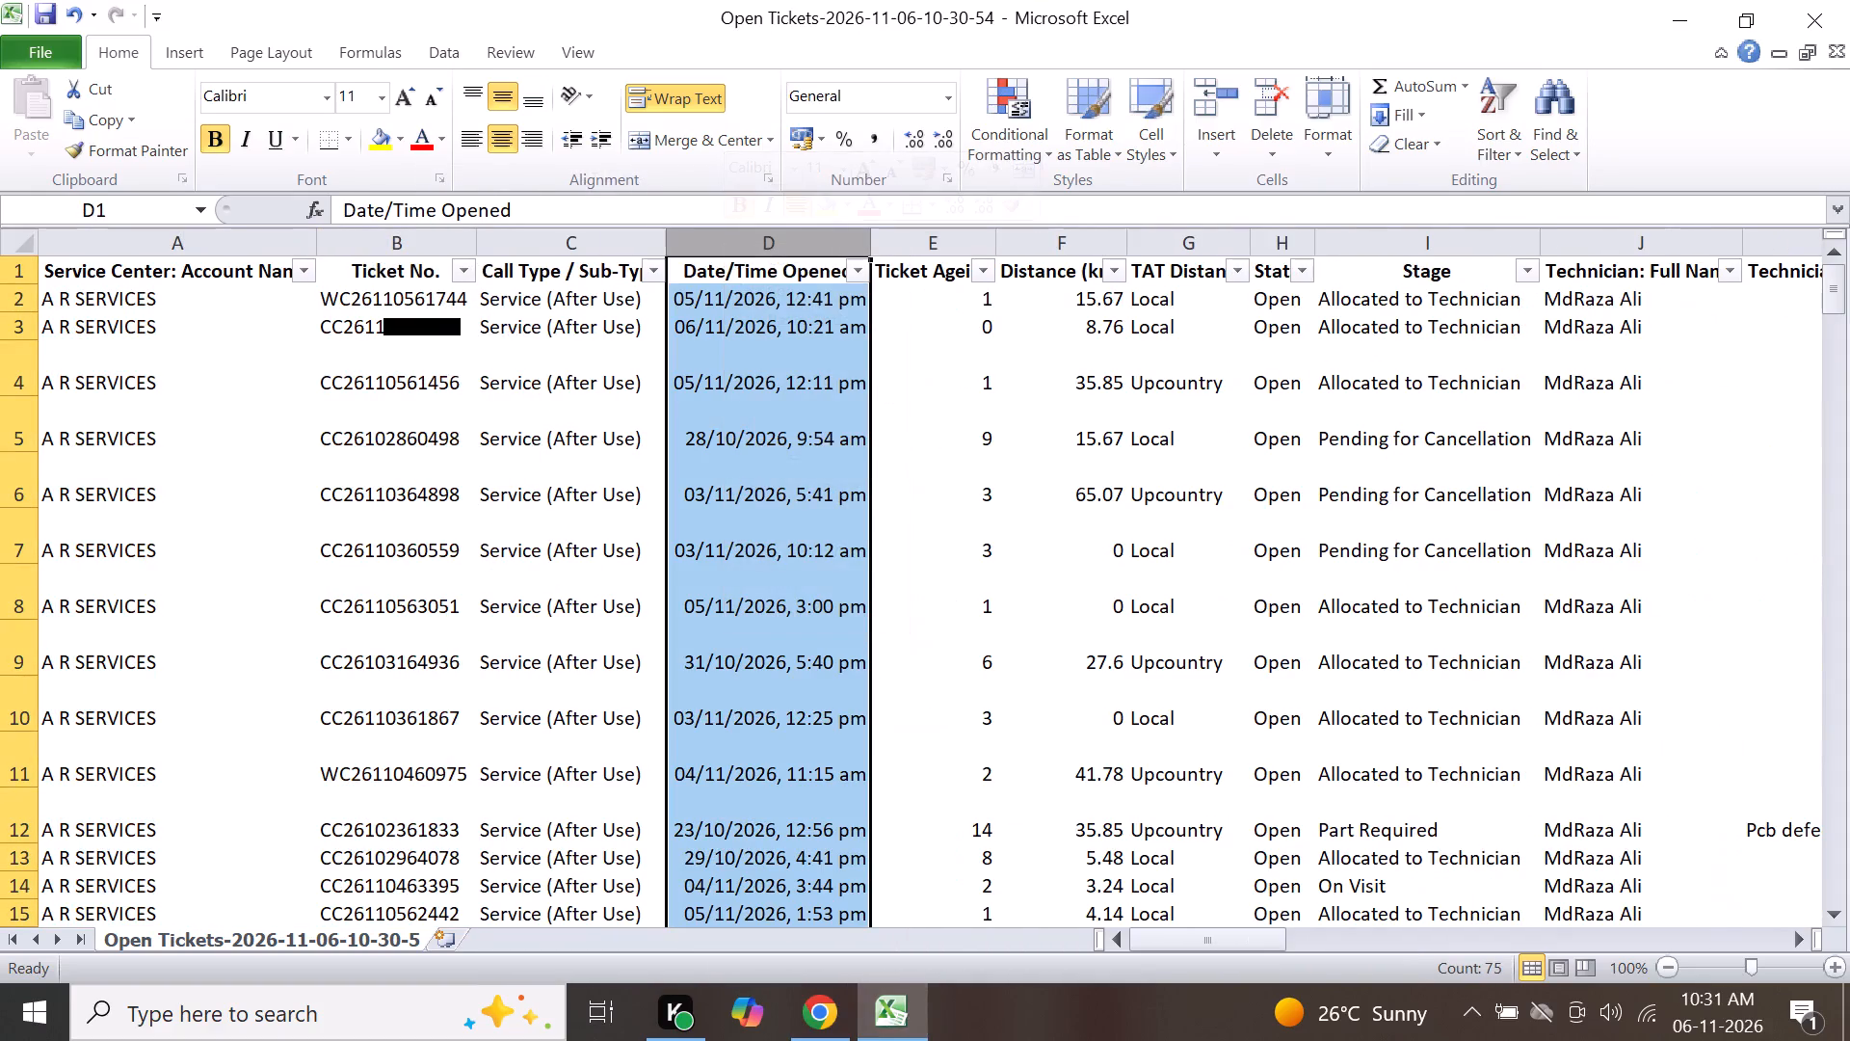
Delete the three adjacent columns for distance in km, TAT distance and ticket status.
{"action": "left_click", "coordinate": [1047, 239]}
{"action": "right_click", "coordinate": [1047, 239]}
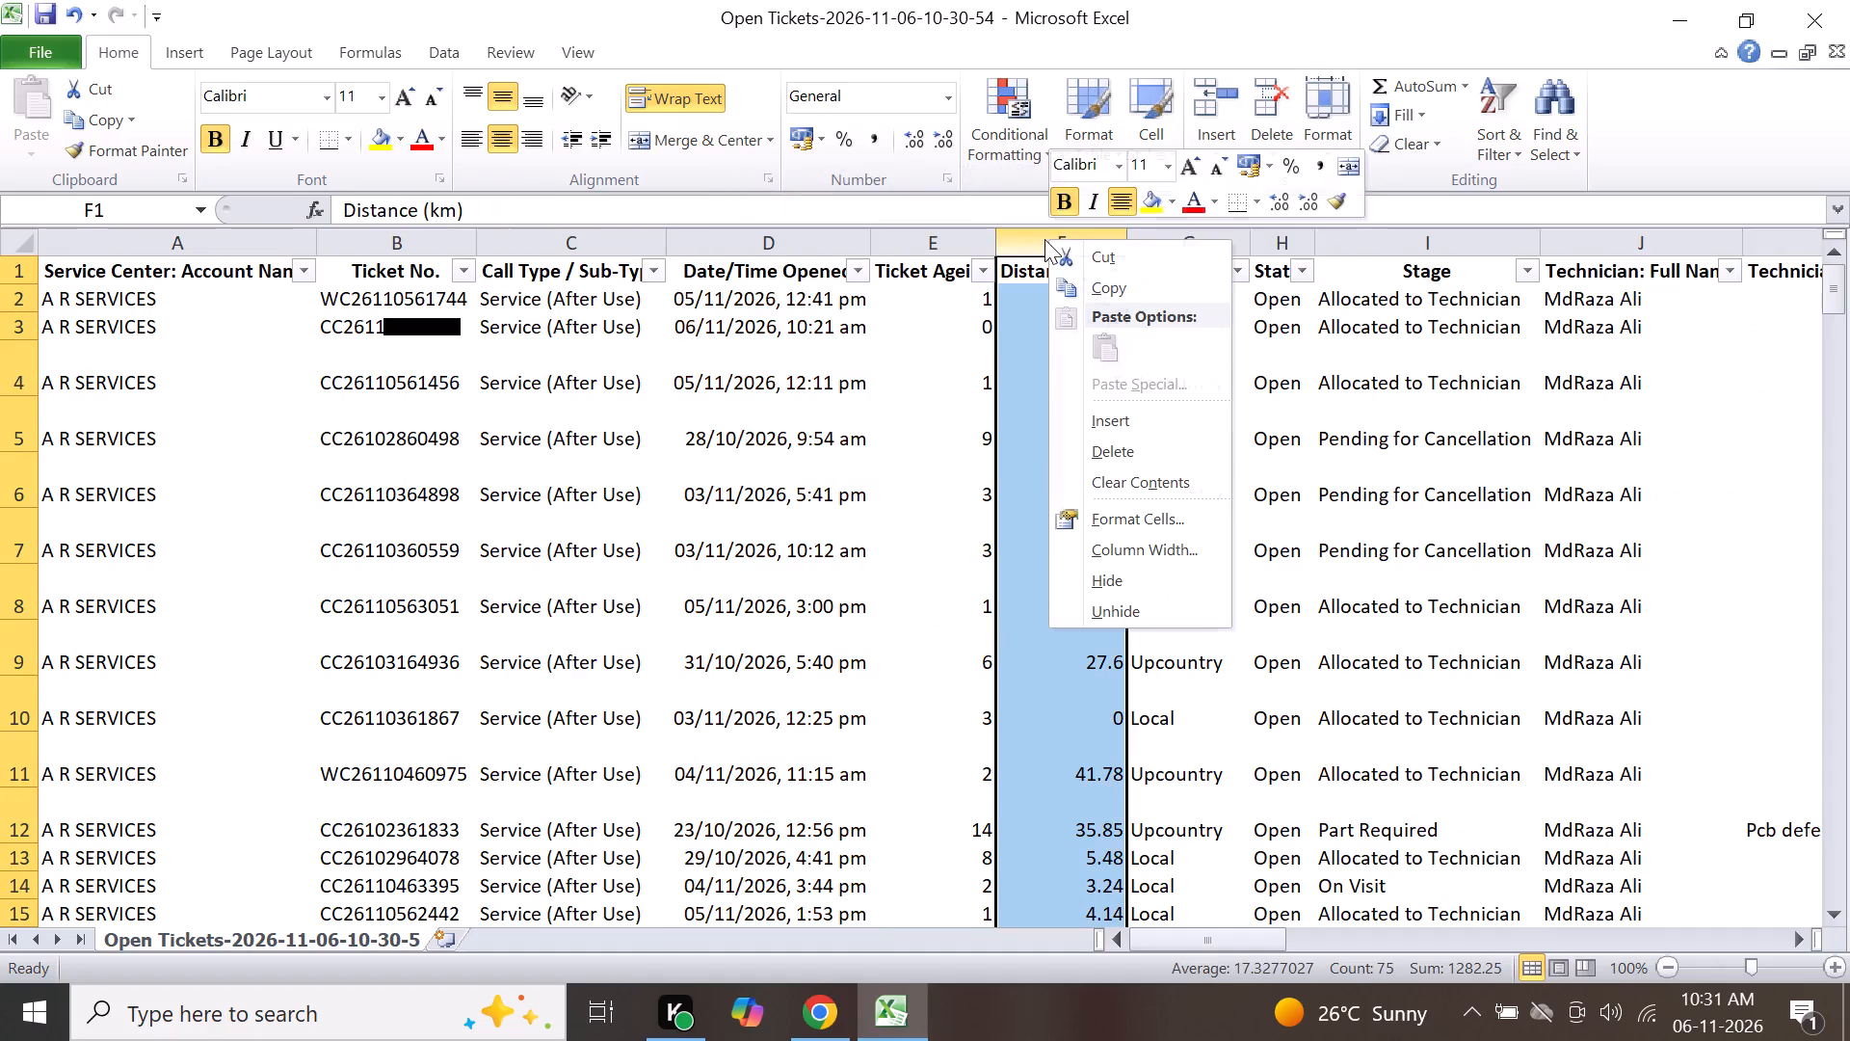
{"action": "left_click", "coordinate": [1044, 239]}
{"action": "left_click_drag", "start_coordinate": [1044, 239], "coordinate": [1268, 400]}
{"action": "right_click", "coordinate": [1173, 441]}
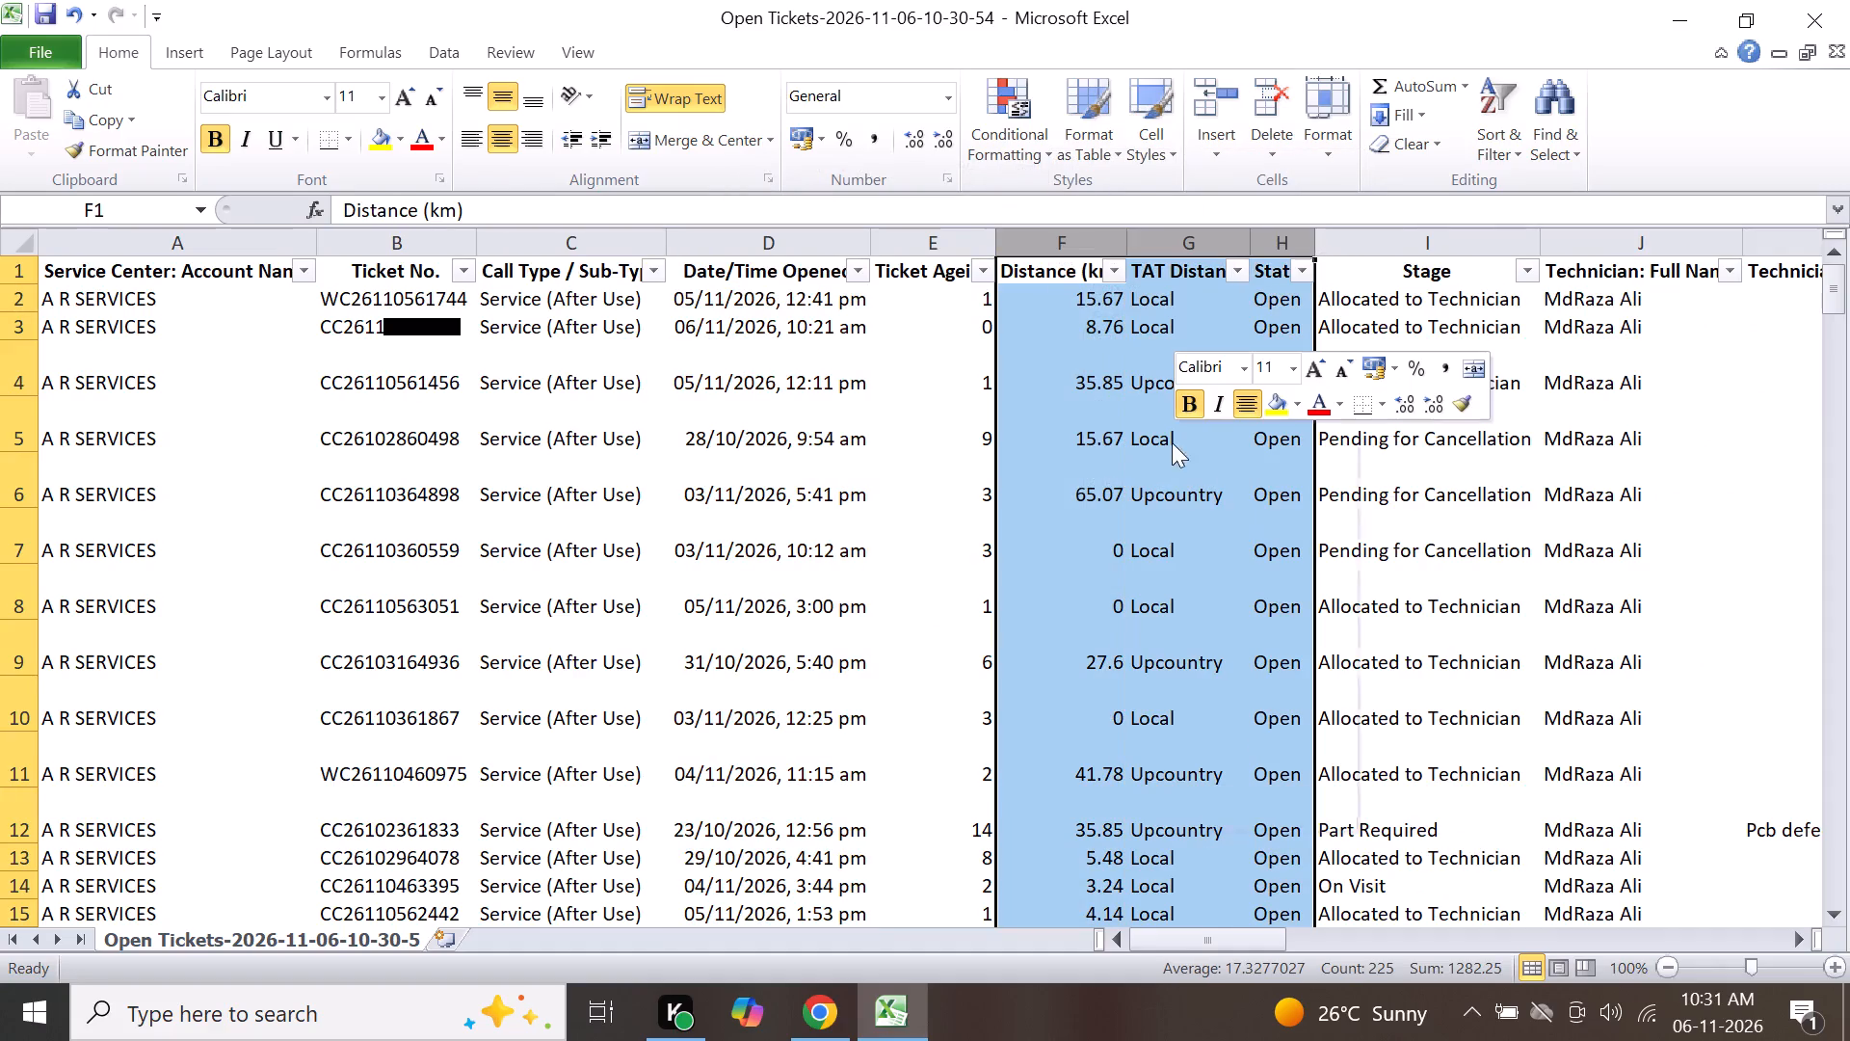
{"action": "left_click", "coordinate": [1221, 643]}
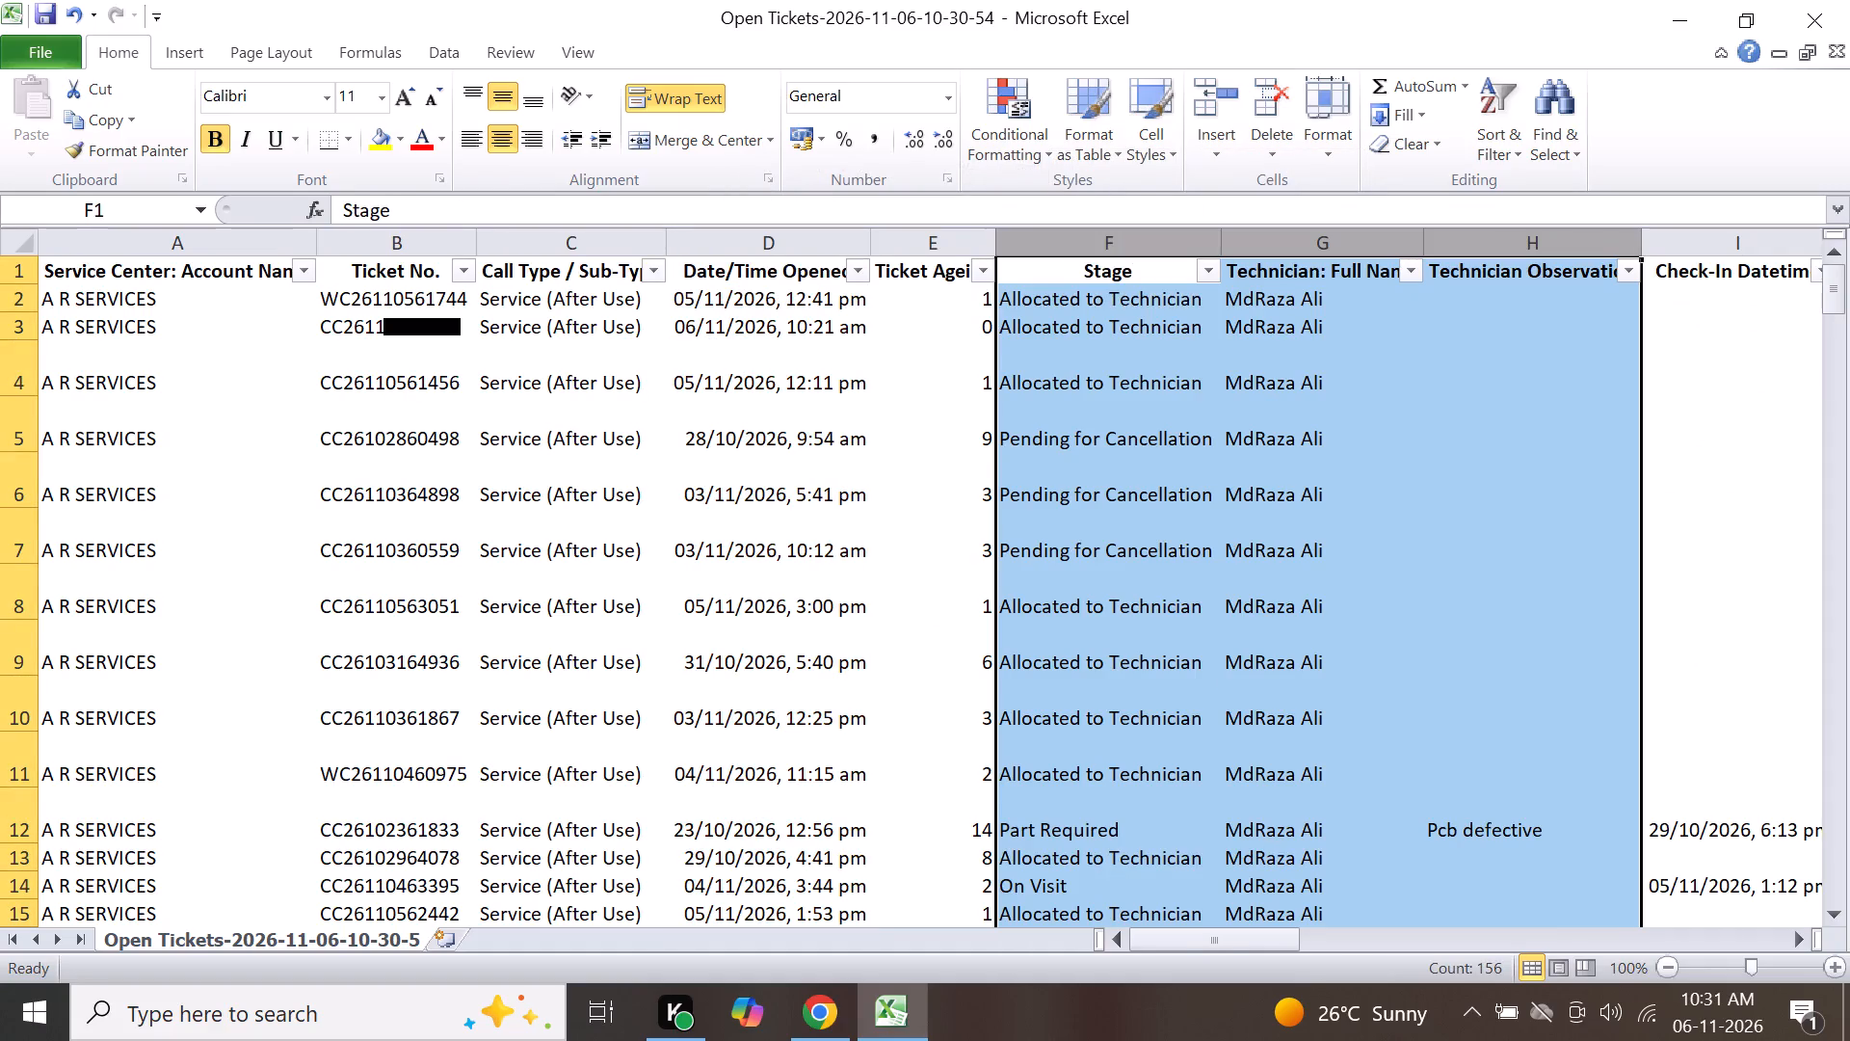
Delete the Technician Observation, Check-In Datetime and Product Group columns.
{"action": "left_click_drag", "start_coordinate": [1495, 245], "coordinate": [1335, 414]}
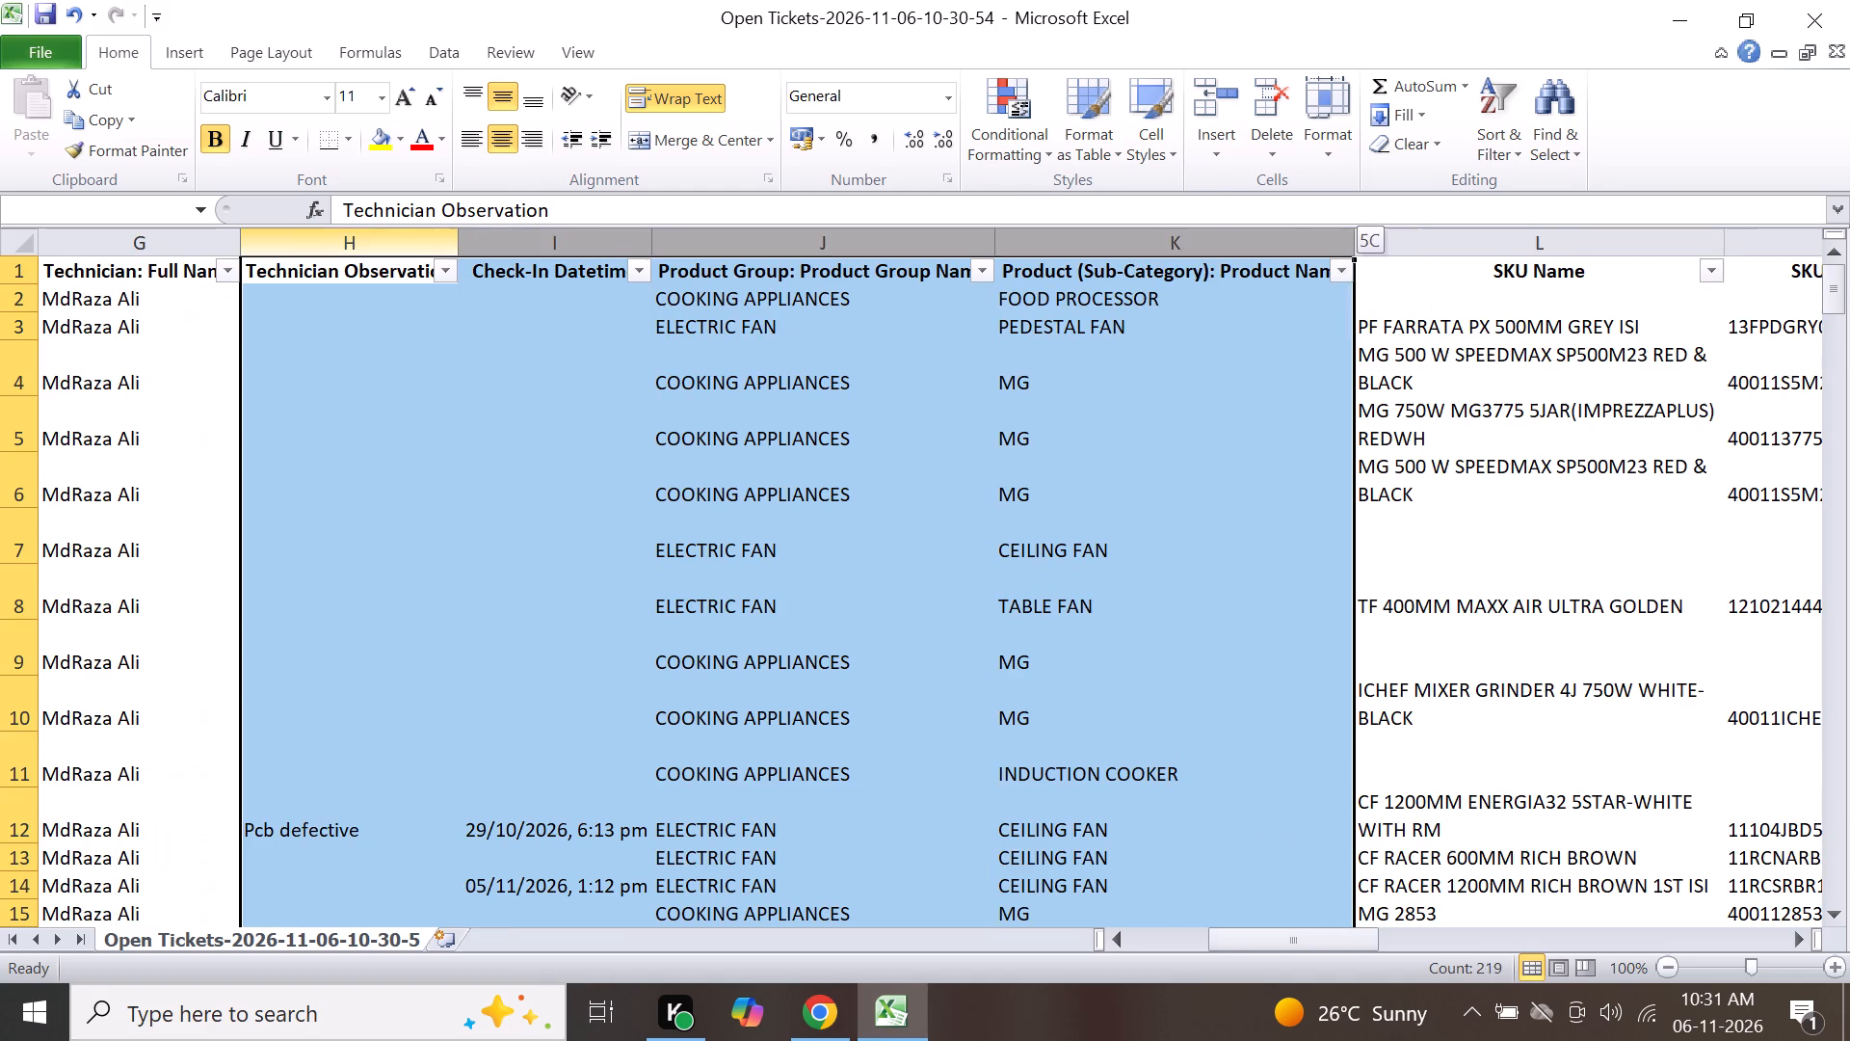
{"action": "left_click_drag", "start_coordinate": [1335, 414], "coordinate": [817, 429]}
{"action": "right_click", "coordinate": [409, 465]}
{"action": "left_click", "coordinate": [509, 671]}
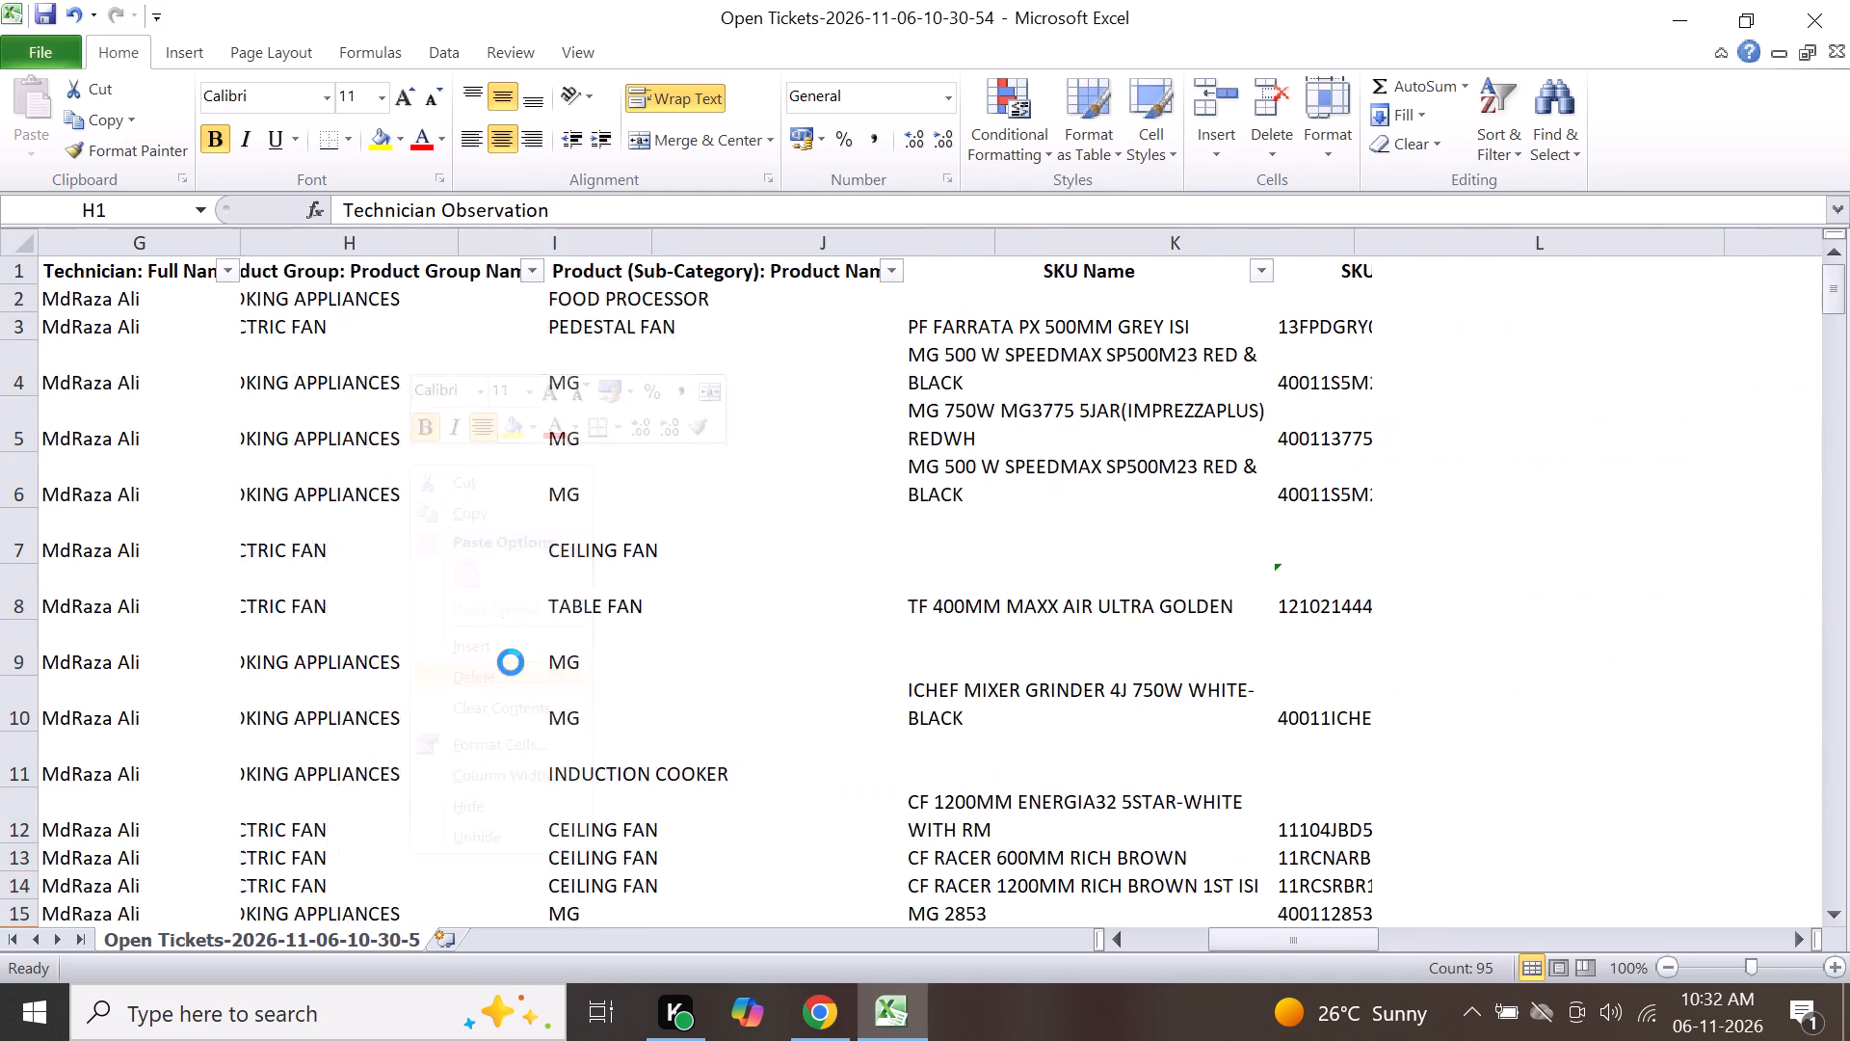
Delete the columns from SKU Code through Reason For Manual Entry, plus the contact Email Id column.
{"action": "left_click_drag", "start_coordinate": [1042, 253], "coordinate": [1609, 396]}
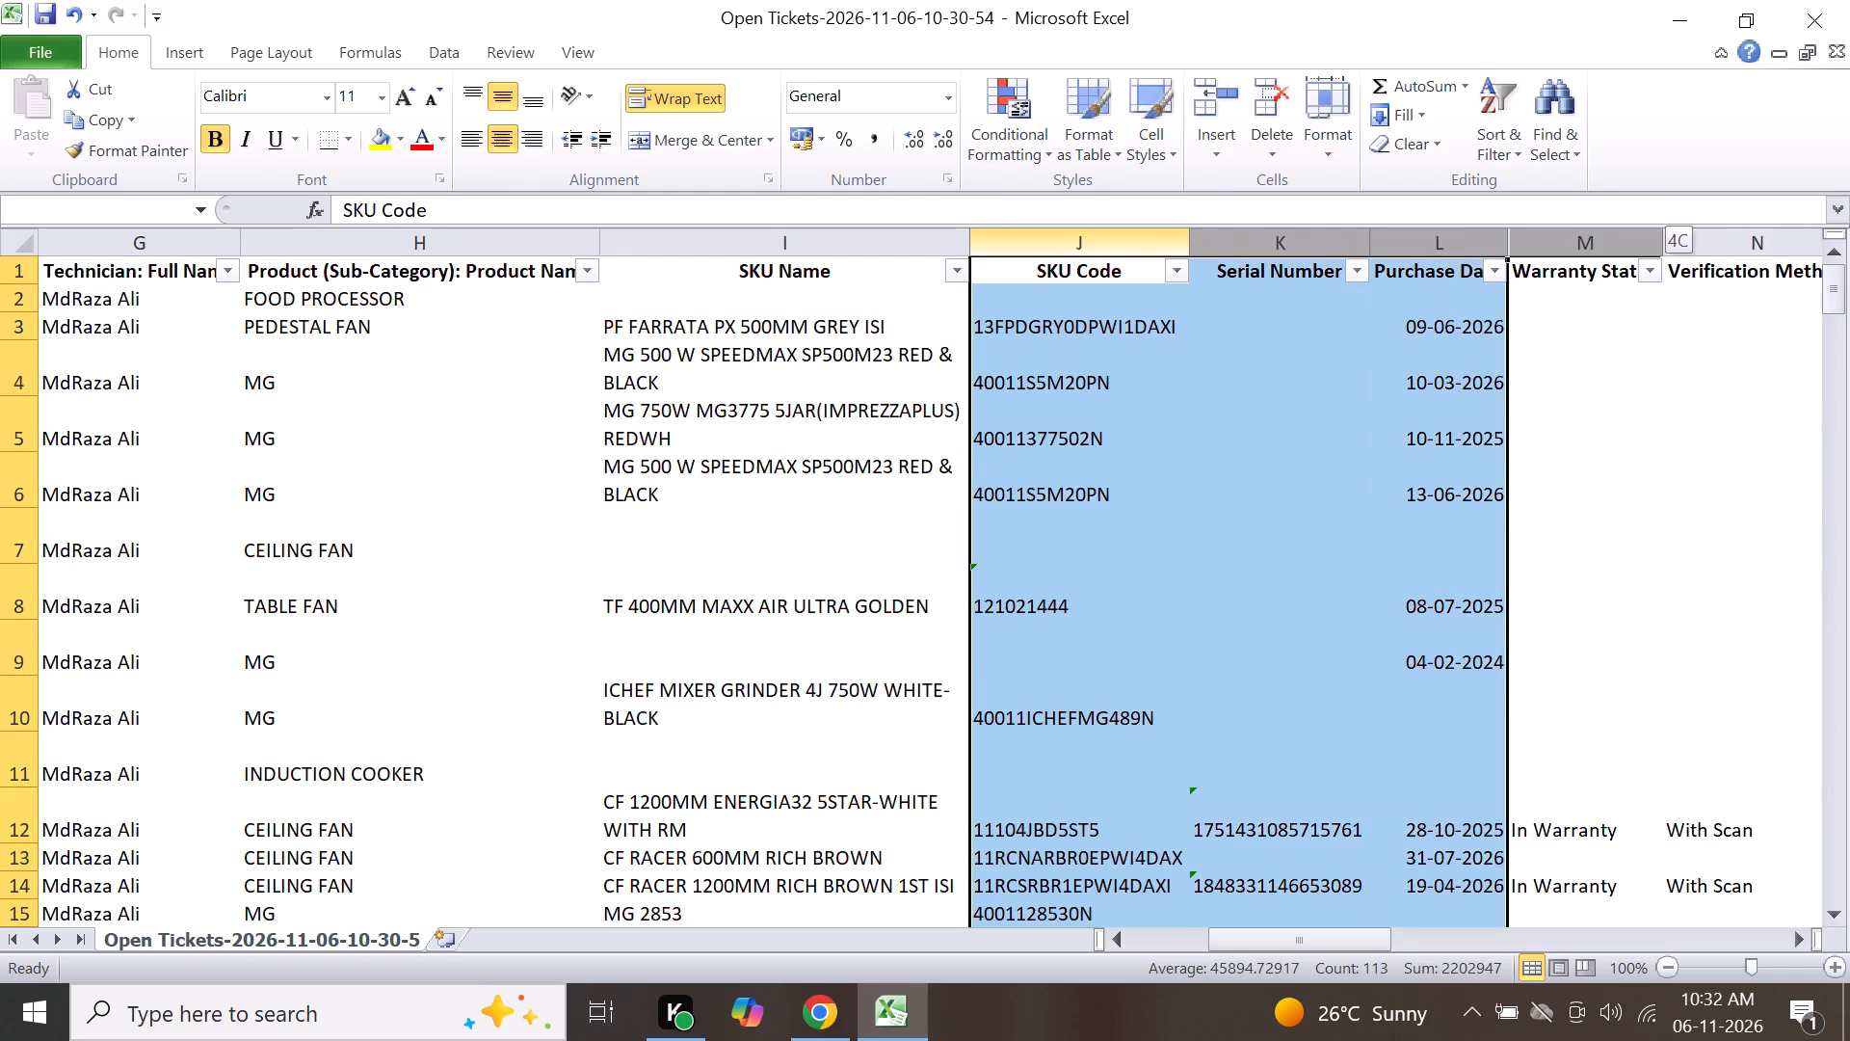
{"action": "left_click_drag", "start_coordinate": [1609, 396], "coordinate": [1466, 445]}
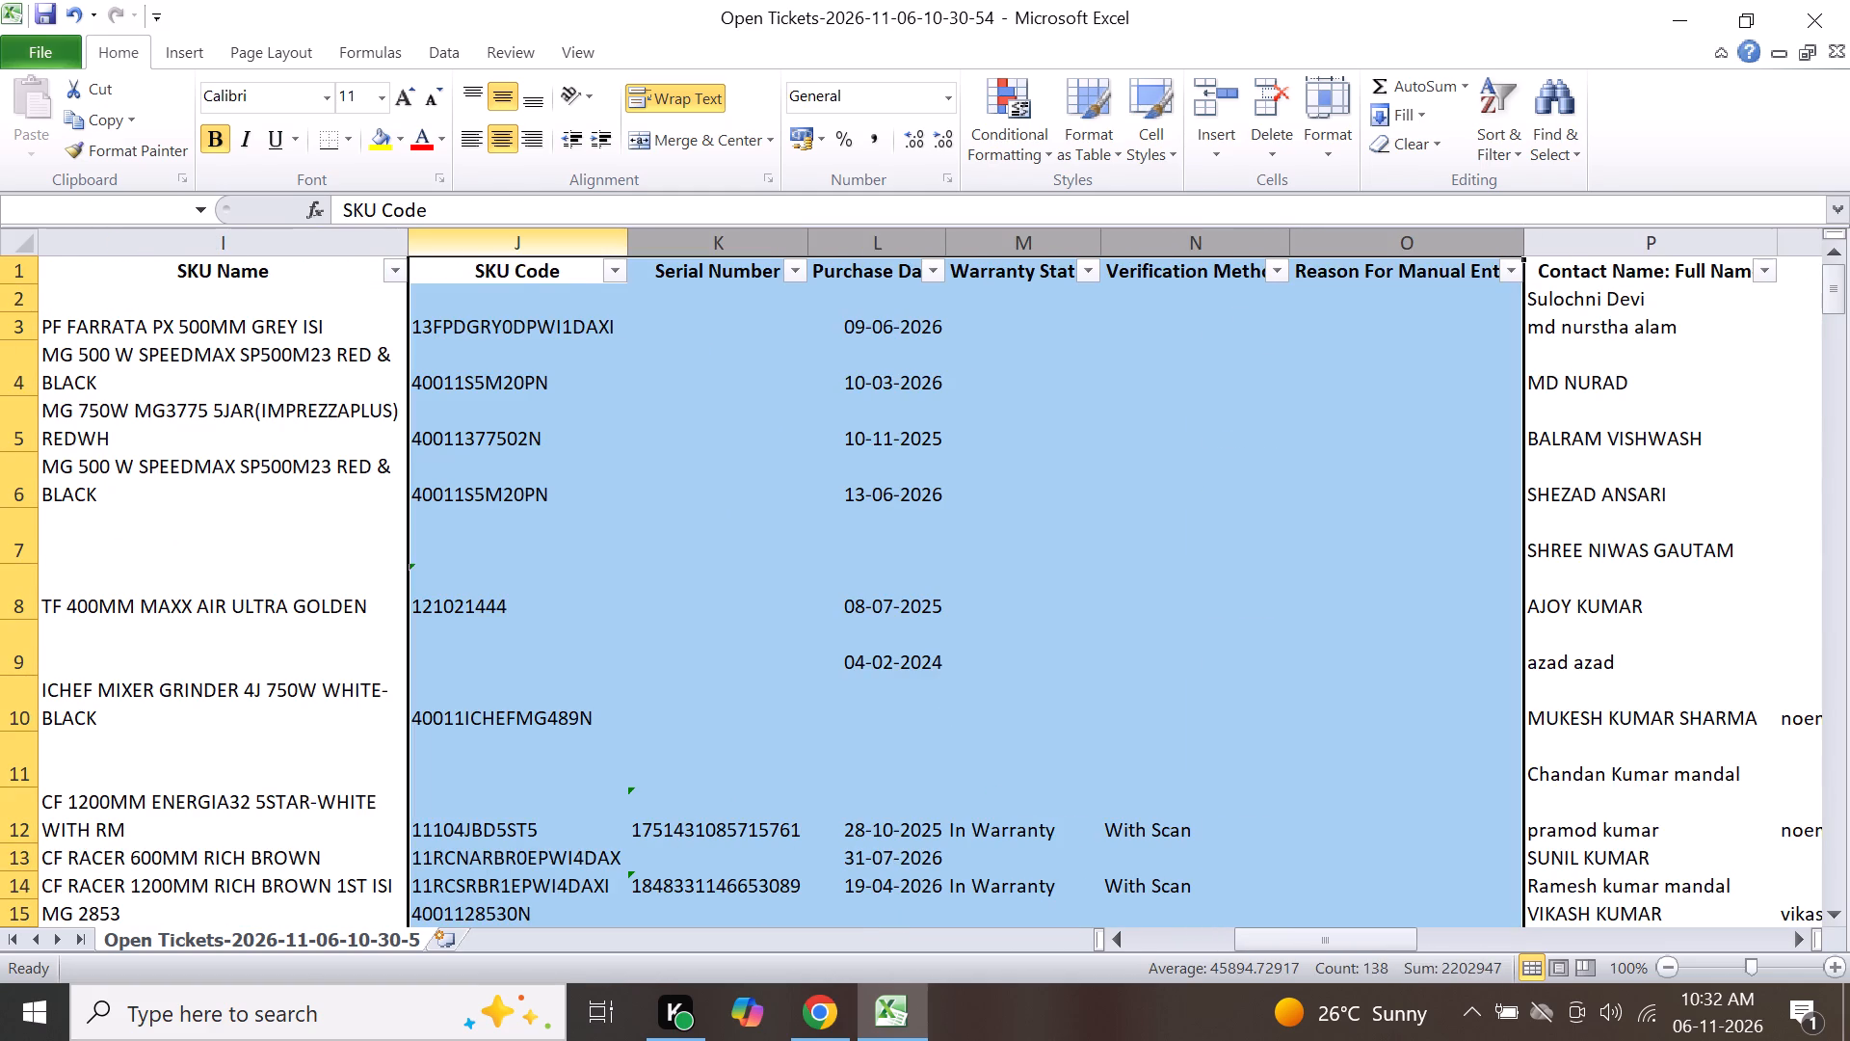
{"action": "right_click", "coordinate": [1266, 437]}
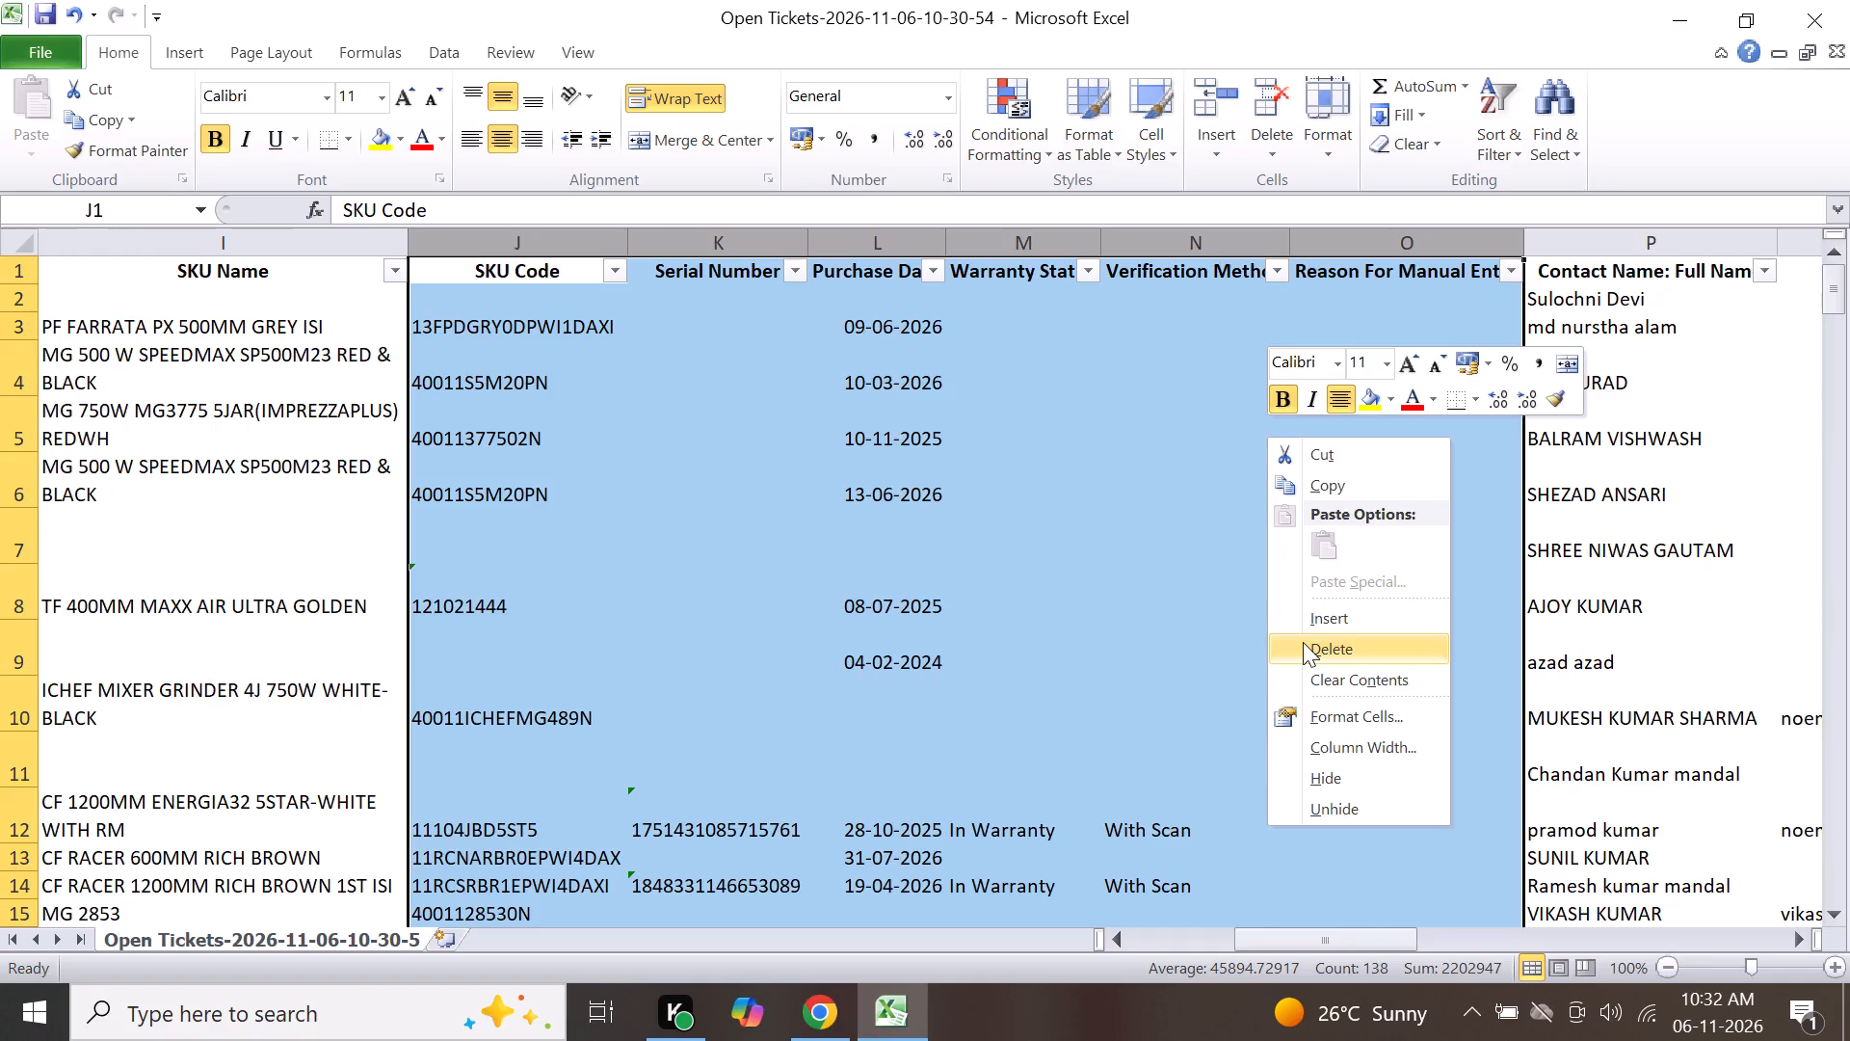
{"action": "left_click", "coordinate": [1303, 642]}
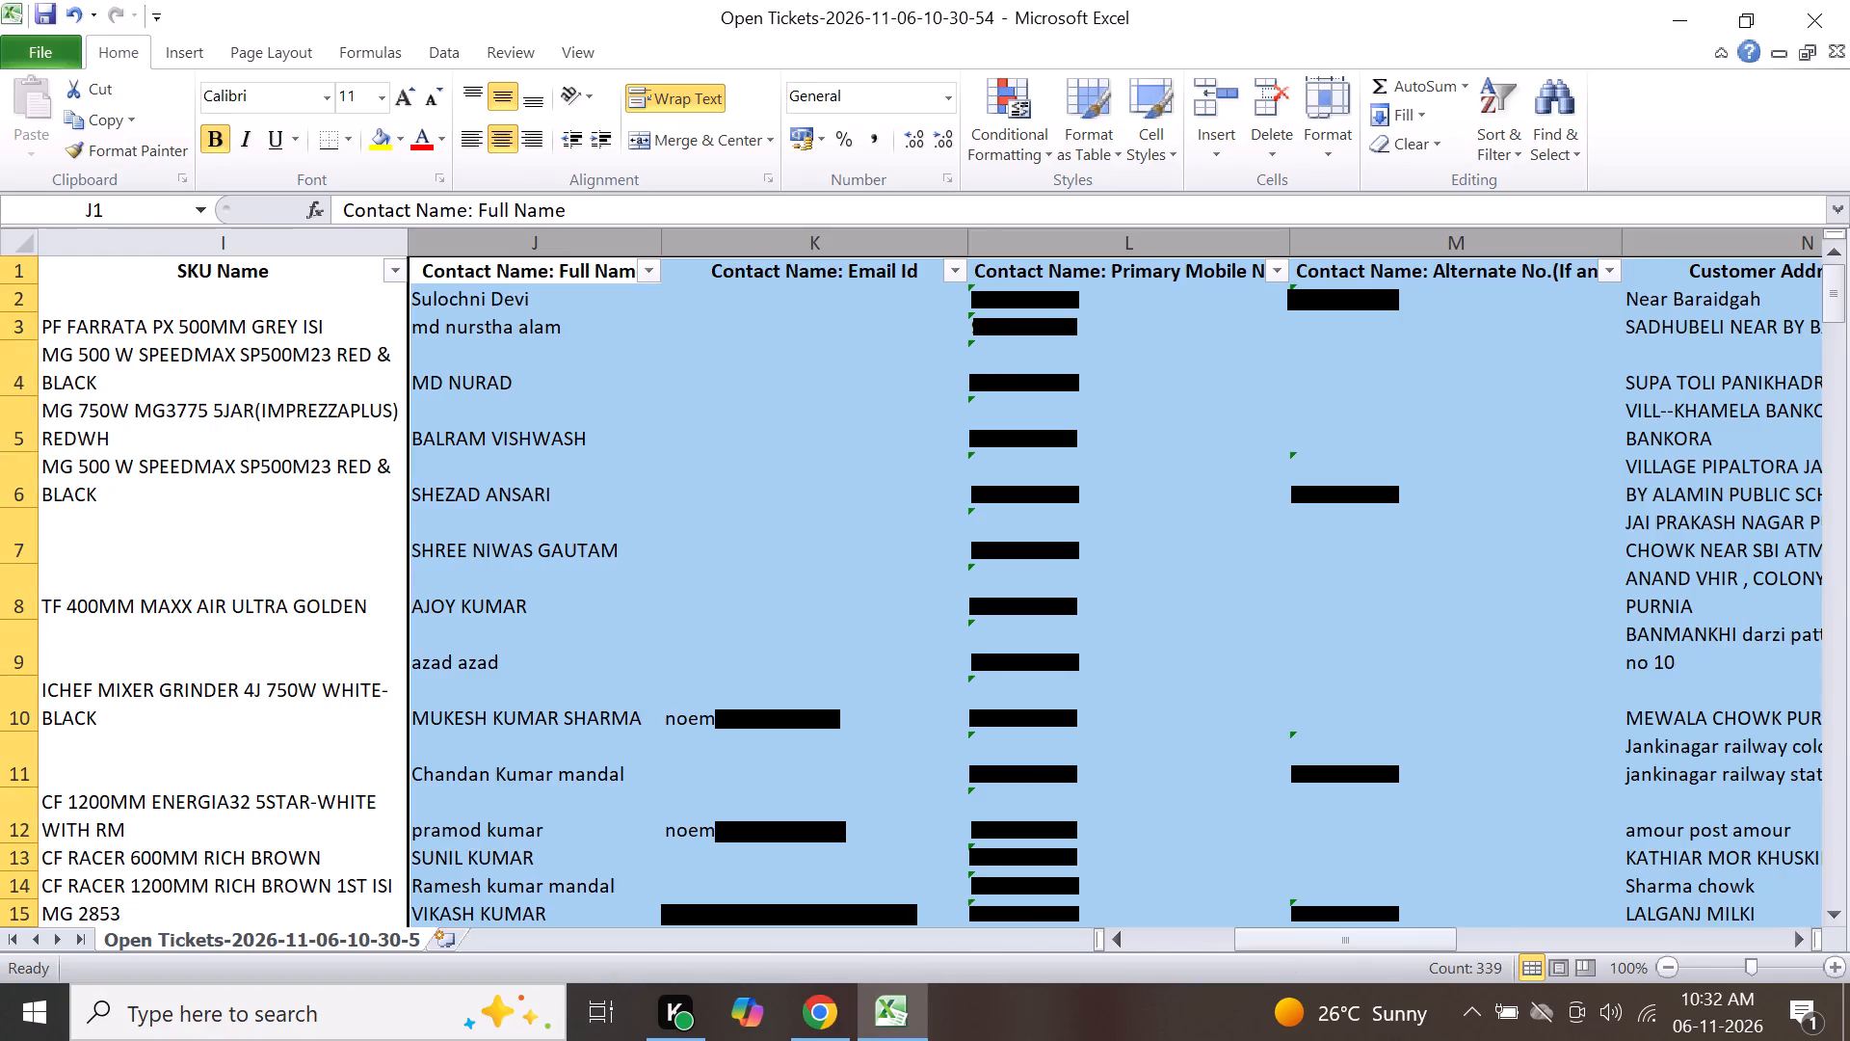
{"action": "left_click", "coordinate": [820, 243]}
{"action": "right_click", "coordinate": [820, 246]}
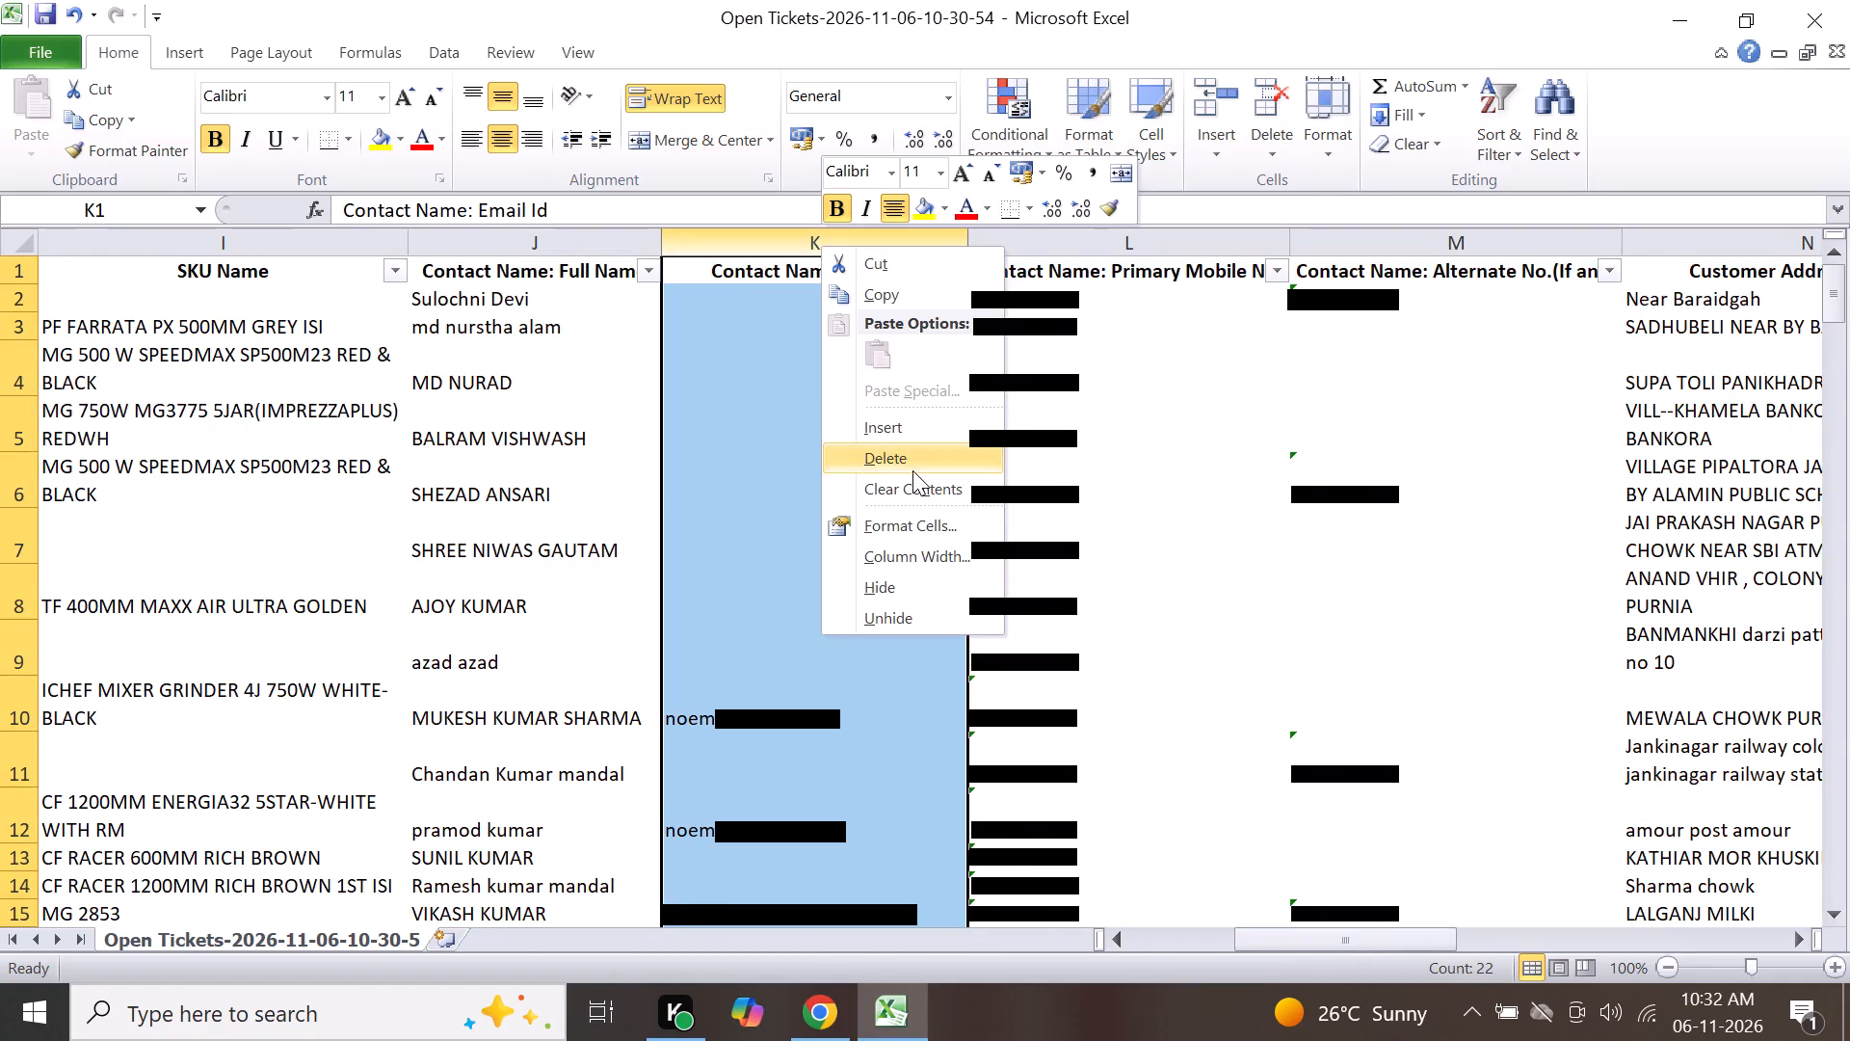
{"action": "left_click", "coordinate": [914, 463]}
Narrow the Primary Mobile No., Alternate No. and Customer Address (Street) columns.
{"action": "left_click_drag", "start_coordinate": [989, 235], "coordinate": [928, 259]}
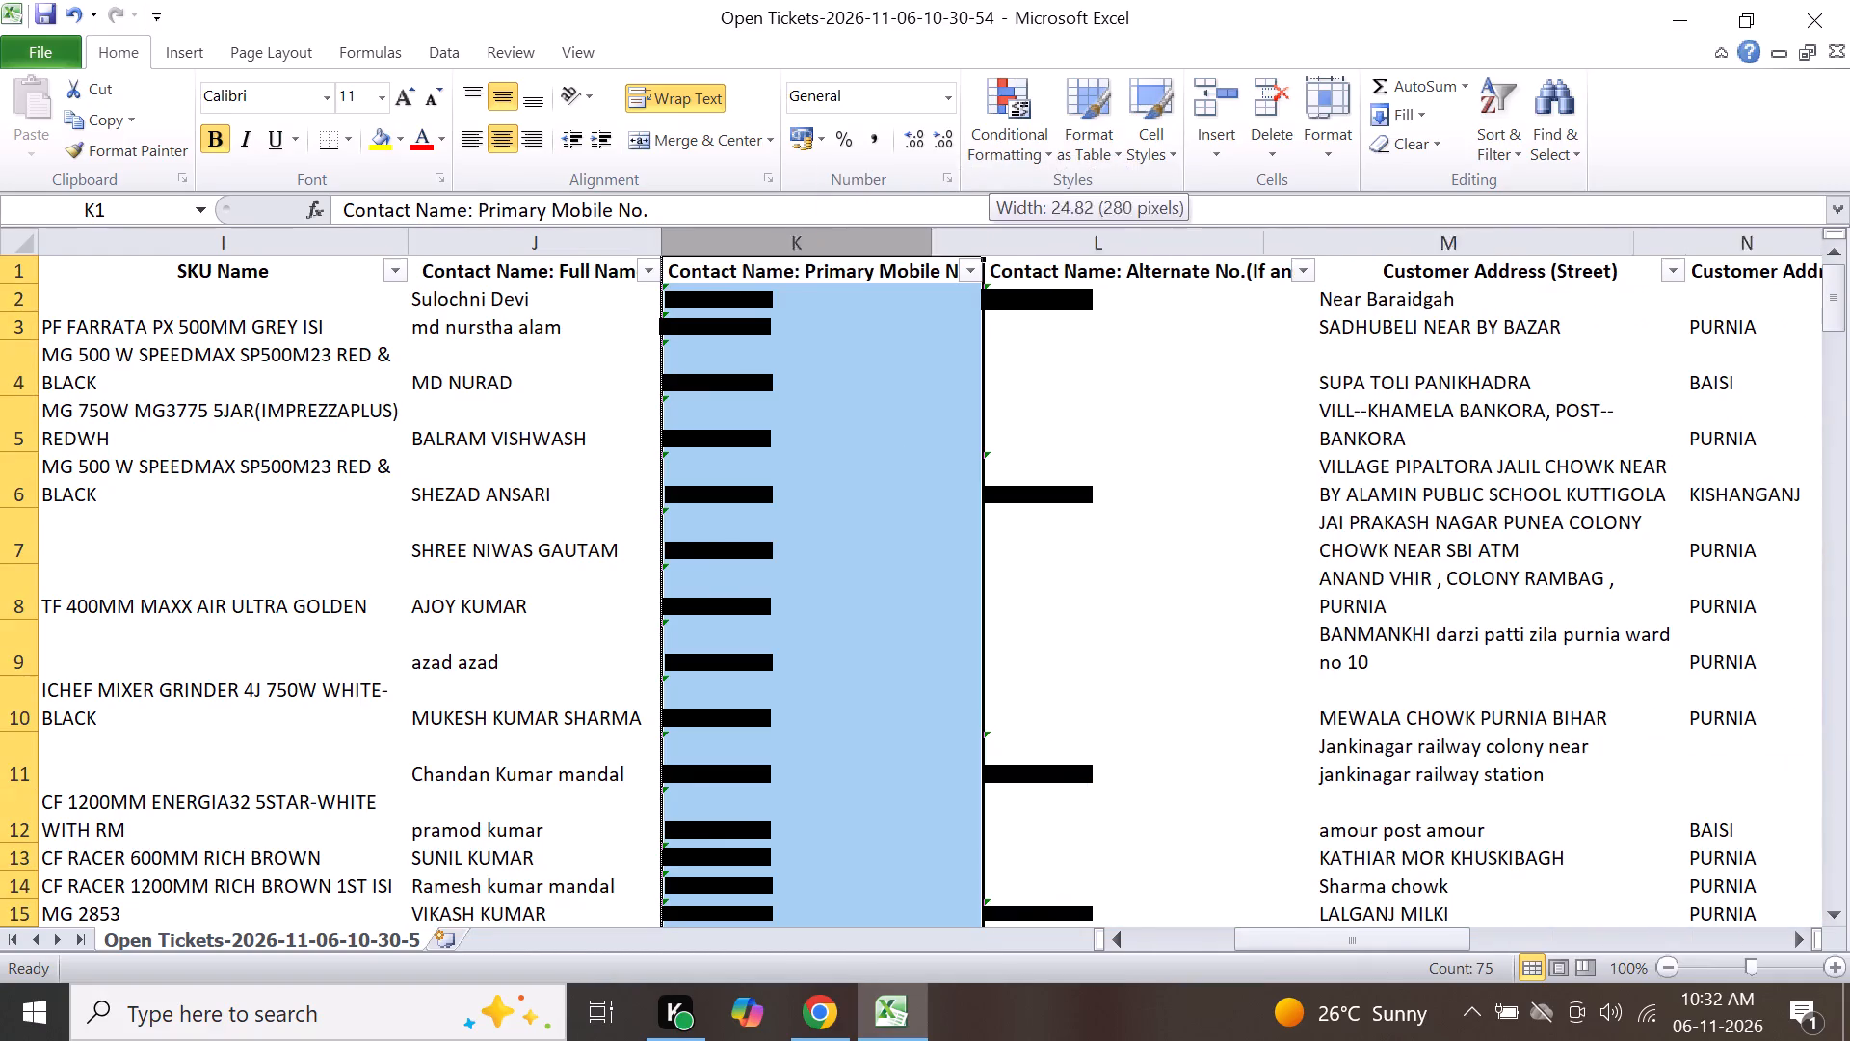
{"action": "left_click_drag", "start_coordinate": [928, 259], "coordinate": [818, 341]}
{"action": "left_click_drag", "start_coordinate": [1162, 236], "coordinate": [1131, 271]}
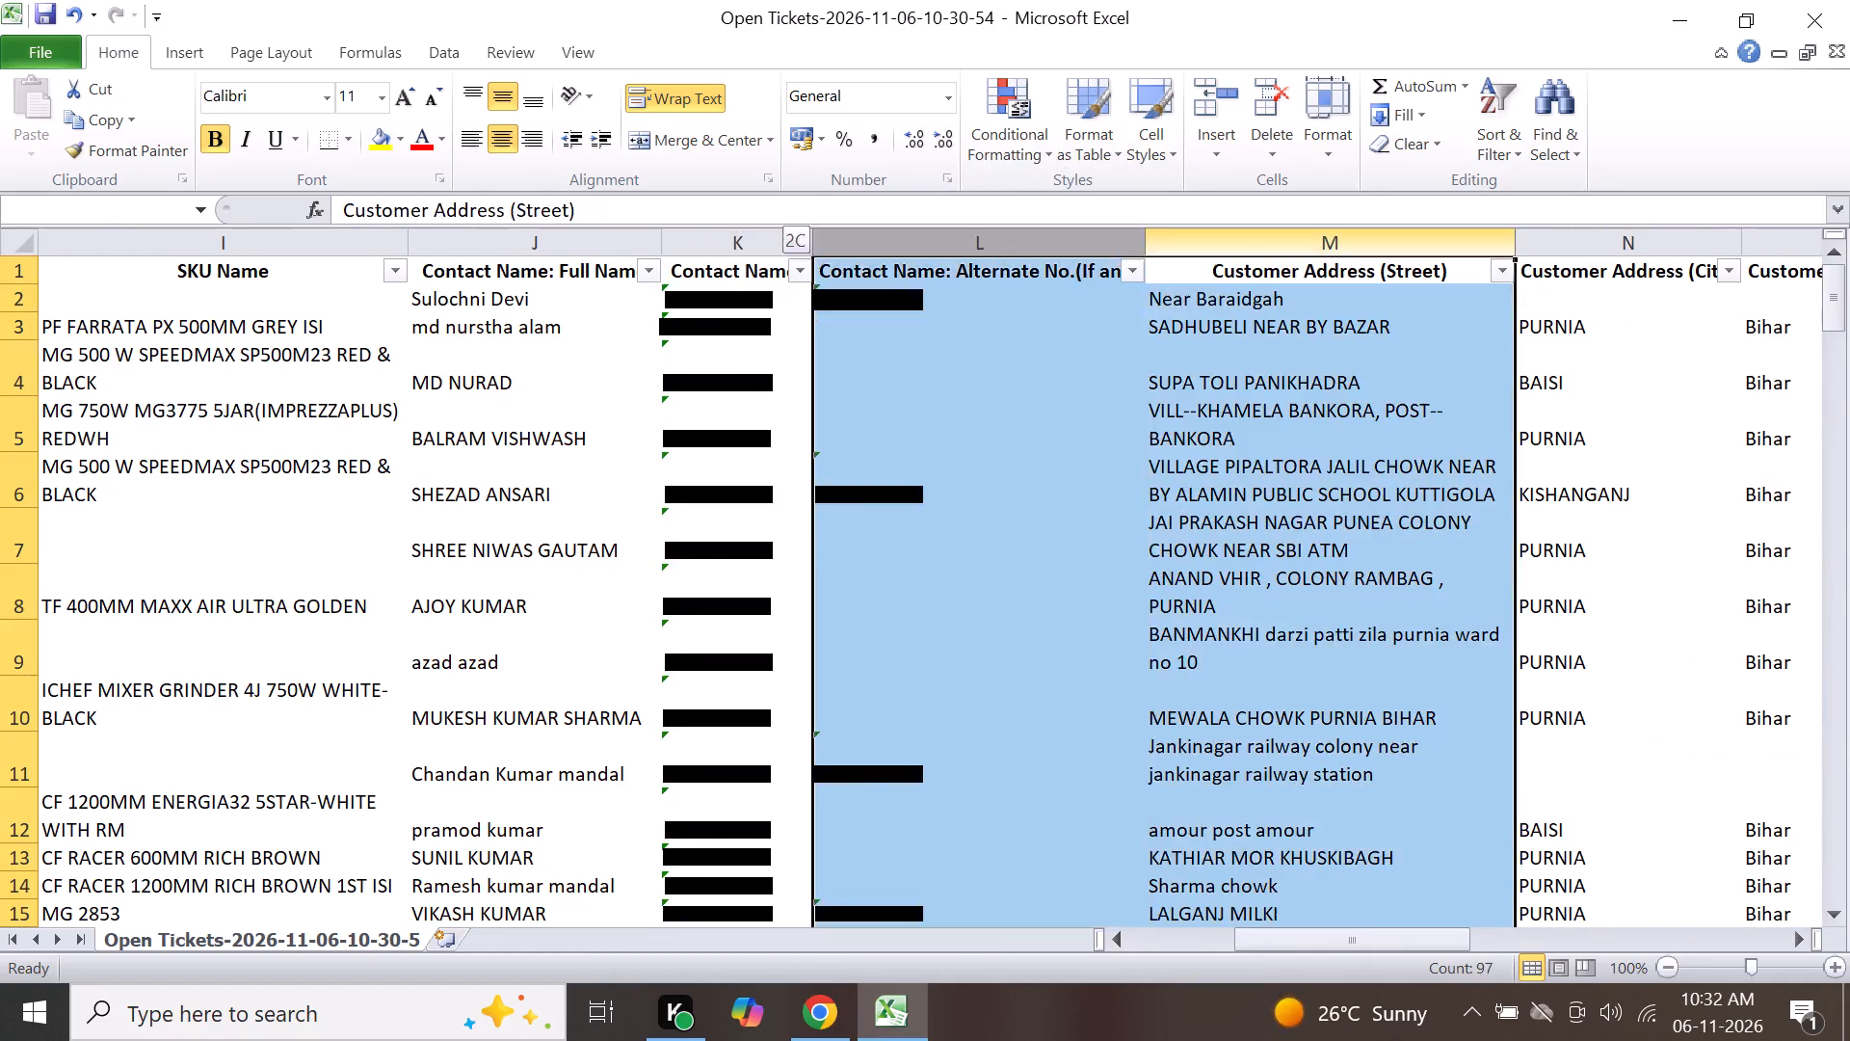
{"action": "left_click_drag", "start_coordinate": [1131, 271], "coordinate": [1128, 272]}
{"action": "left_click_drag", "start_coordinate": [1137, 243], "coordinate": [950, 465]}
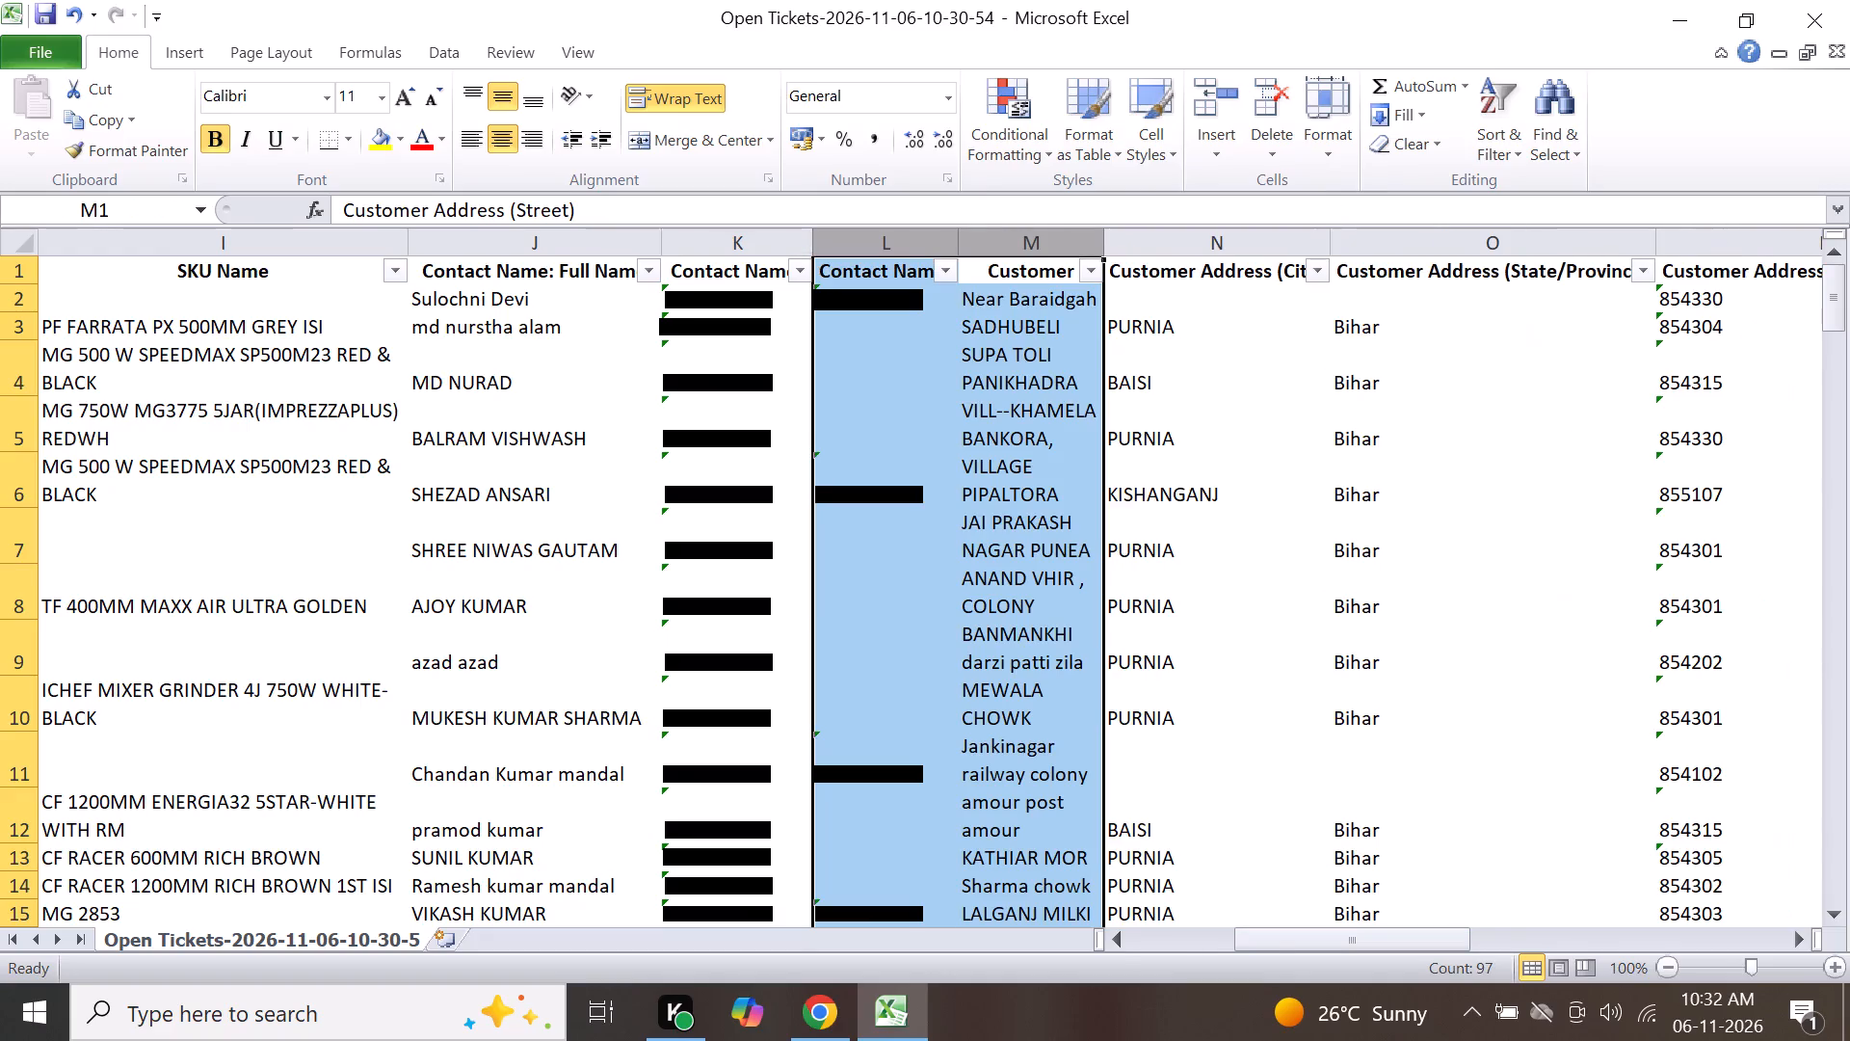
Delete all columns from Reminder Count through Replacement Reason, keeping the Remark column.
{"action": "left_click_drag", "start_coordinate": [1273, 948], "coordinate": [1345, 943]}
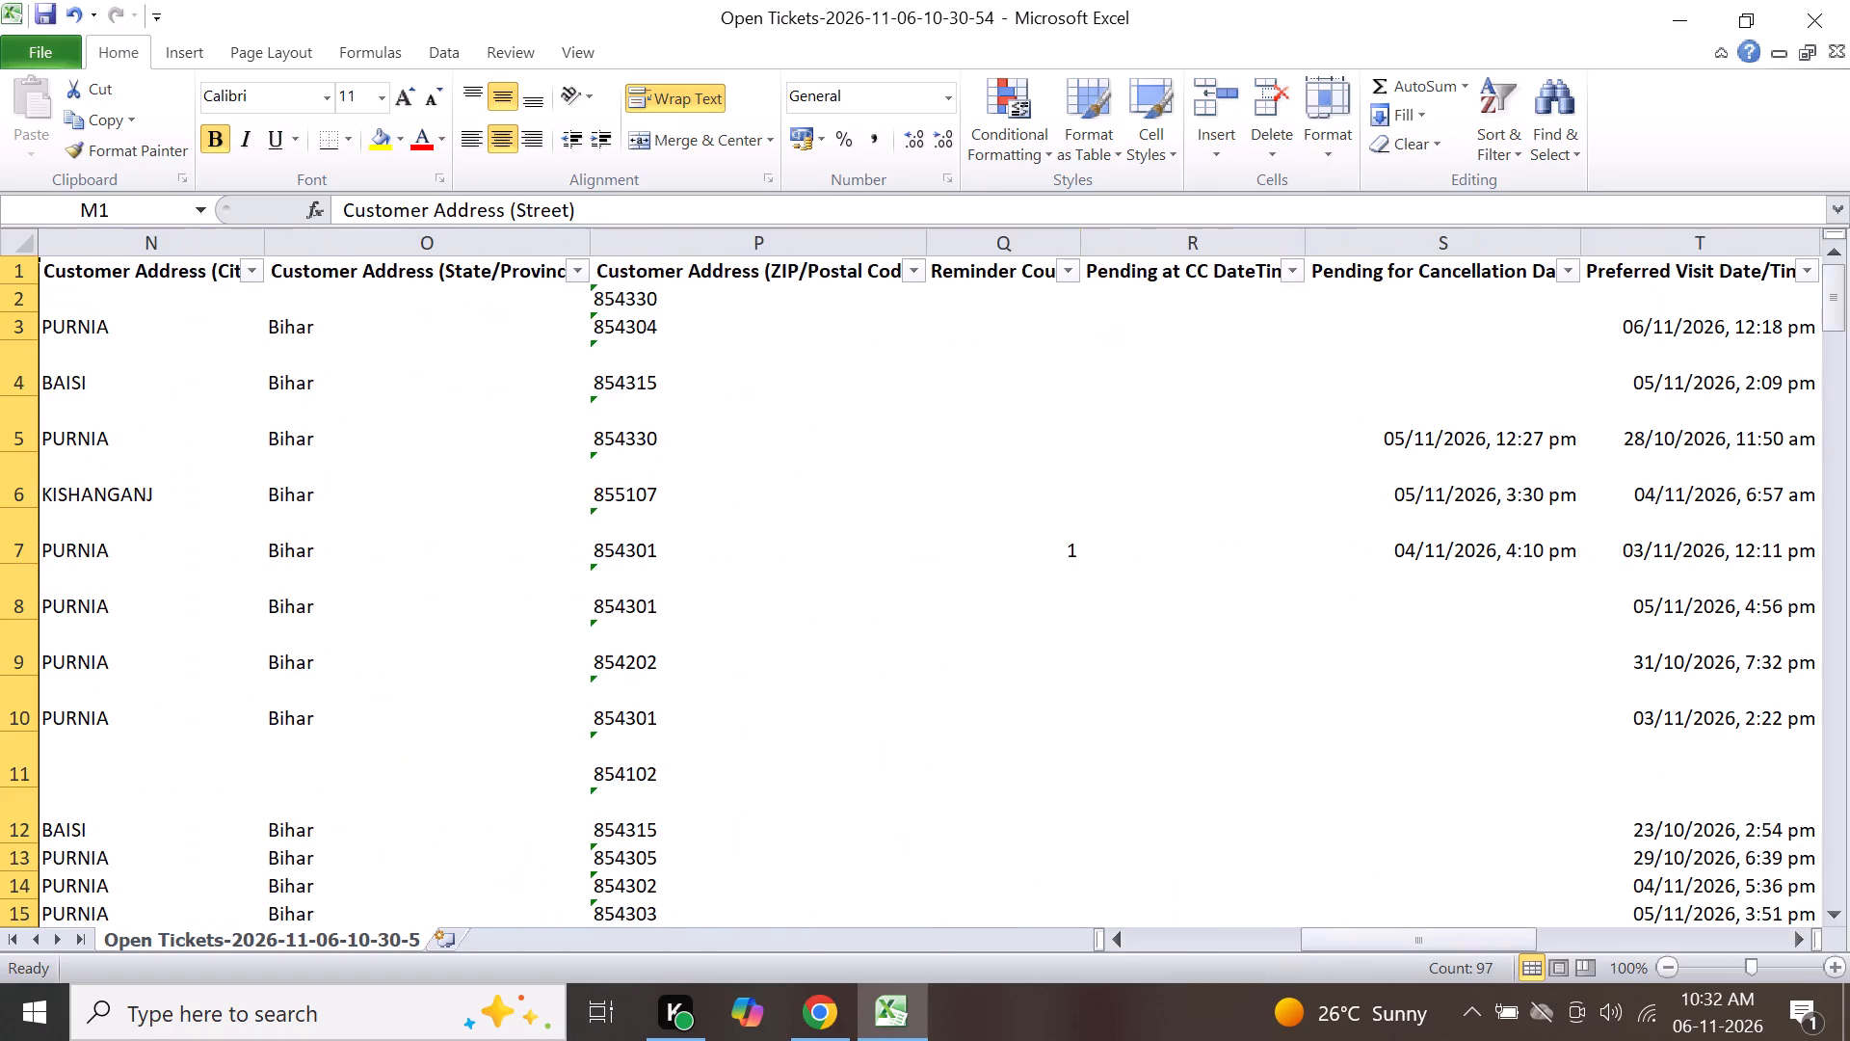
{"action": "left_click_drag", "start_coordinate": [998, 248], "coordinate": [1849, 426]}
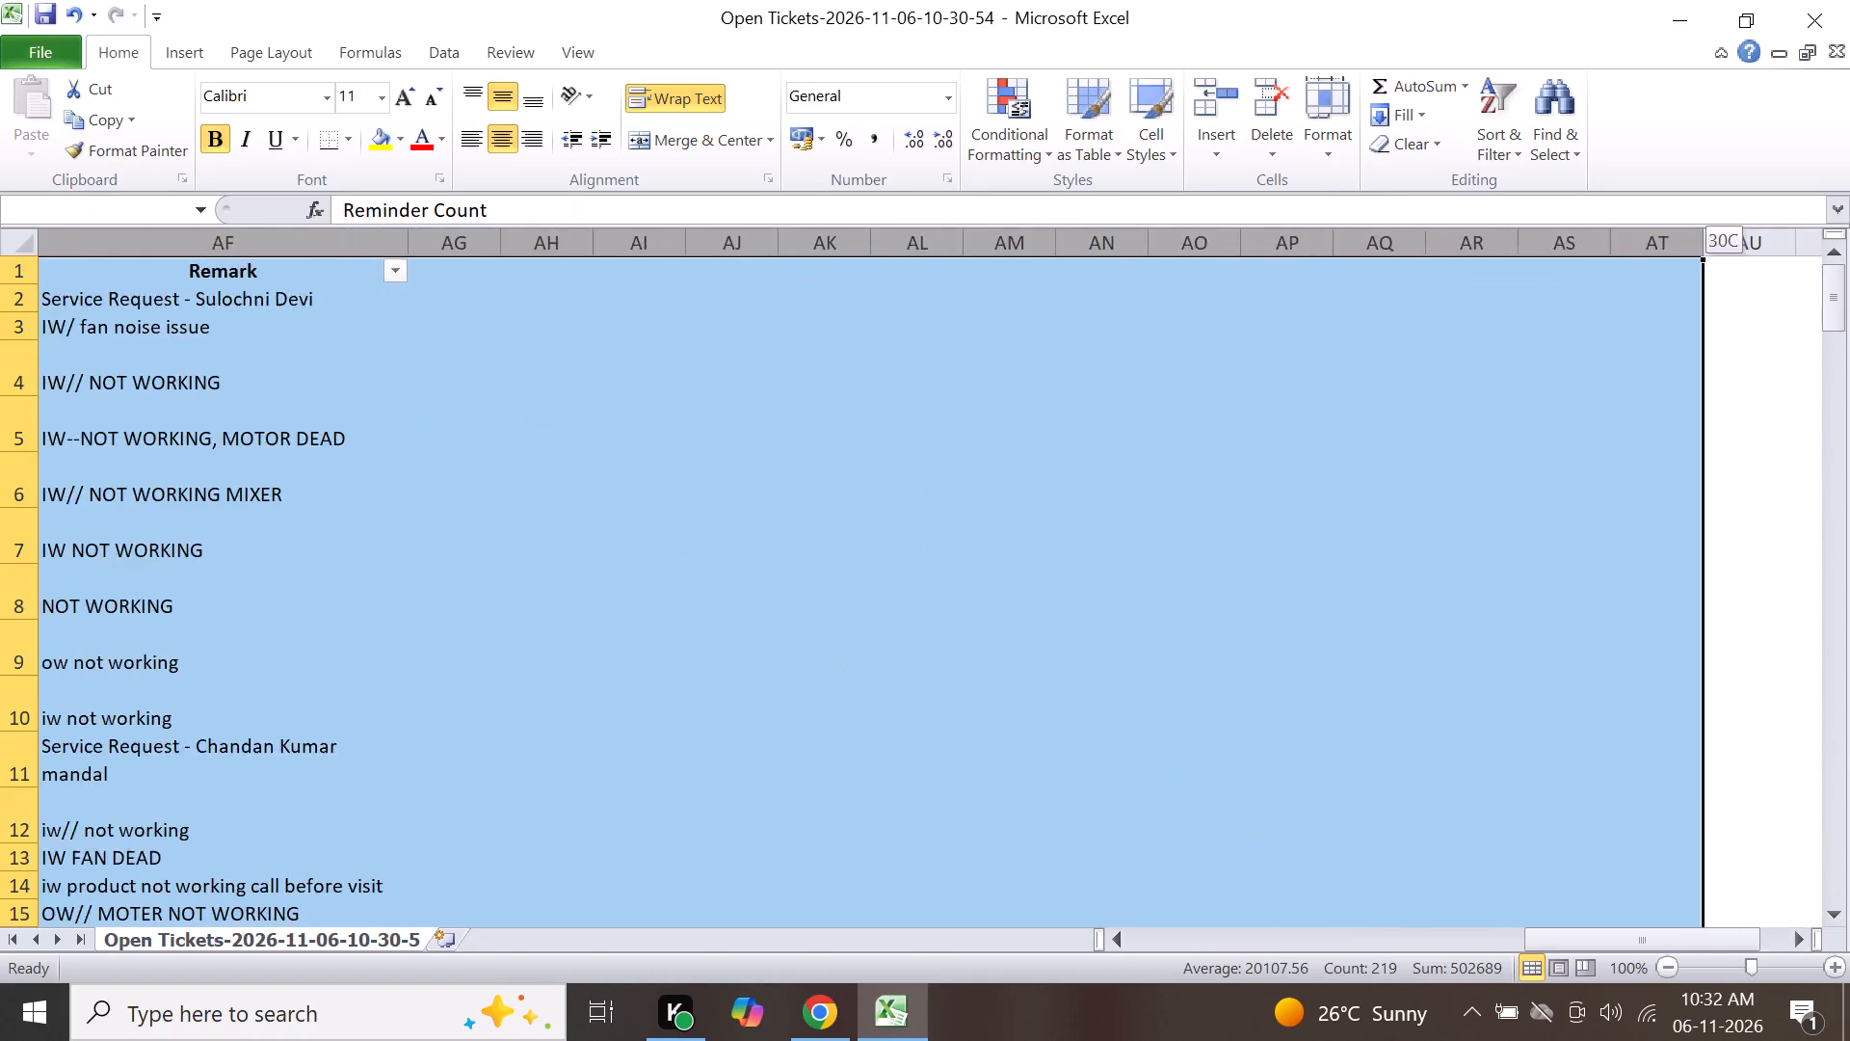
{"action": "left_click_drag", "start_coordinate": [1849, 426], "coordinate": [384, 355]}
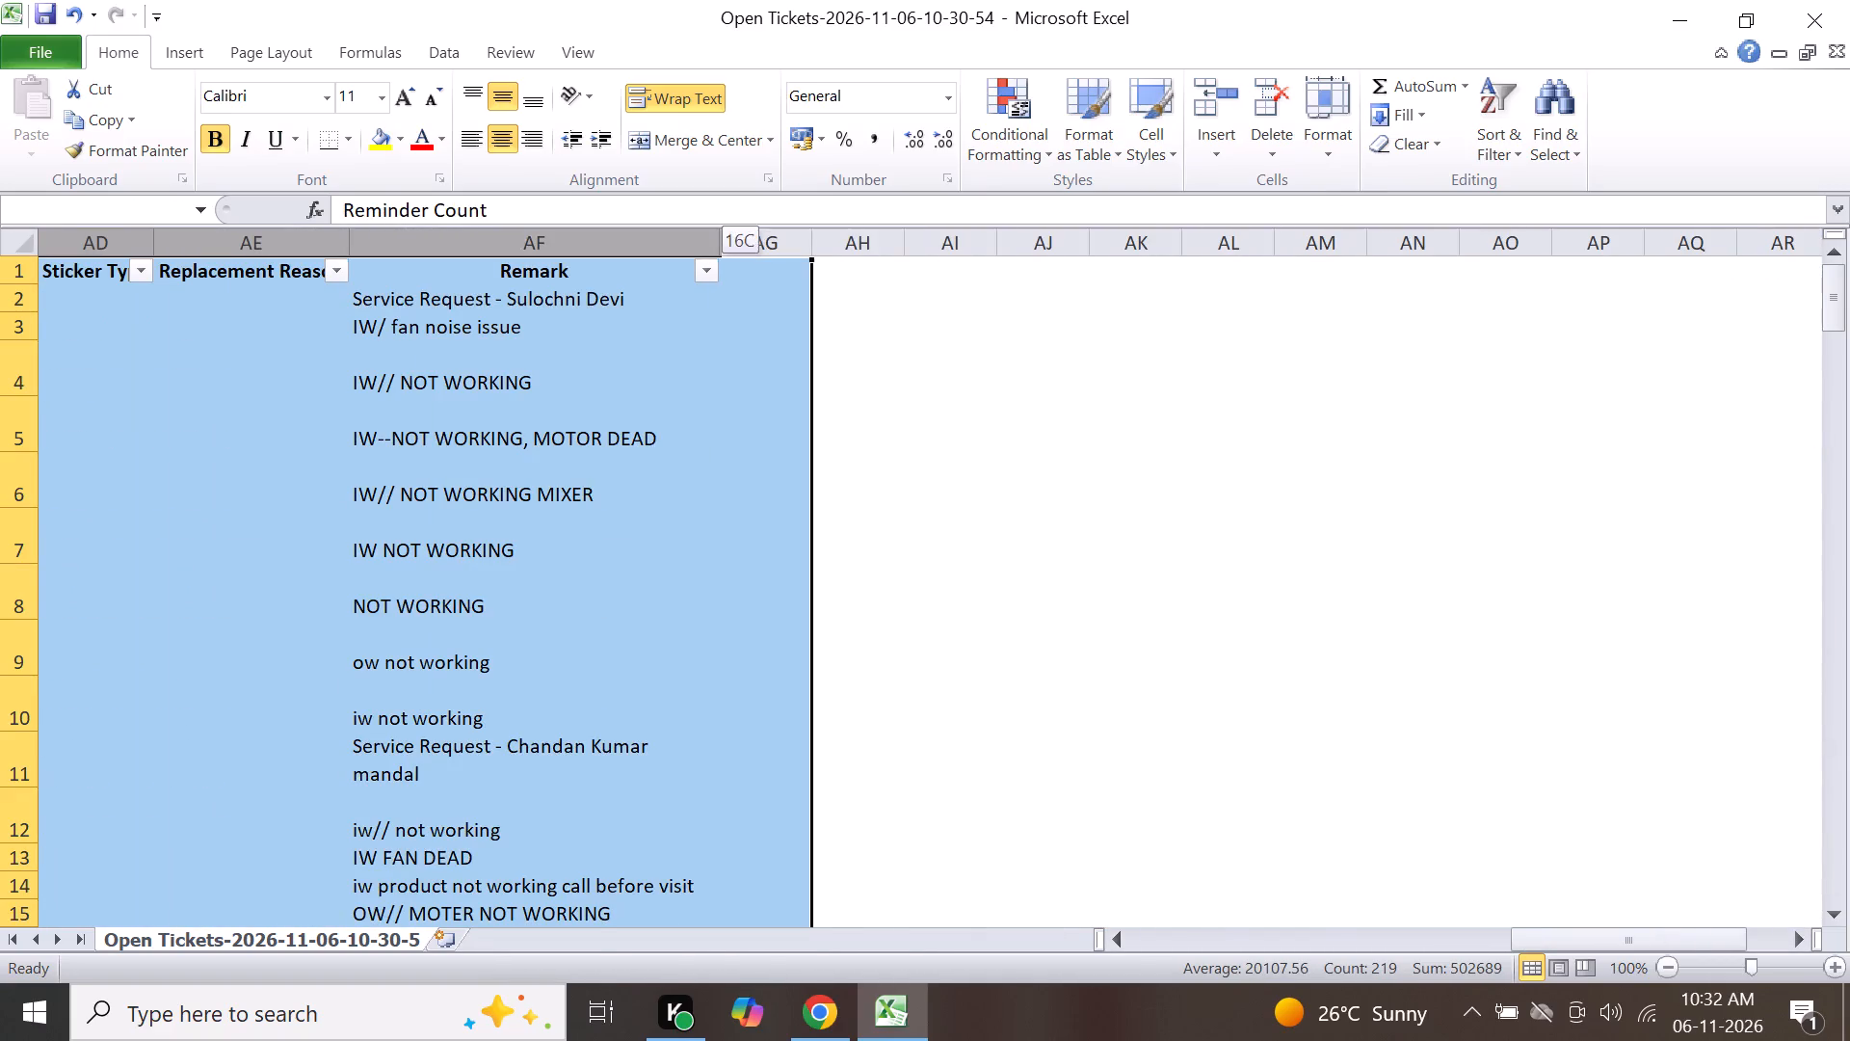
{"action": "left_click_drag", "start_coordinate": [384, 355], "coordinate": [314, 349]}
{"action": "right_click", "coordinate": [192, 354]}
{"action": "left_click", "coordinate": [281, 560]}
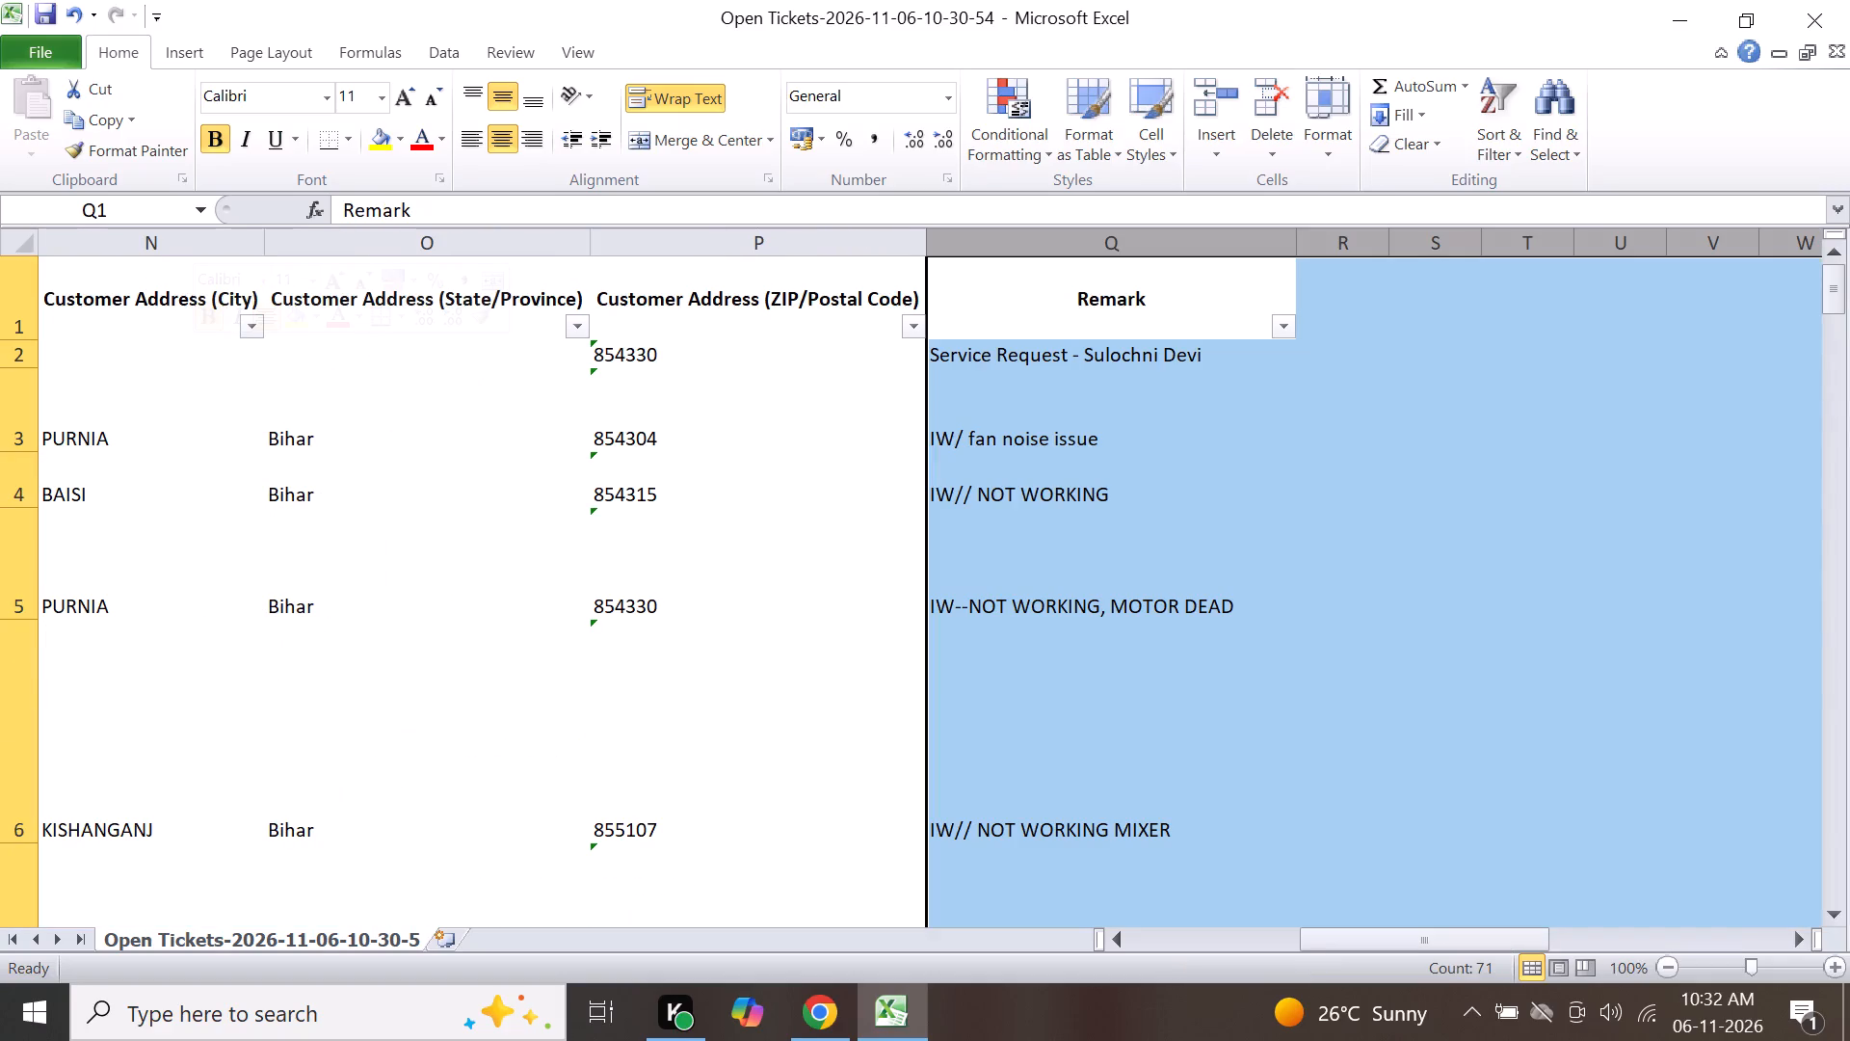
Review the trimmed ticket table from the Account Name column across to Remark and down its rows.
{"action": "left_click_drag", "start_coordinate": [1339, 938], "coordinate": [977, 909]}
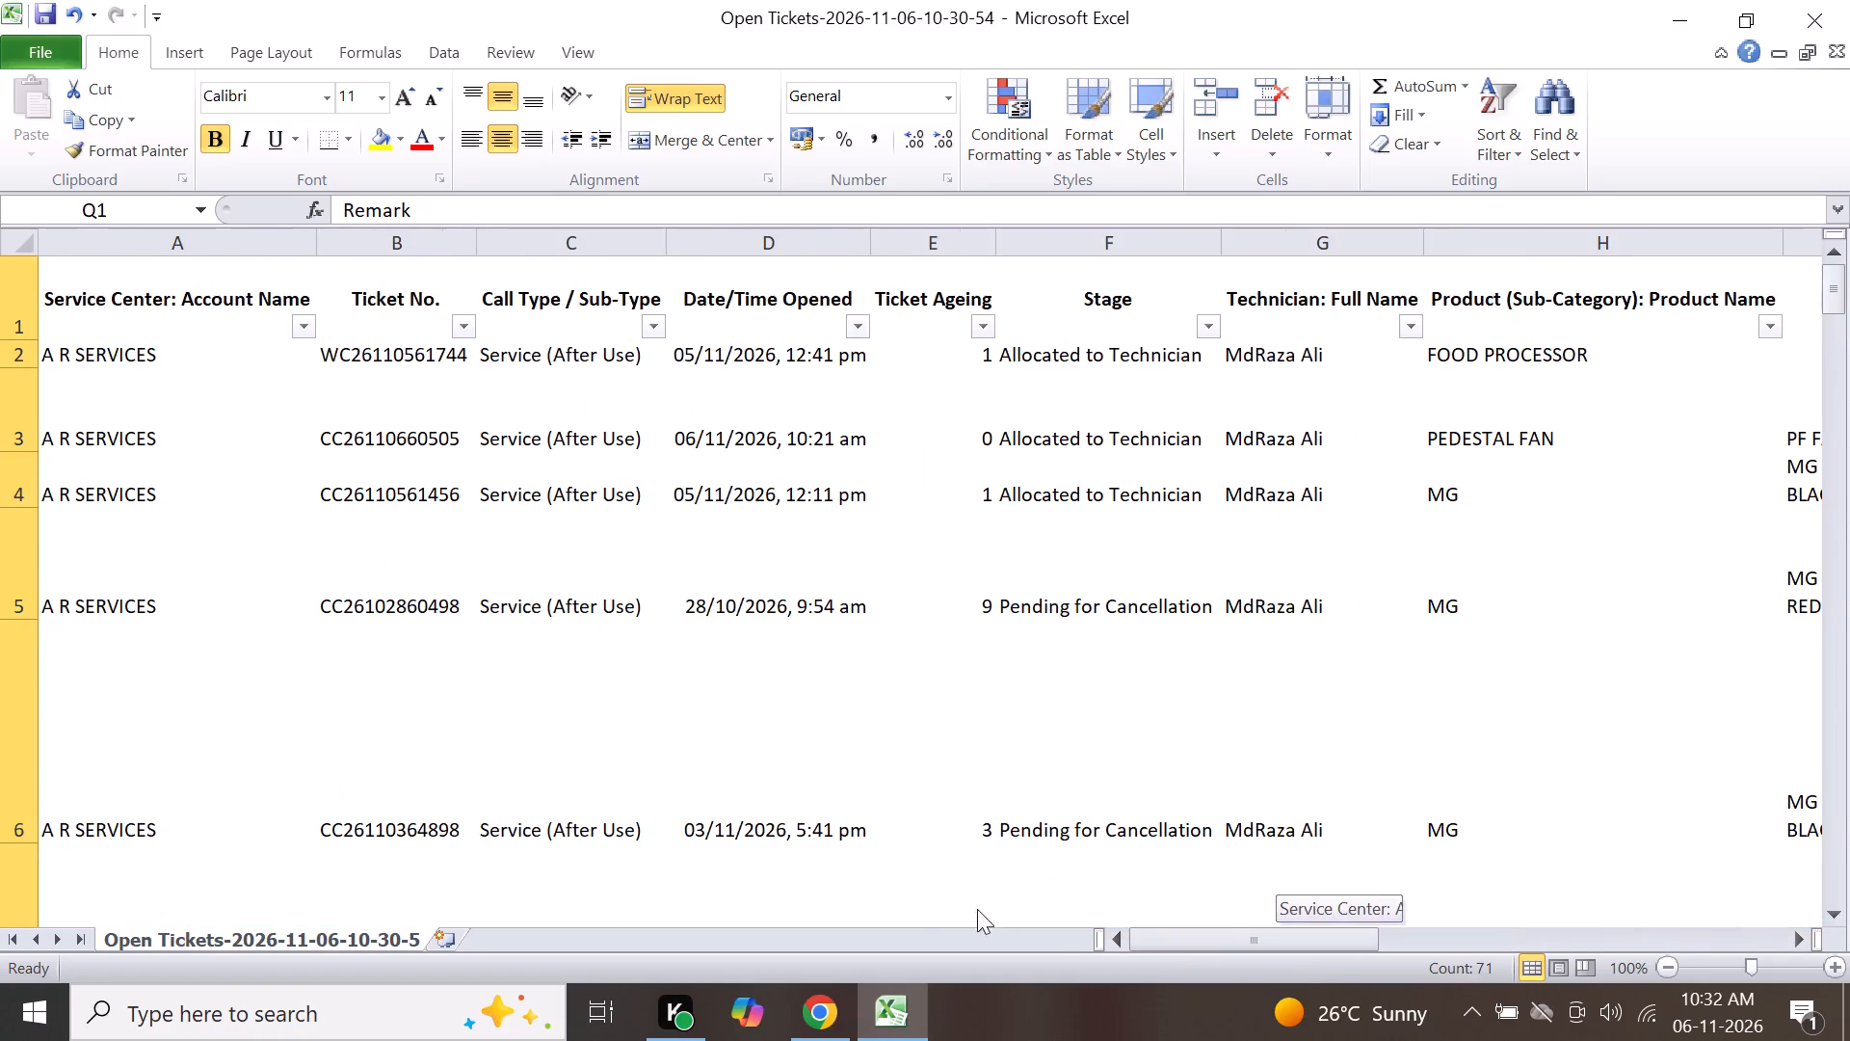
{"action": "left_click_drag", "start_coordinate": [977, 909], "coordinate": [972, 908]}
{"action": "left_click", "coordinate": [655, 766]}
{"action": "scroll", "coordinate": [674, 734], "scroll_direction": "down", "scroll_amount": 1, "text": "ctrl"}
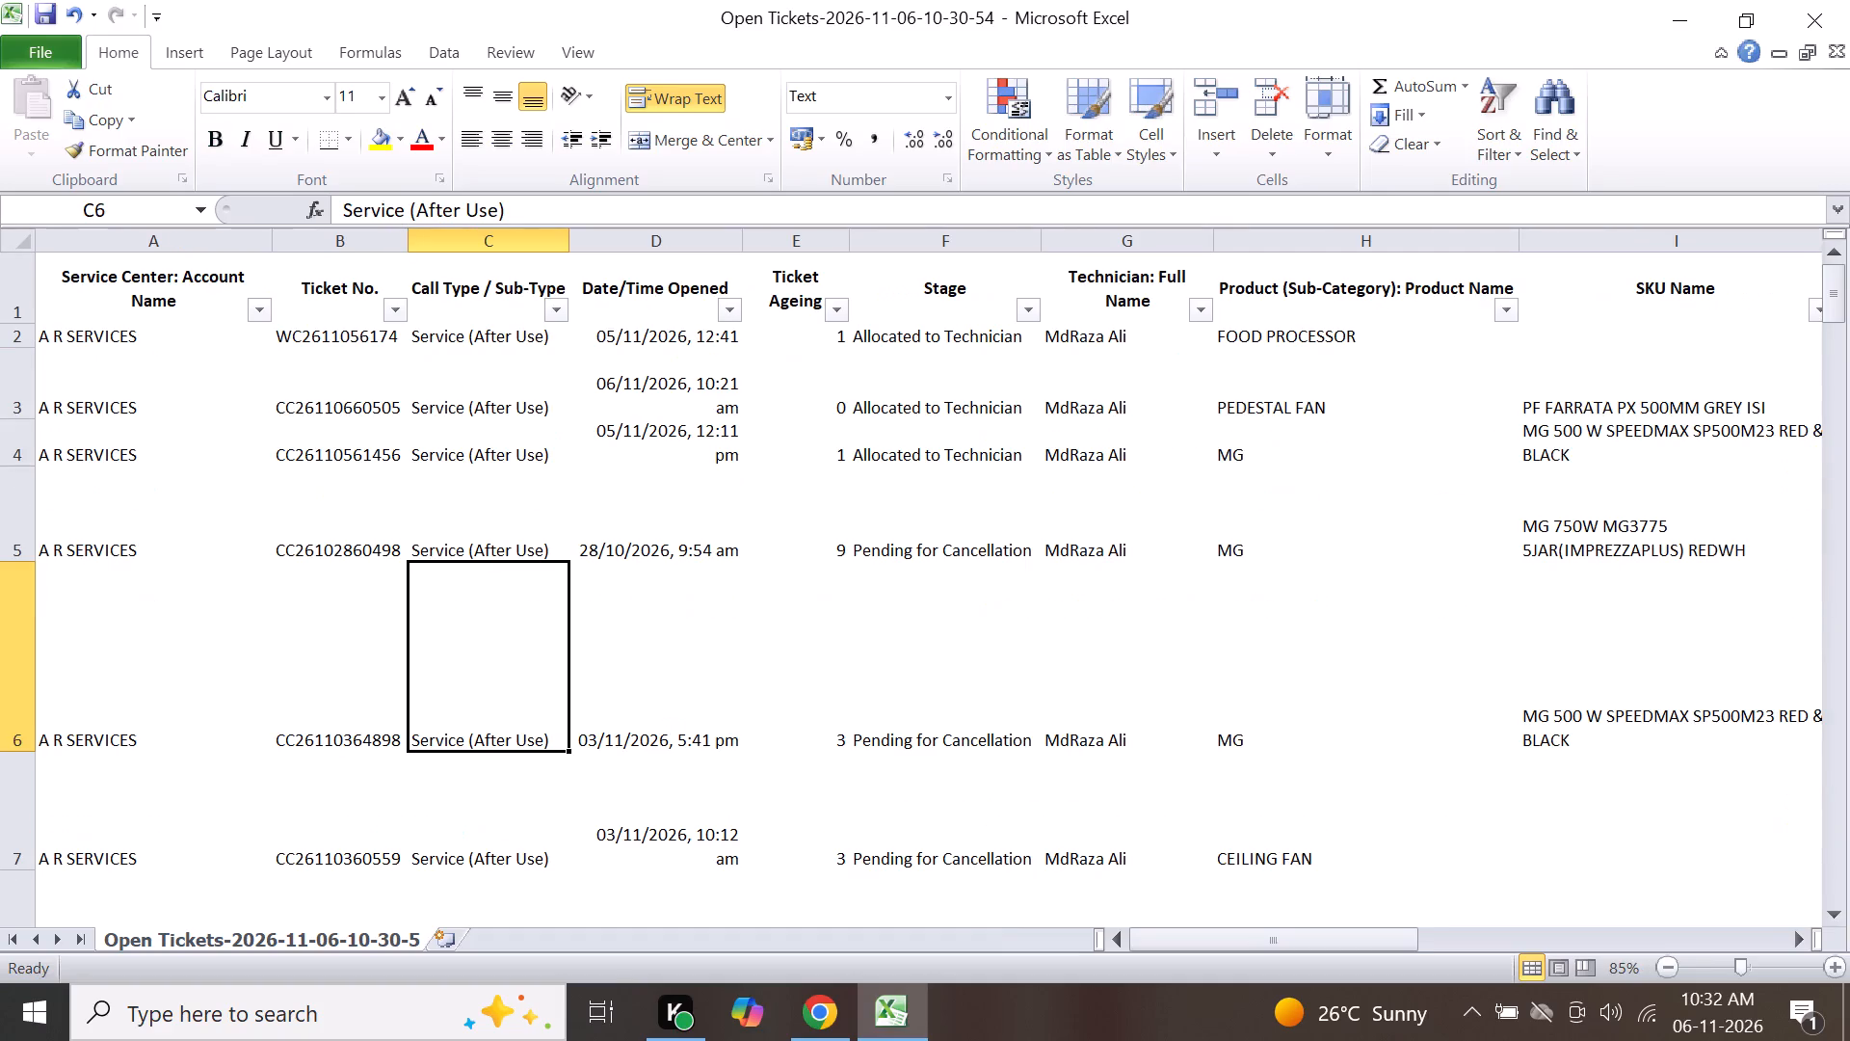
{"action": "left_click", "coordinate": [0, 668]}
{"action": "scroll", "coordinate": [253, 671], "scroll_direction": "down", "scroll_amount": 4}
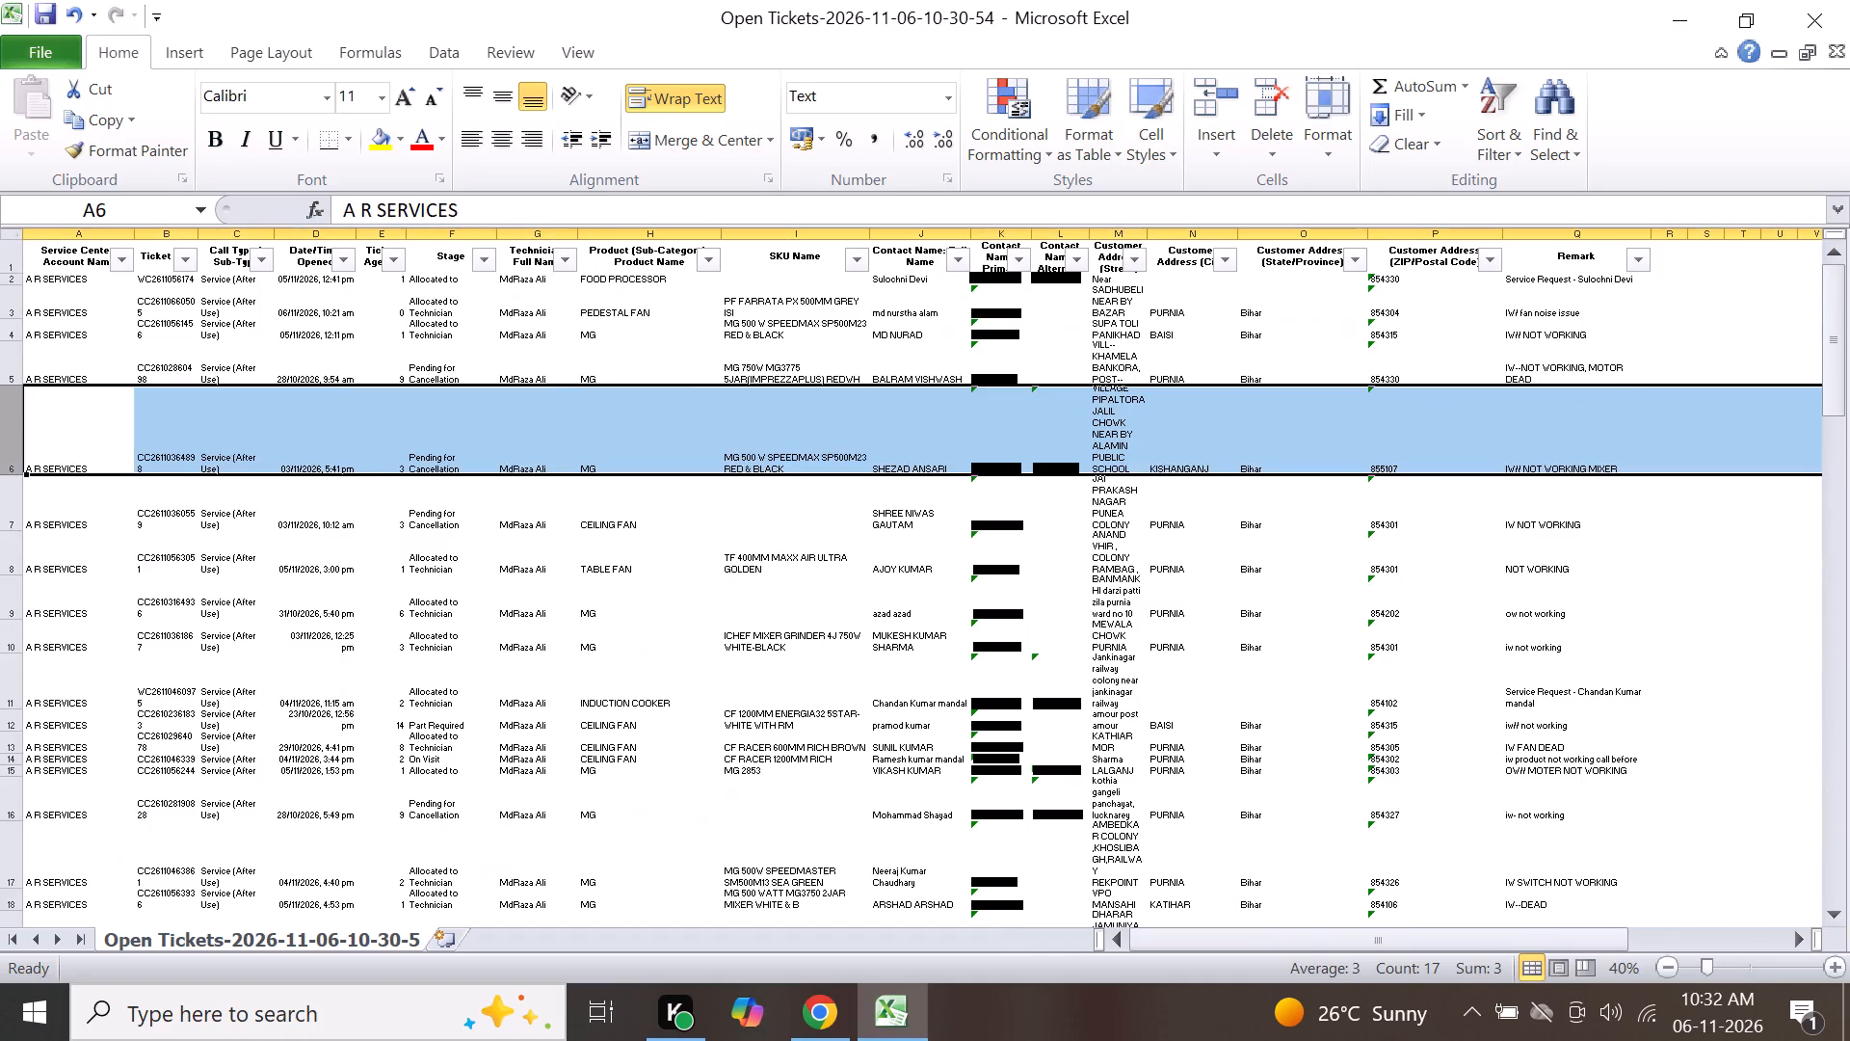
{"action": "scroll", "coordinate": [495, 619], "scroll_direction": "up", "scroll_amount": 5}
{"action": "scroll", "coordinate": [495, 619], "scroll_direction": "up", "scroll_amount": 1, "text": "ctrl"}
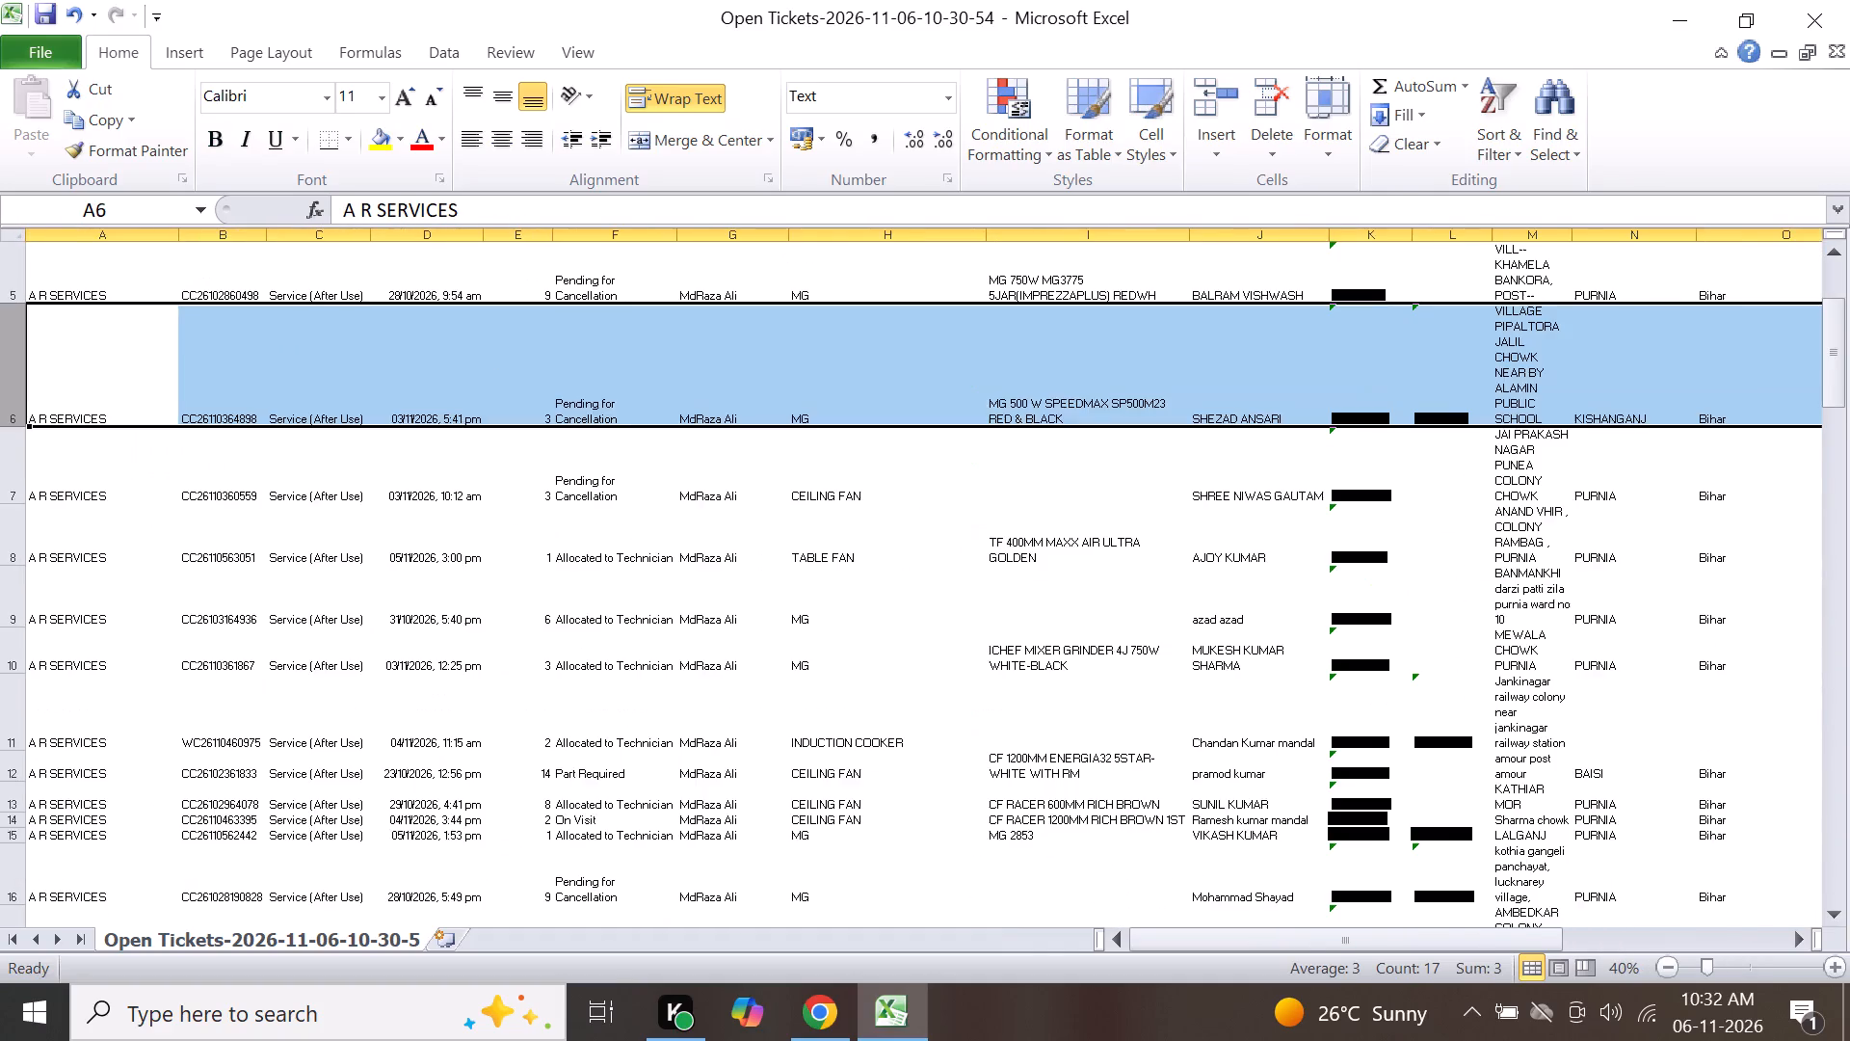
Sort the ticket table by Date/Time Opened in ascending order.
{"action": "scroll", "coordinate": [508, 582], "scroll_direction": "down", "scroll_amount": 3}
{"action": "scroll", "coordinate": [509, 582], "scroll_direction": "up", "scroll_amount": 14}
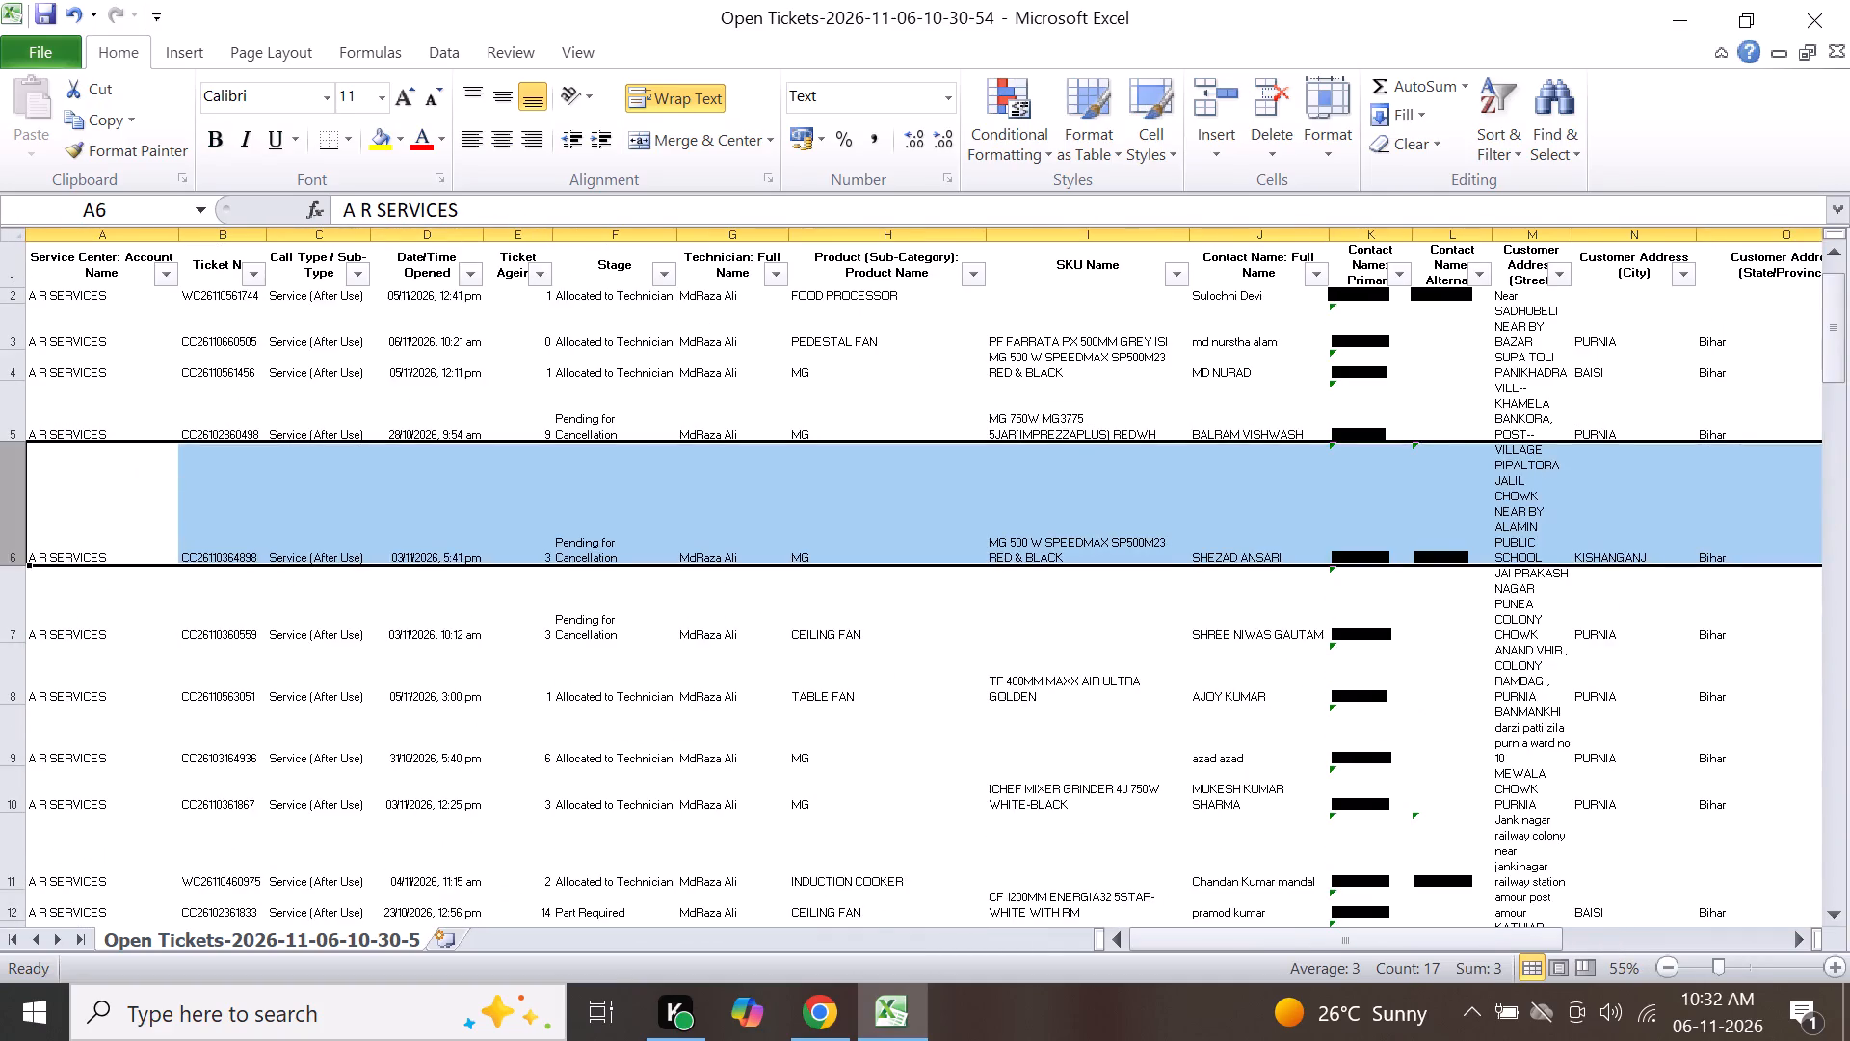
{"action": "left_click", "coordinate": [667, 276]}
{"action": "left_click", "coordinate": [844, 346]}
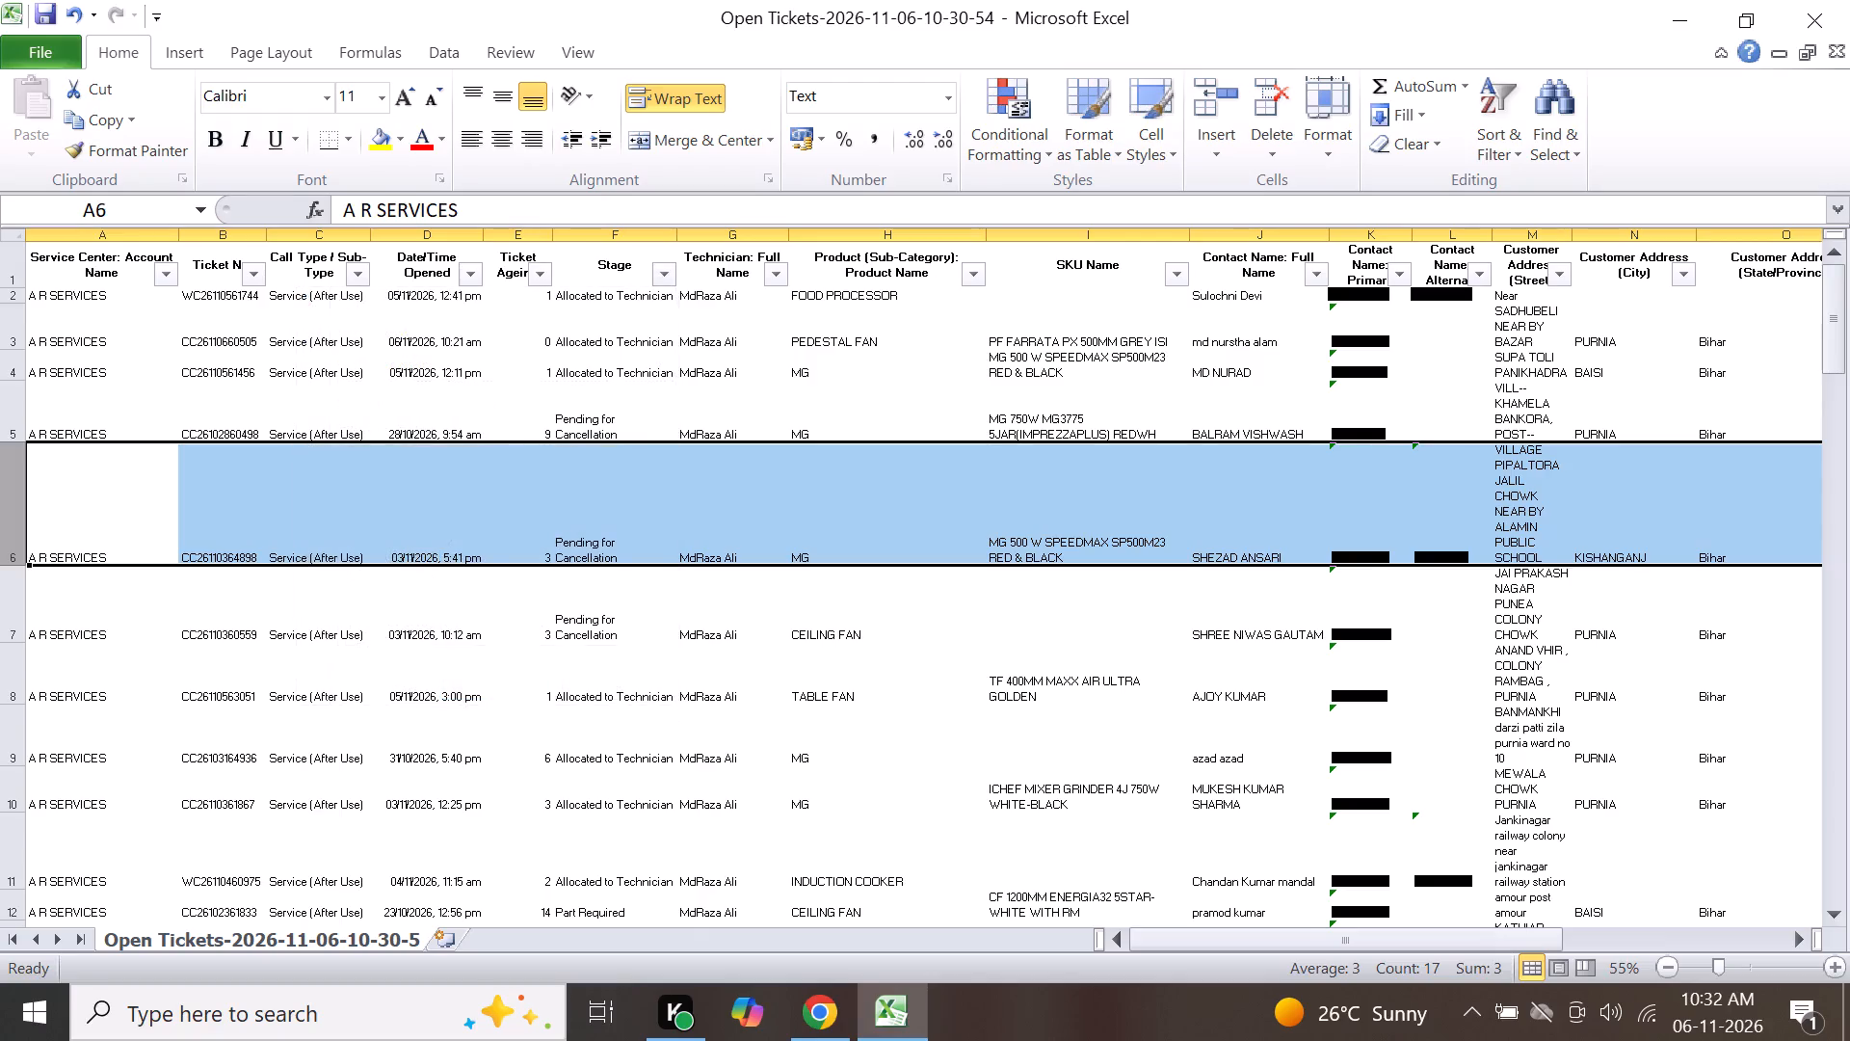
{"action": "left_click", "coordinate": [470, 276]}
{"action": "left_click", "coordinate": [391, 309]}
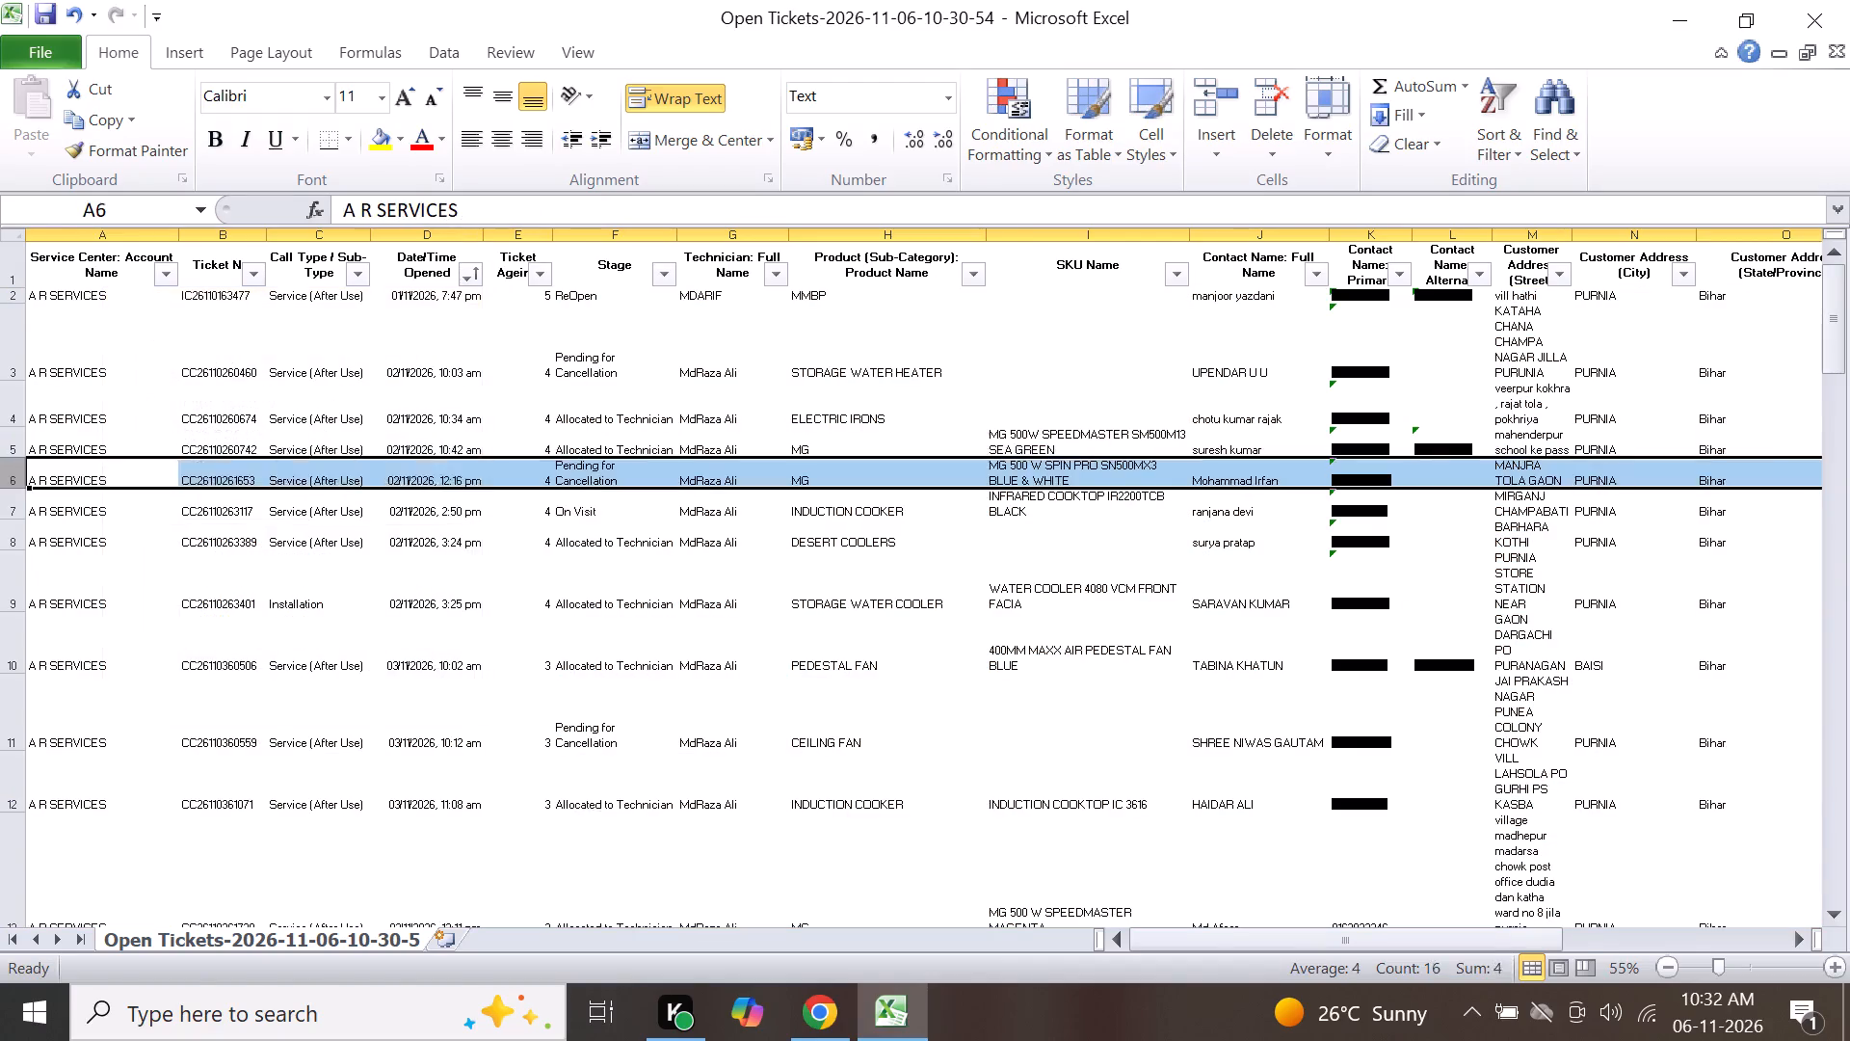
Filter the Stage column to show only the Allocated to Technician tickets.
{"action": "left_click", "coordinate": [725, 413]}
{"action": "left_click", "coordinate": [672, 283]}
{"action": "left_click", "coordinate": [433, 536]}
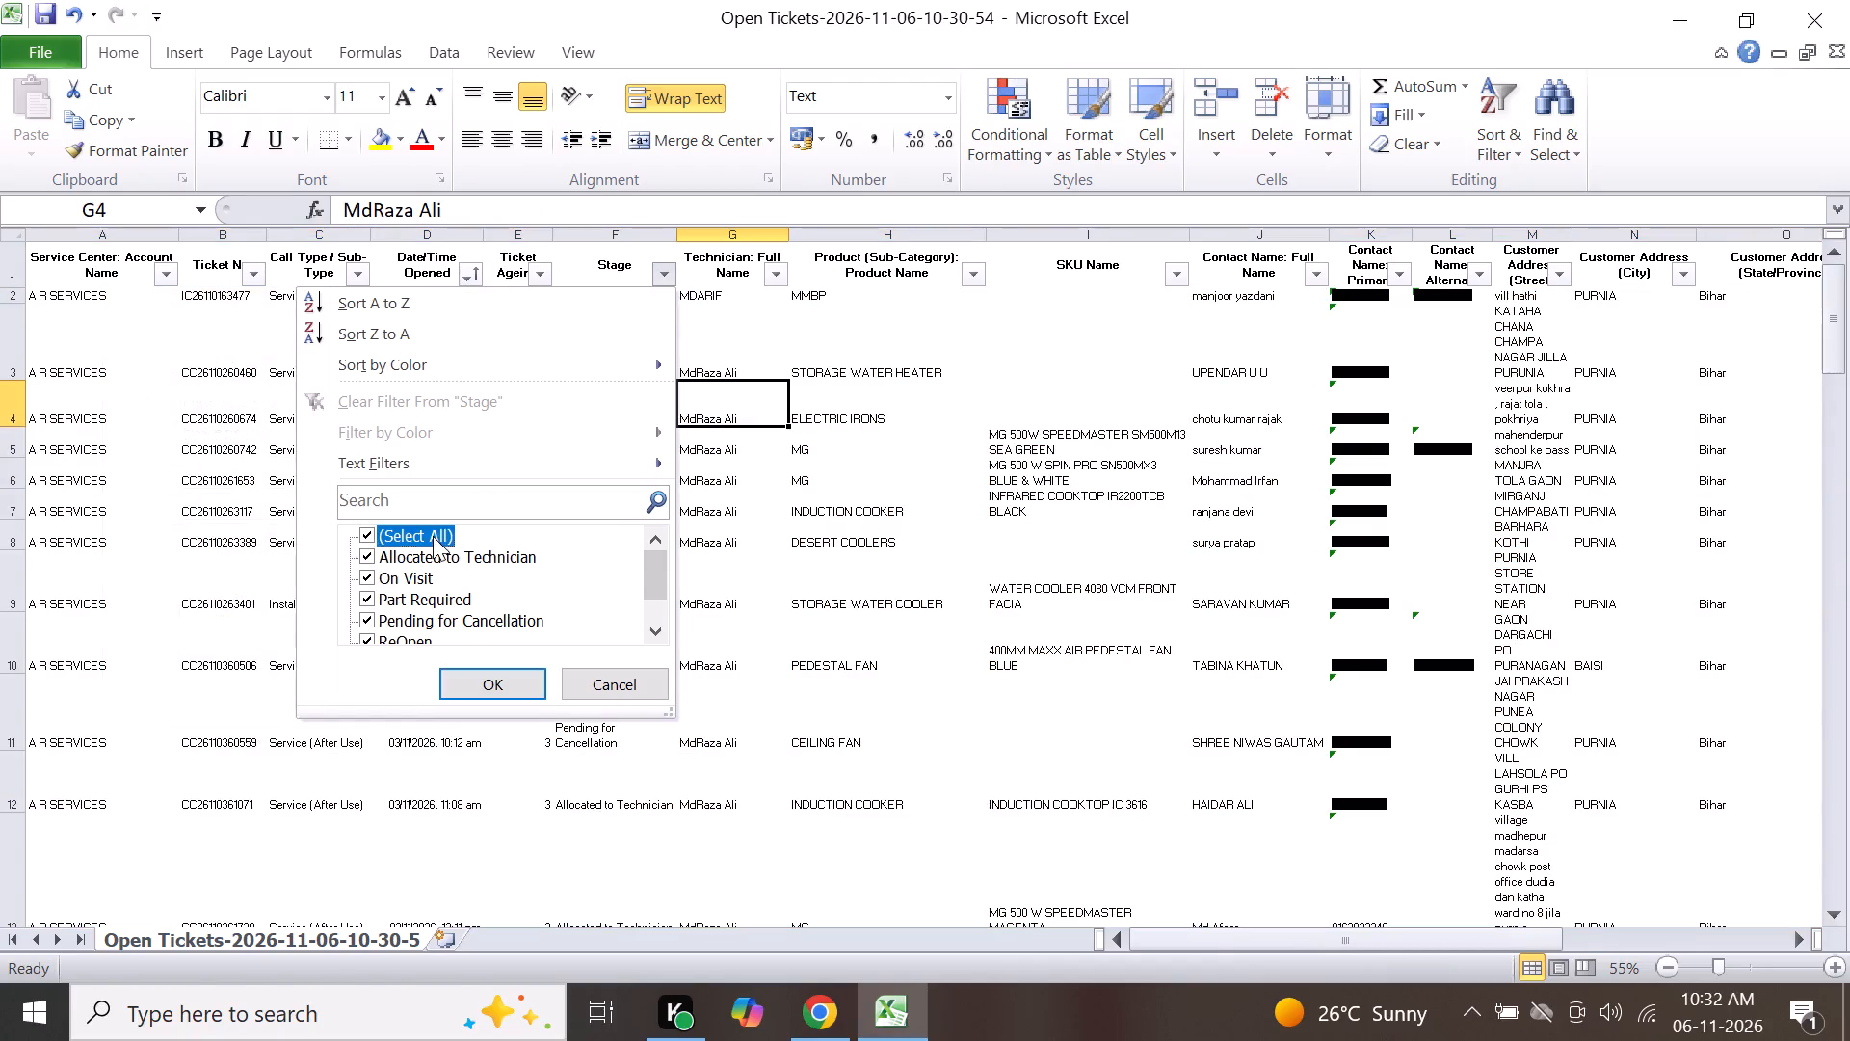
{"action": "scroll", "coordinate": [422, 599], "scroll_direction": "down", "scroll_amount": 2}
{"action": "scroll", "coordinate": [422, 601], "scroll_direction": "up", "scroll_amount": 2}
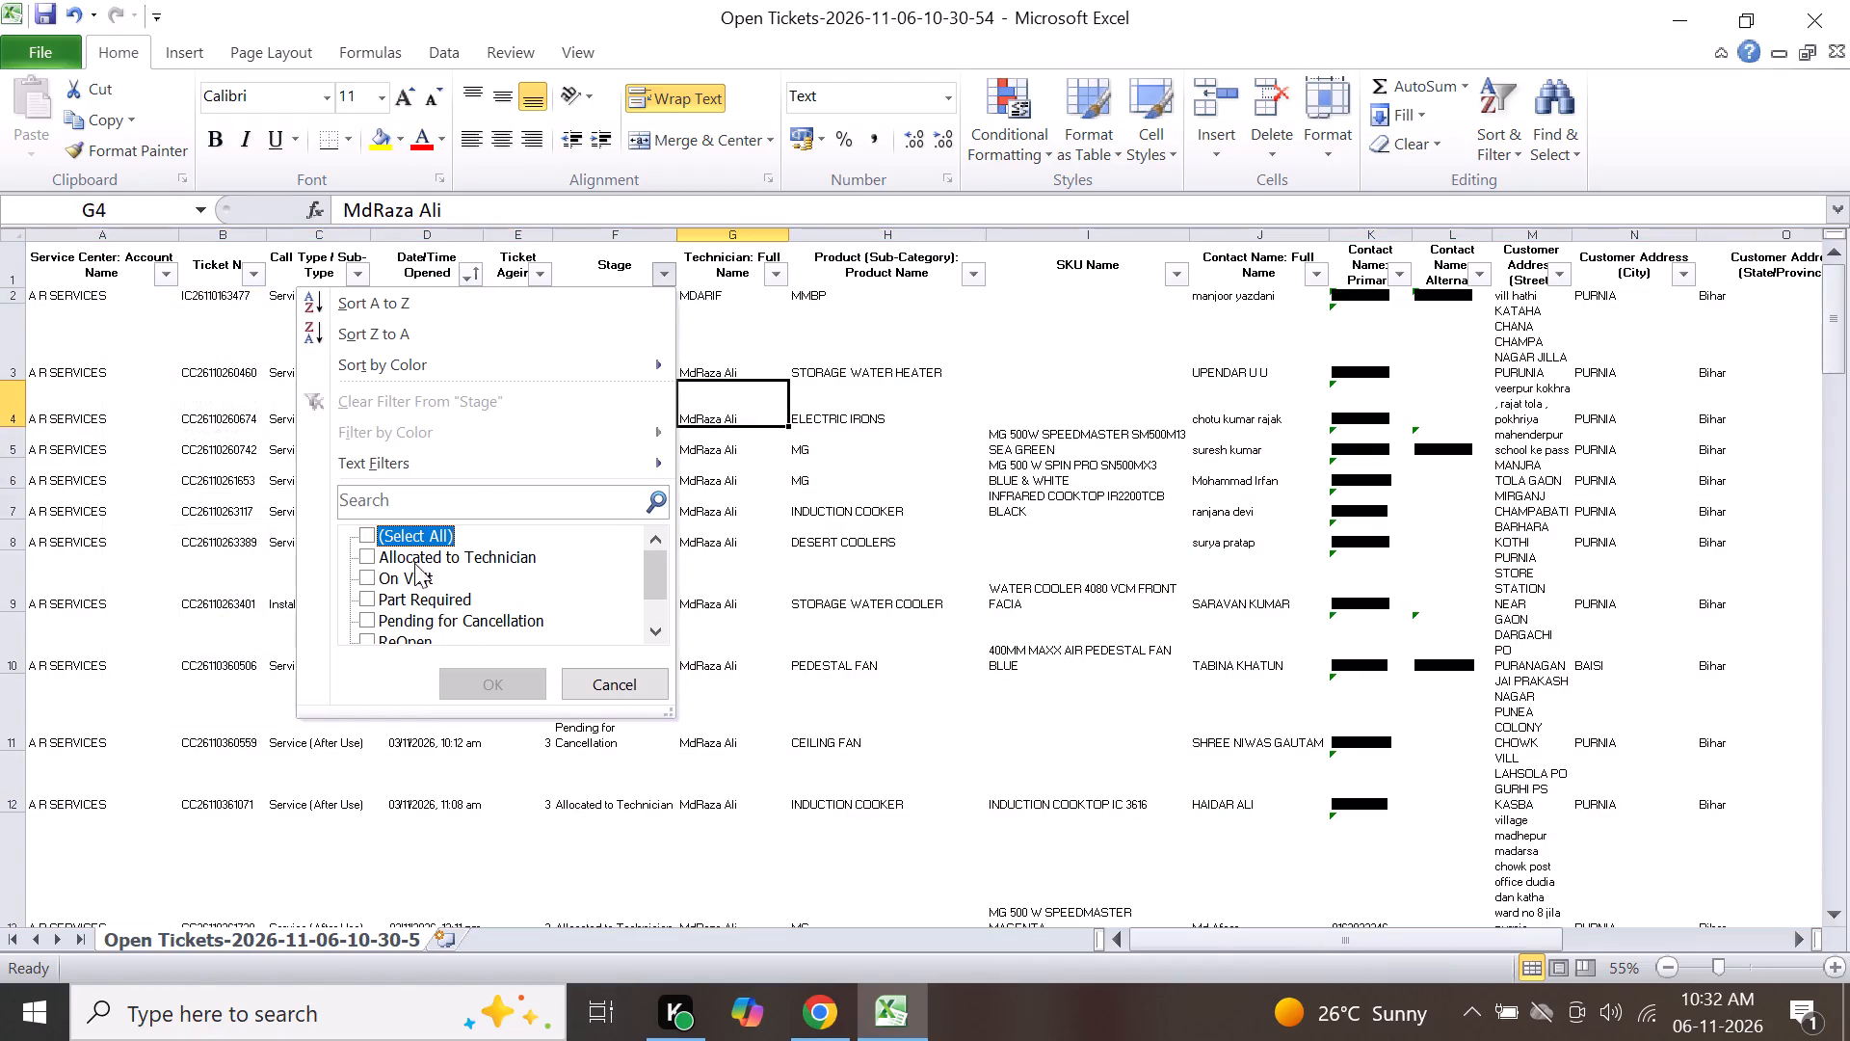
{"action": "left_click", "coordinate": [414, 556]}
{"action": "left_click", "coordinate": [480, 681]}
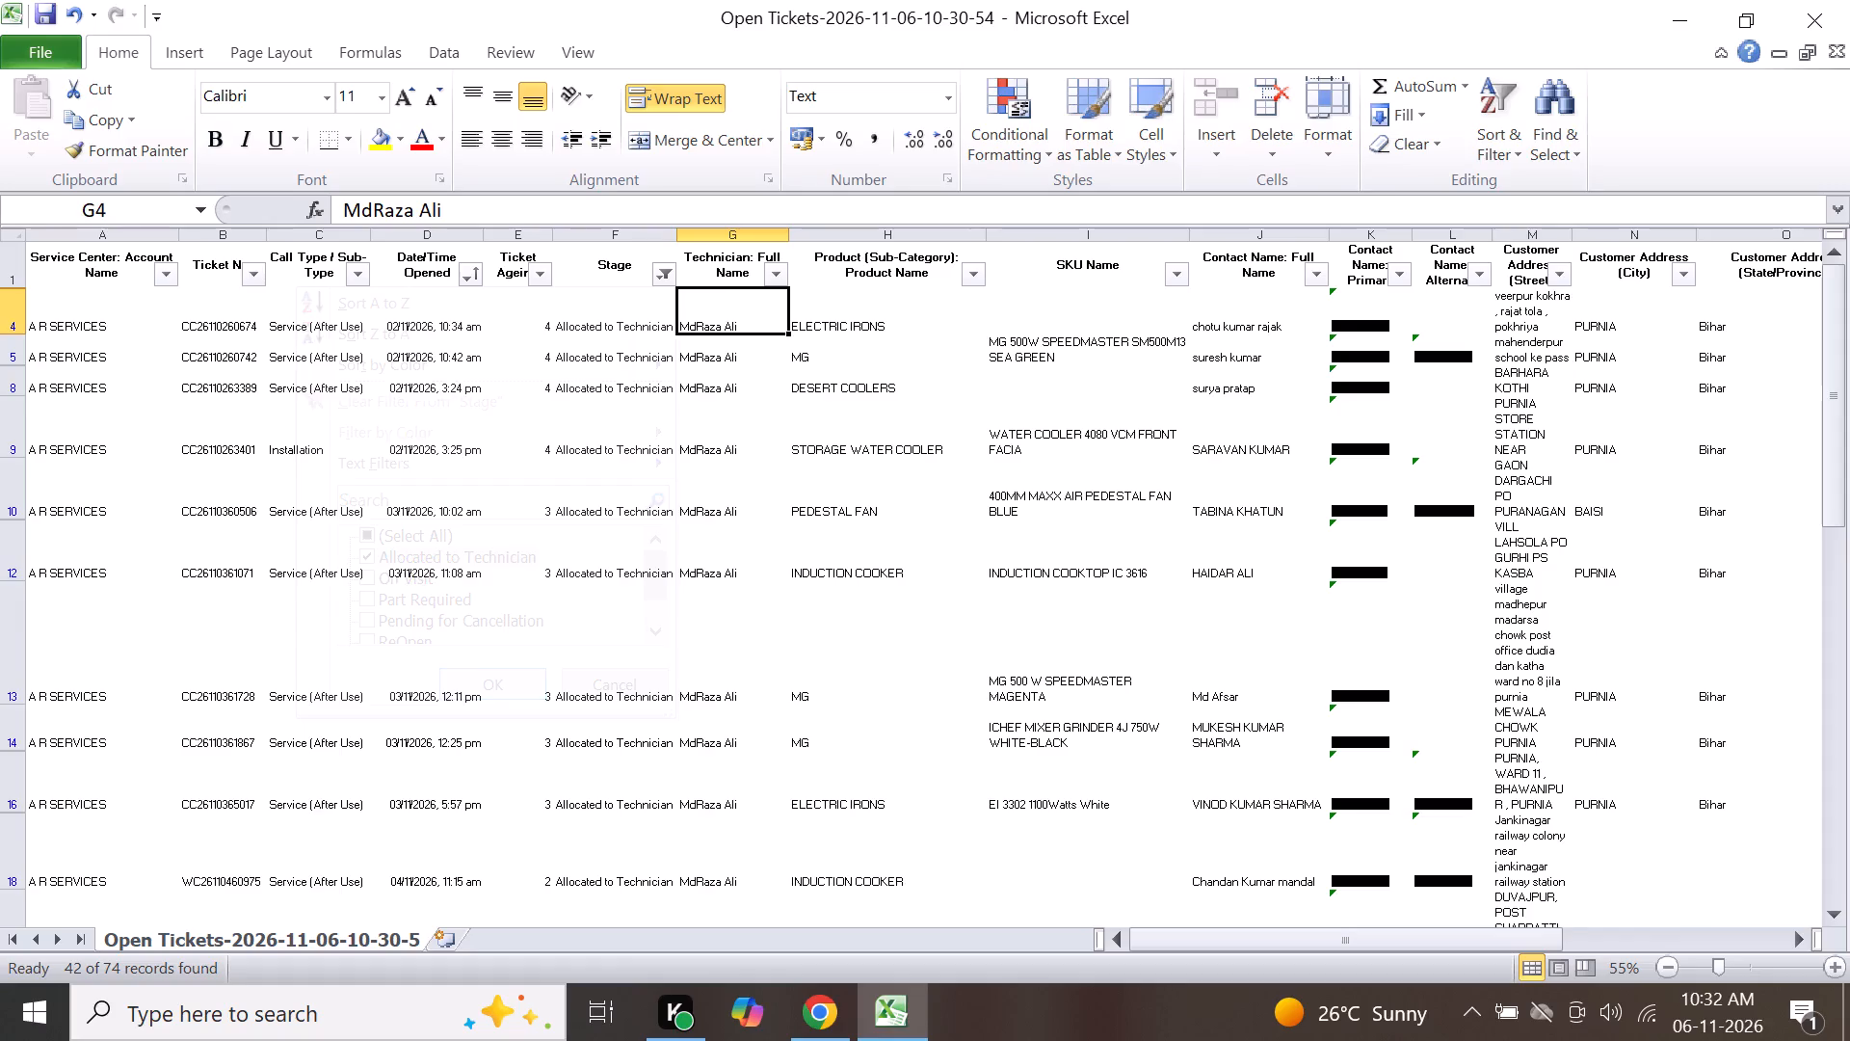
Sort the filtered tickets by Ticket Ageing from smallest to largest.
{"action": "left_click", "coordinate": [545, 279]}
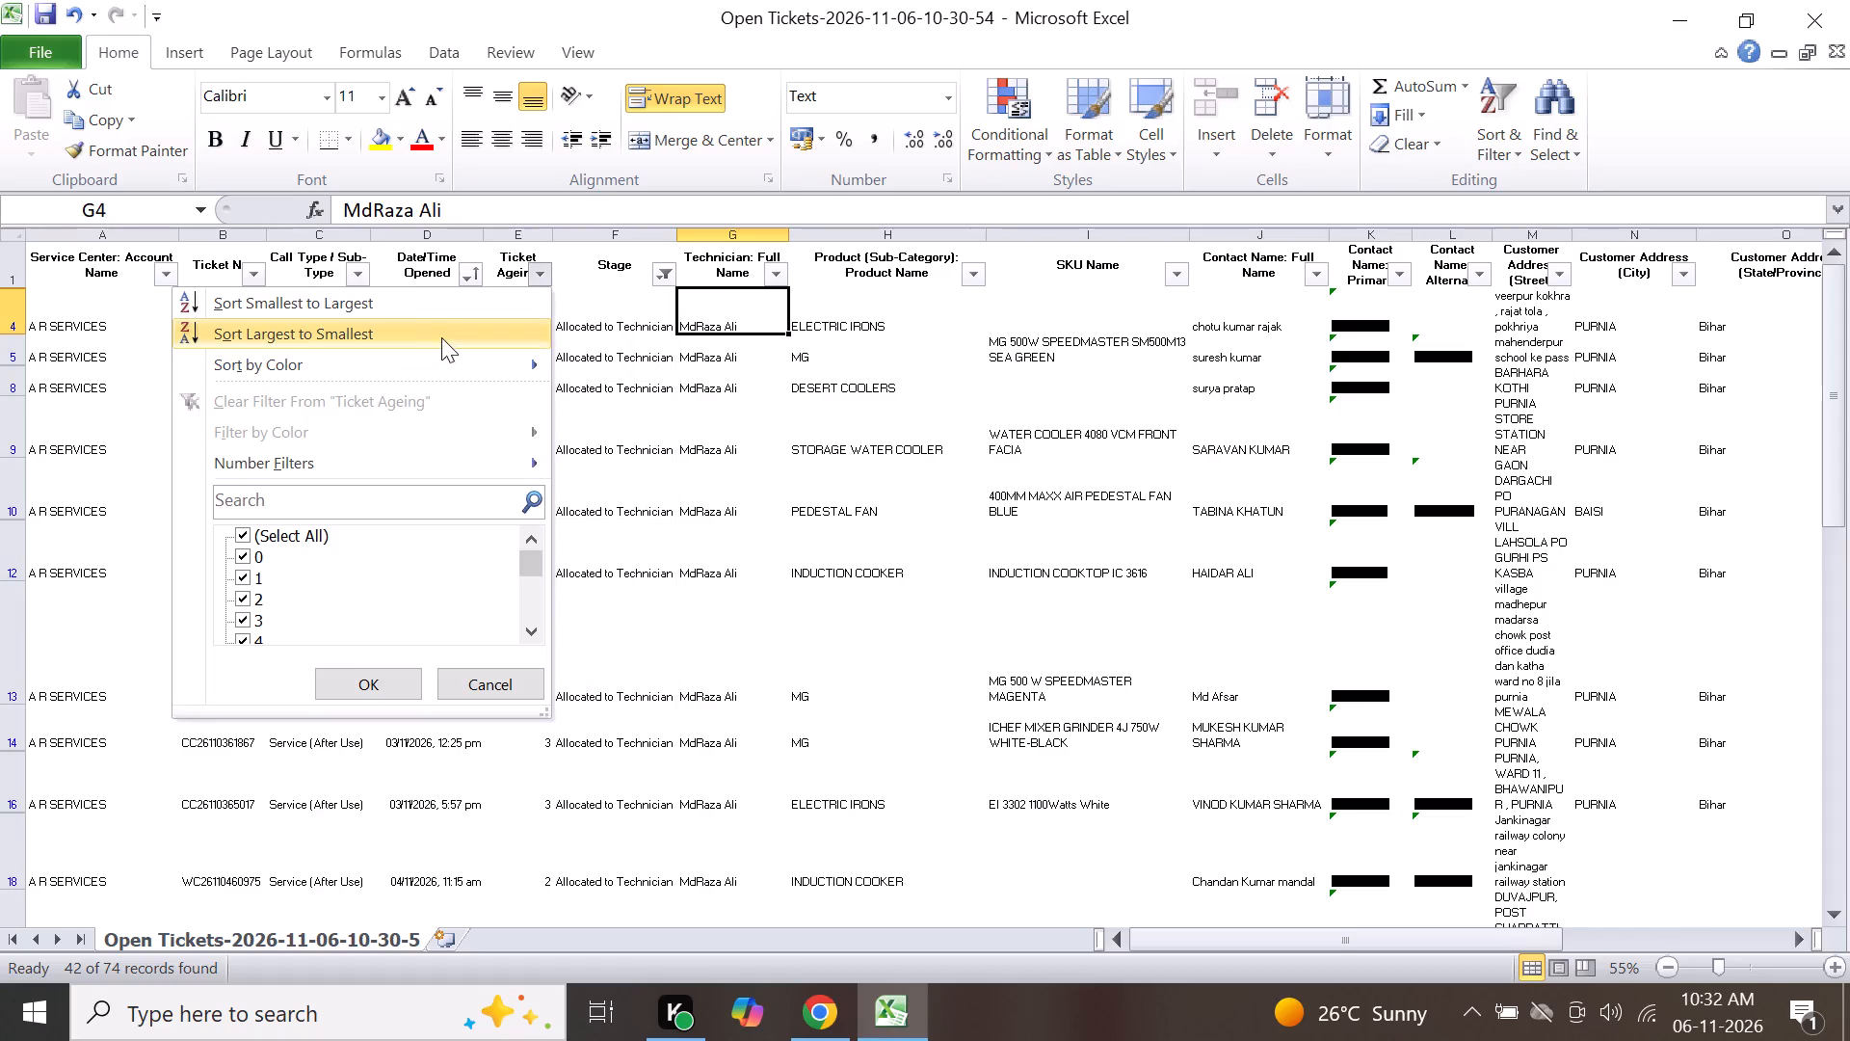
{"action": "left_click", "coordinate": [445, 316]}
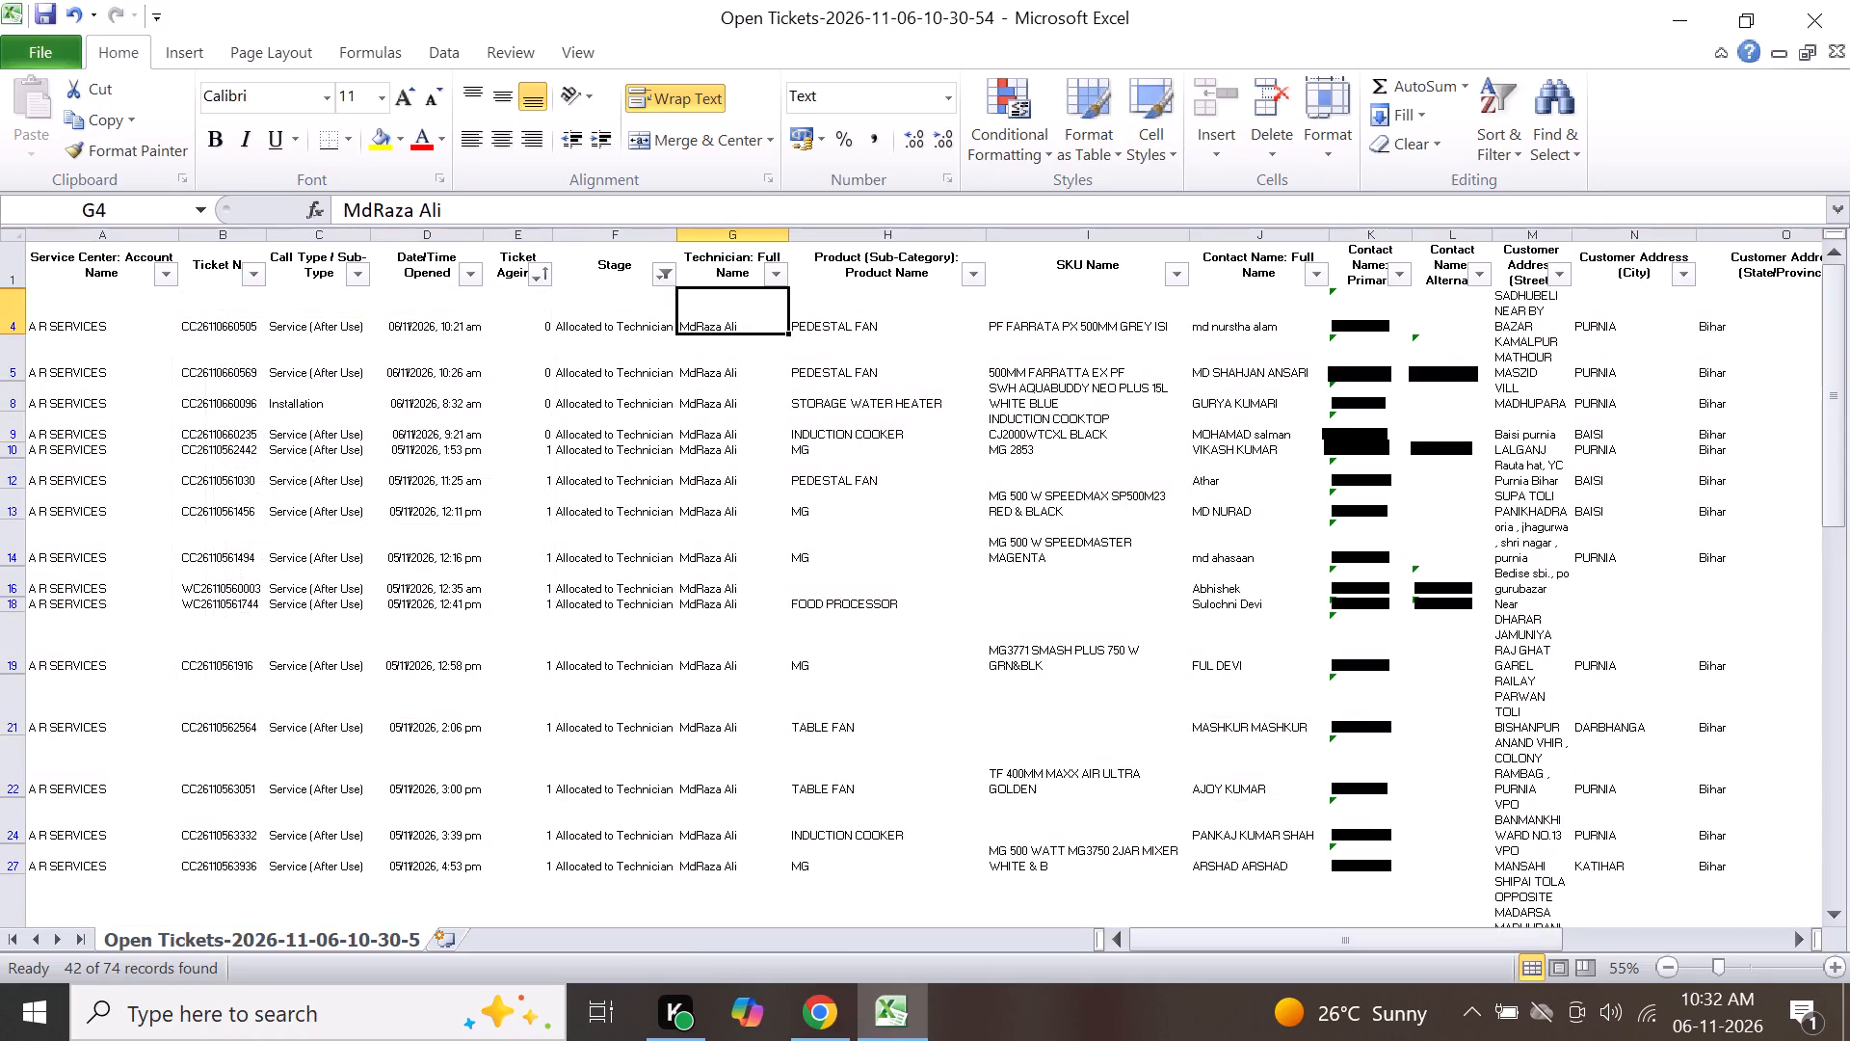
Copy the four filtered ticket rows whose Ticket Ageing is 0.
{"action": "left_click_drag", "start_coordinate": [1, 319], "coordinate": [12, 413]}
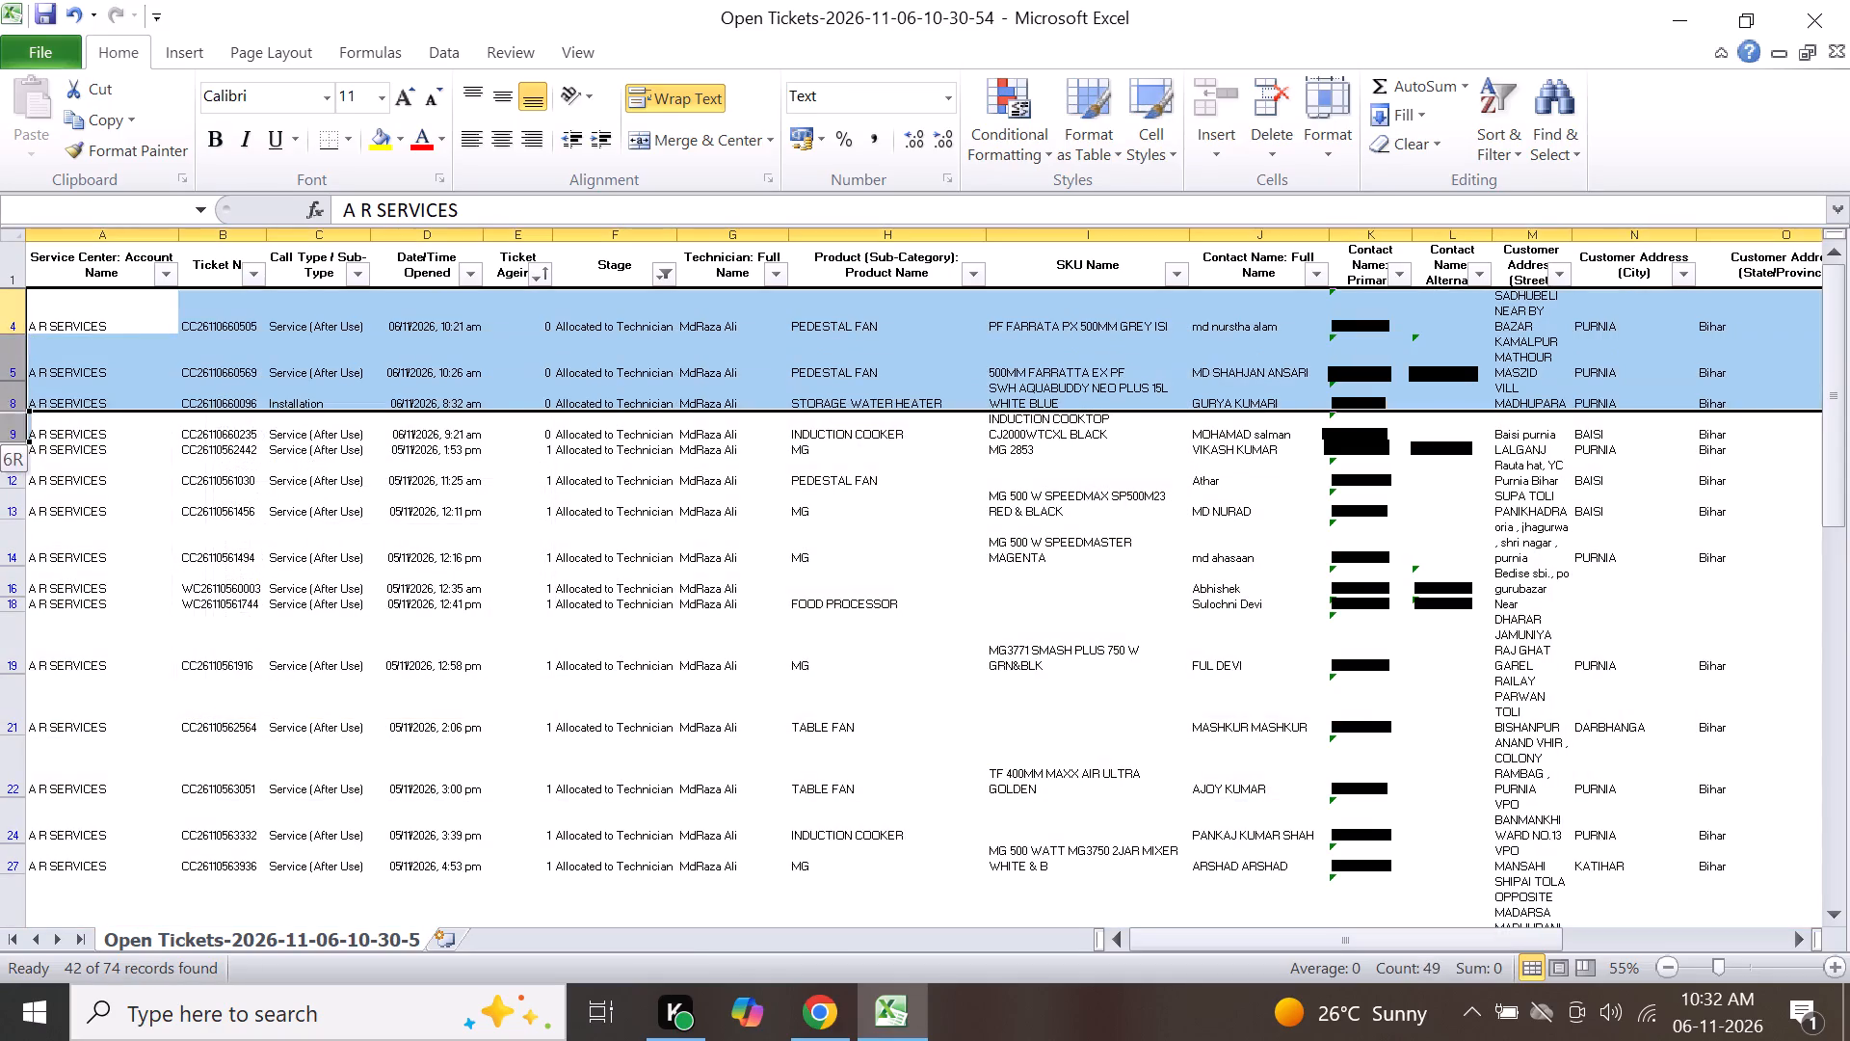
{"action": "left_click_drag", "start_coordinate": [12, 413], "coordinate": [13, 414]}
{"action": "key", "text": "ctrl+c"}
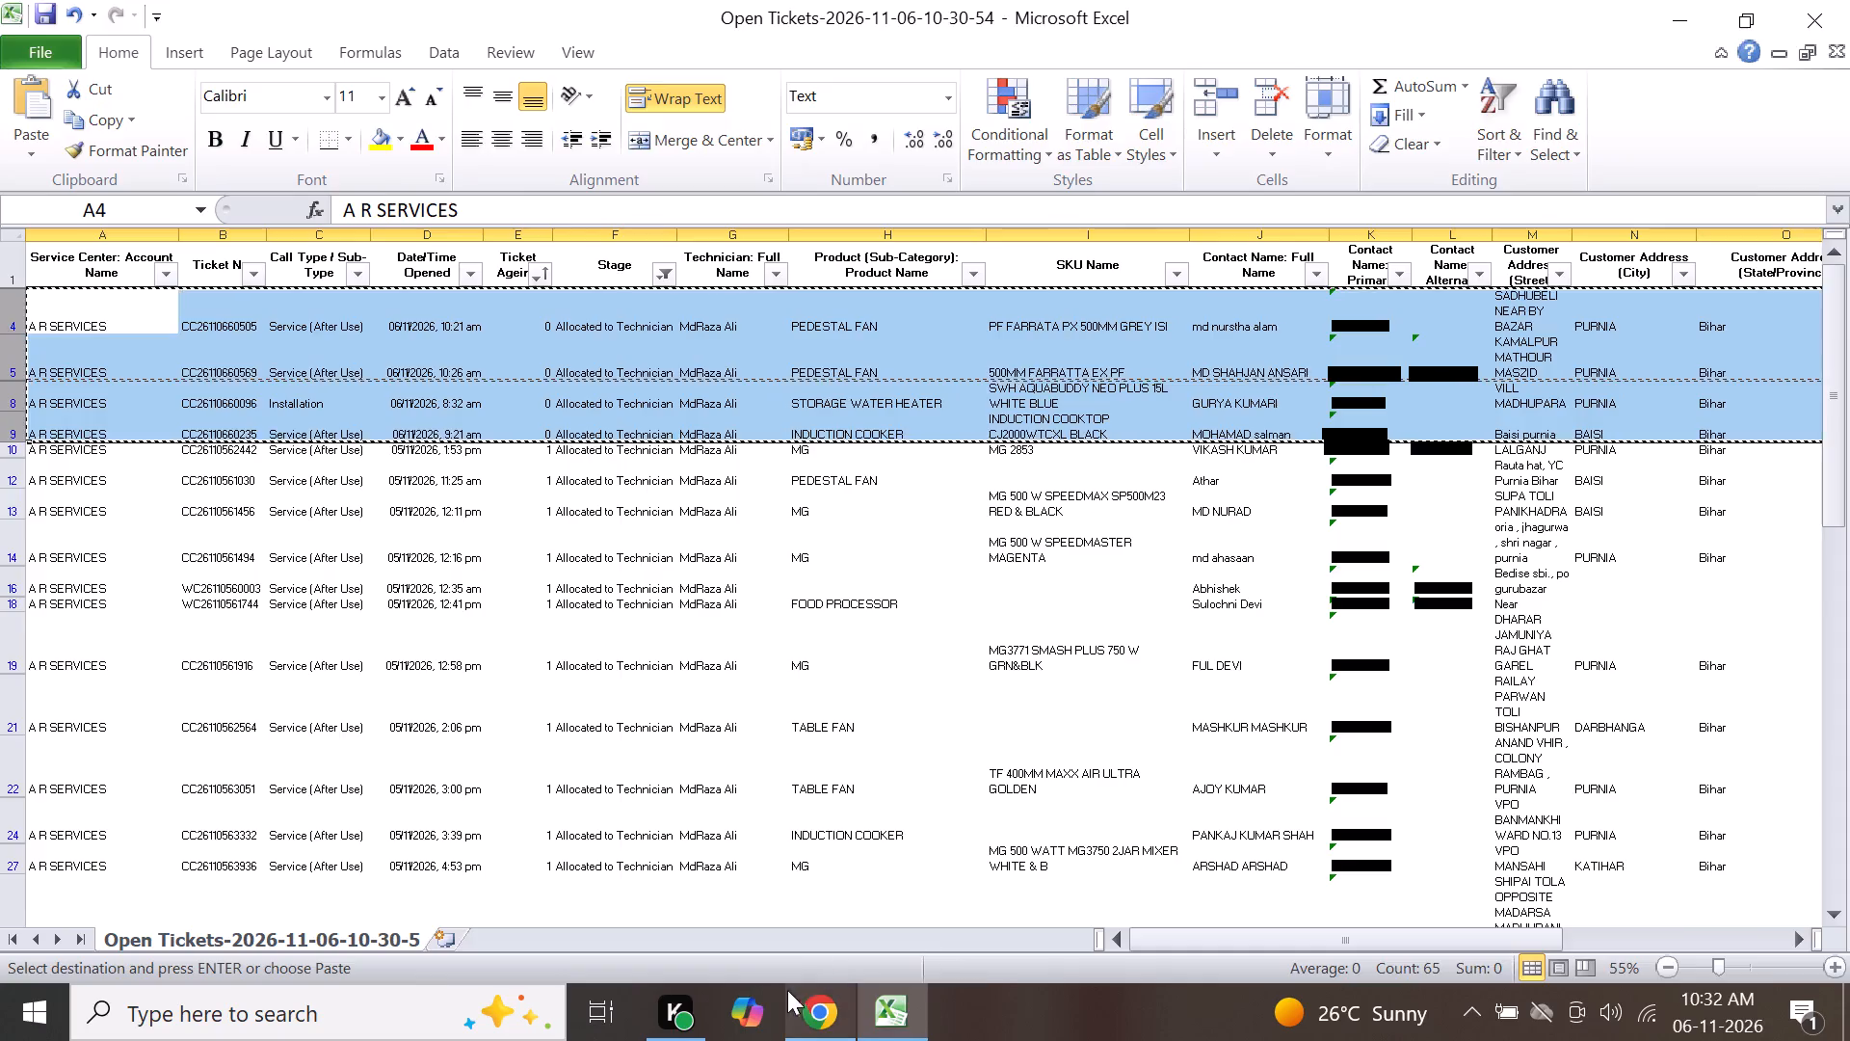
Switch to the ar services spreadsheet in Google Sheets and open its october 2026 sheet.
{"action": "left_click", "coordinate": [806, 1001]}
{"action": "left_click", "coordinate": [524, 11]}
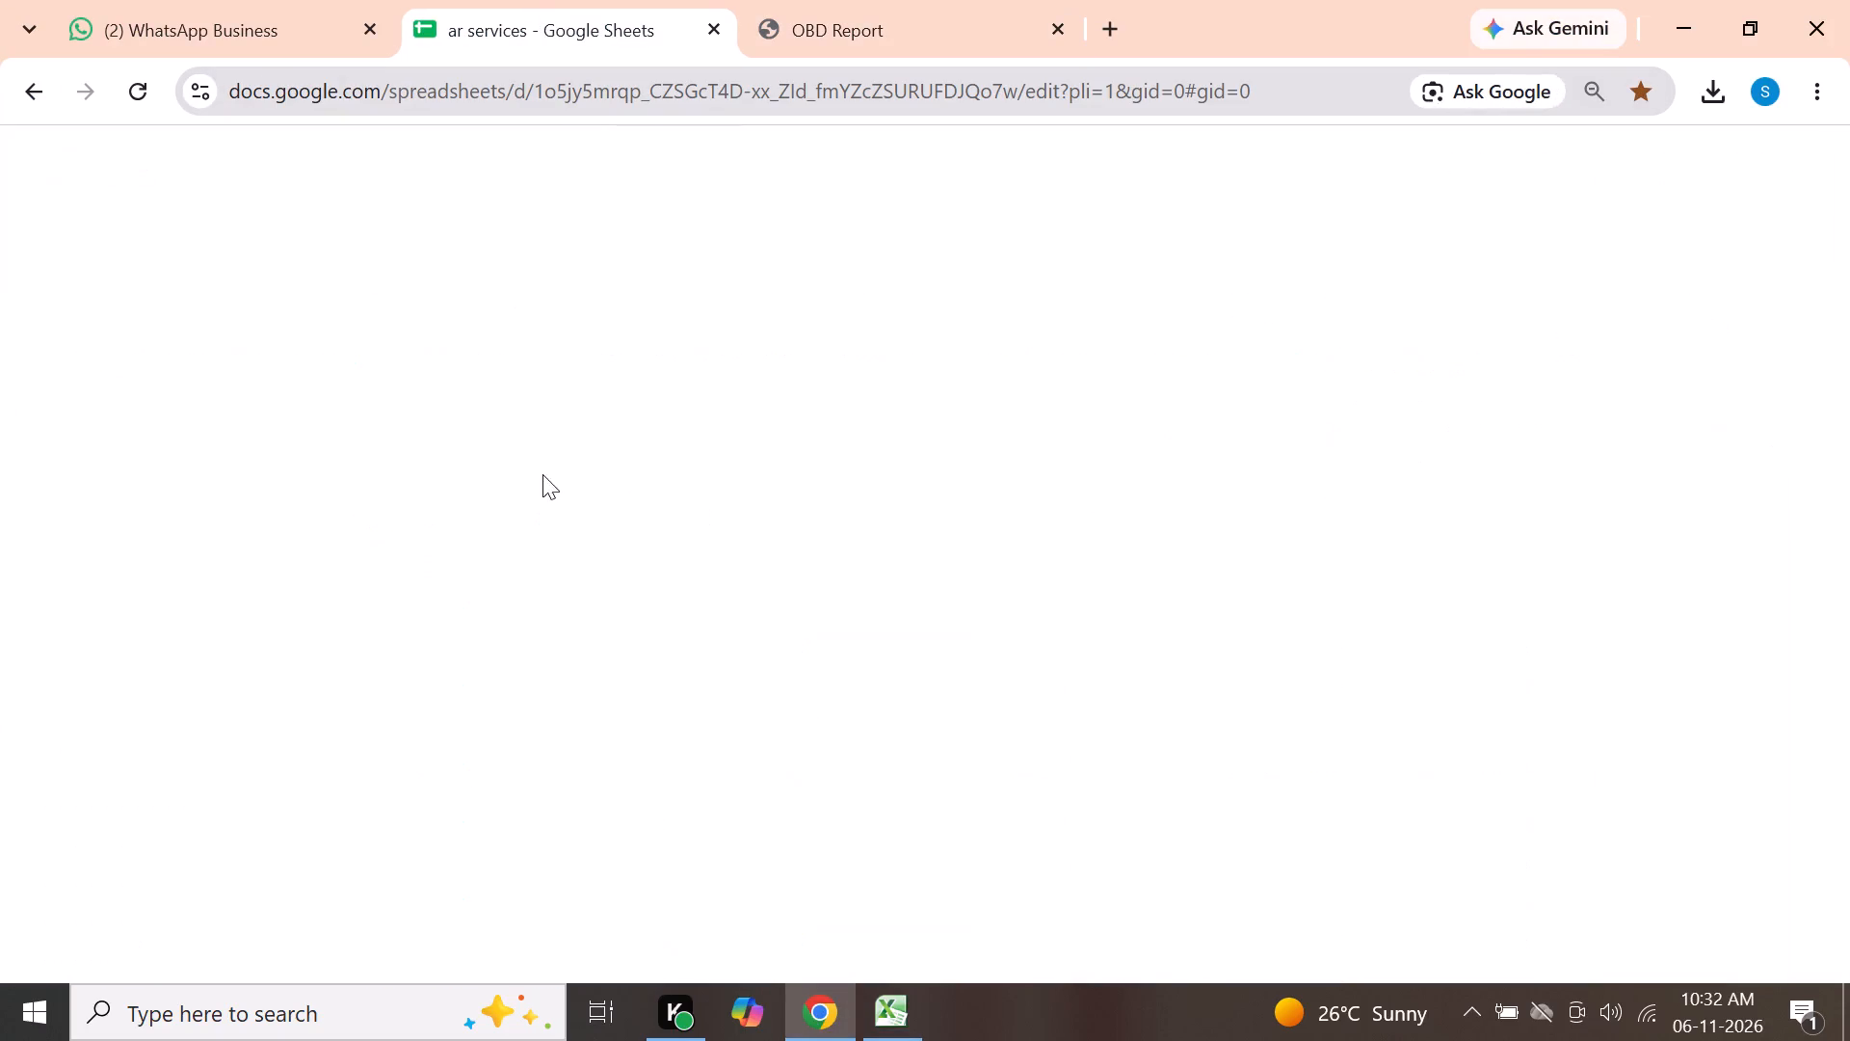
{"action": "scroll", "coordinate": [594, 698], "scroll_direction": "down", "scroll_amount": 4}
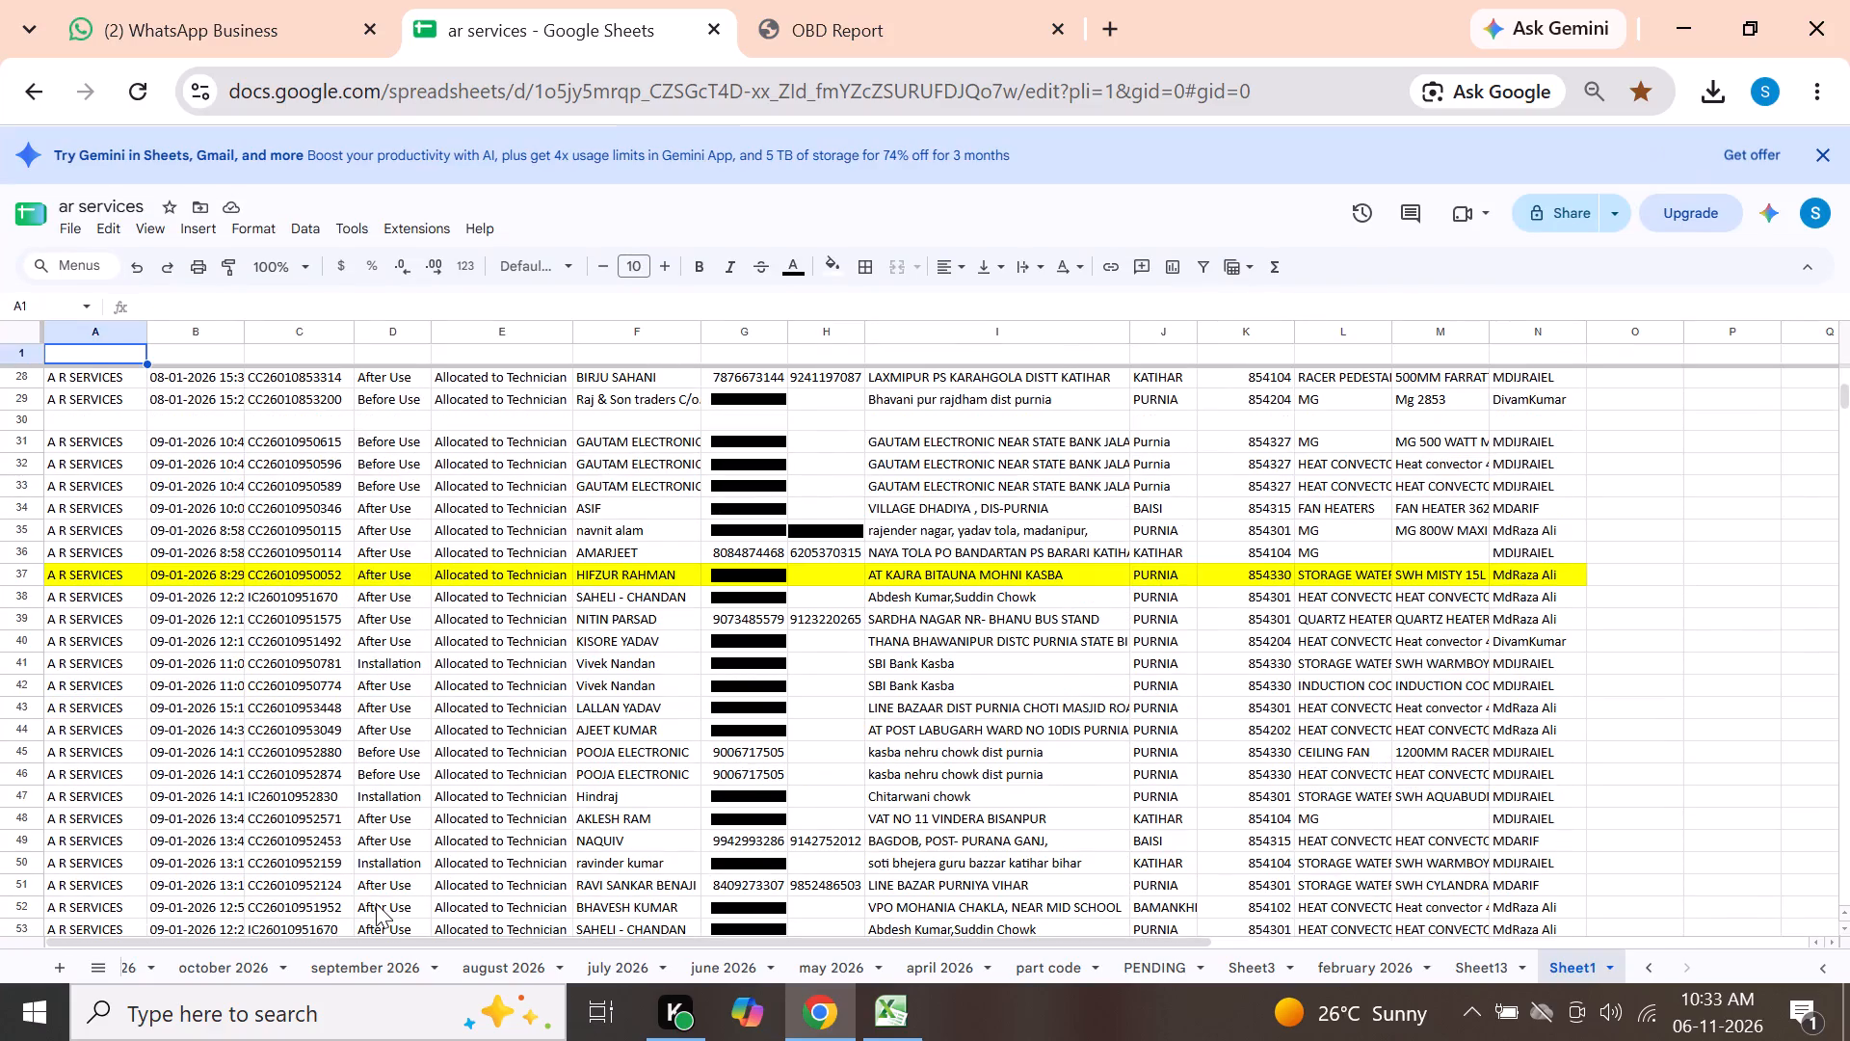
{"action": "left_click", "coordinate": [243, 948]}
Paste the four copied ticket rows below the last october 2026 entry, starting at cell A595 after one blank row.
{"action": "scroll", "coordinate": [307, 815], "scroll_direction": "down", "scroll_amount": 14}
{"action": "scroll", "coordinate": [317, 829], "scroll_direction": "down", "scroll_amount": 14}
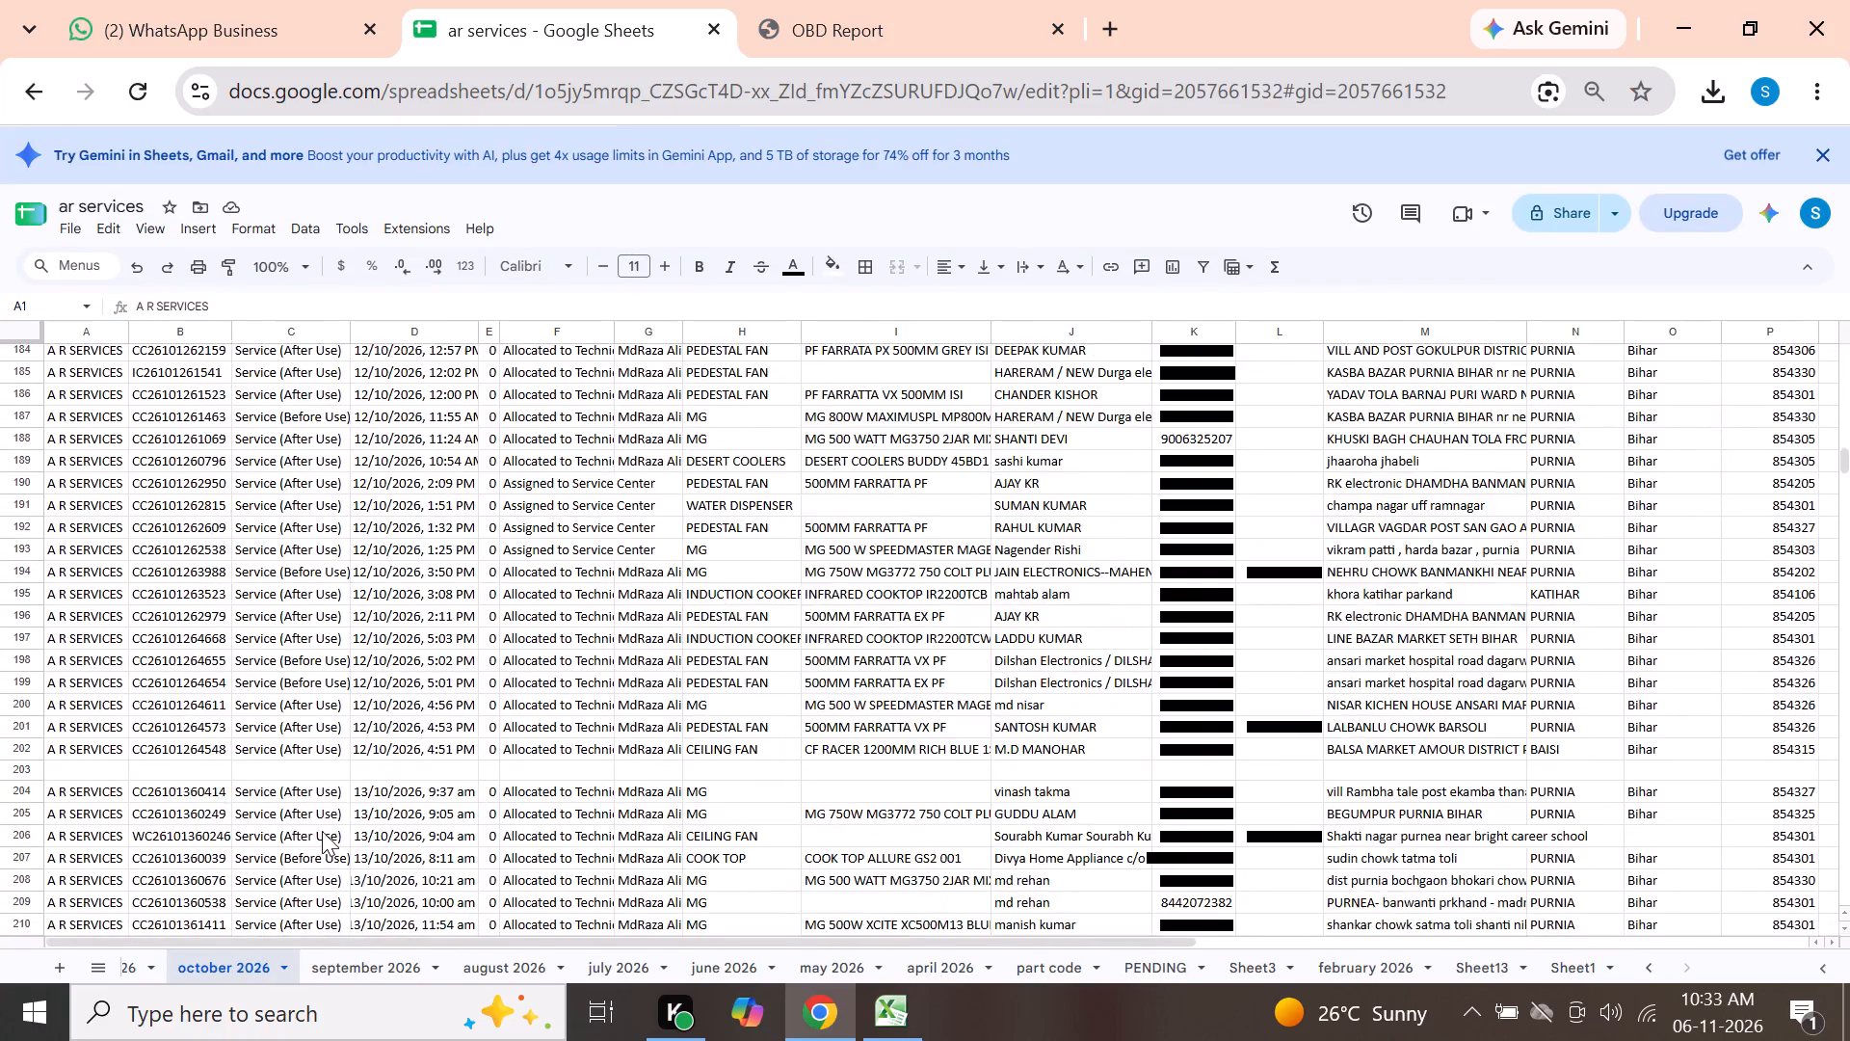
{"action": "scroll", "coordinate": [322, 831], "scroll_direction": "down", "scroll_amount": 18}
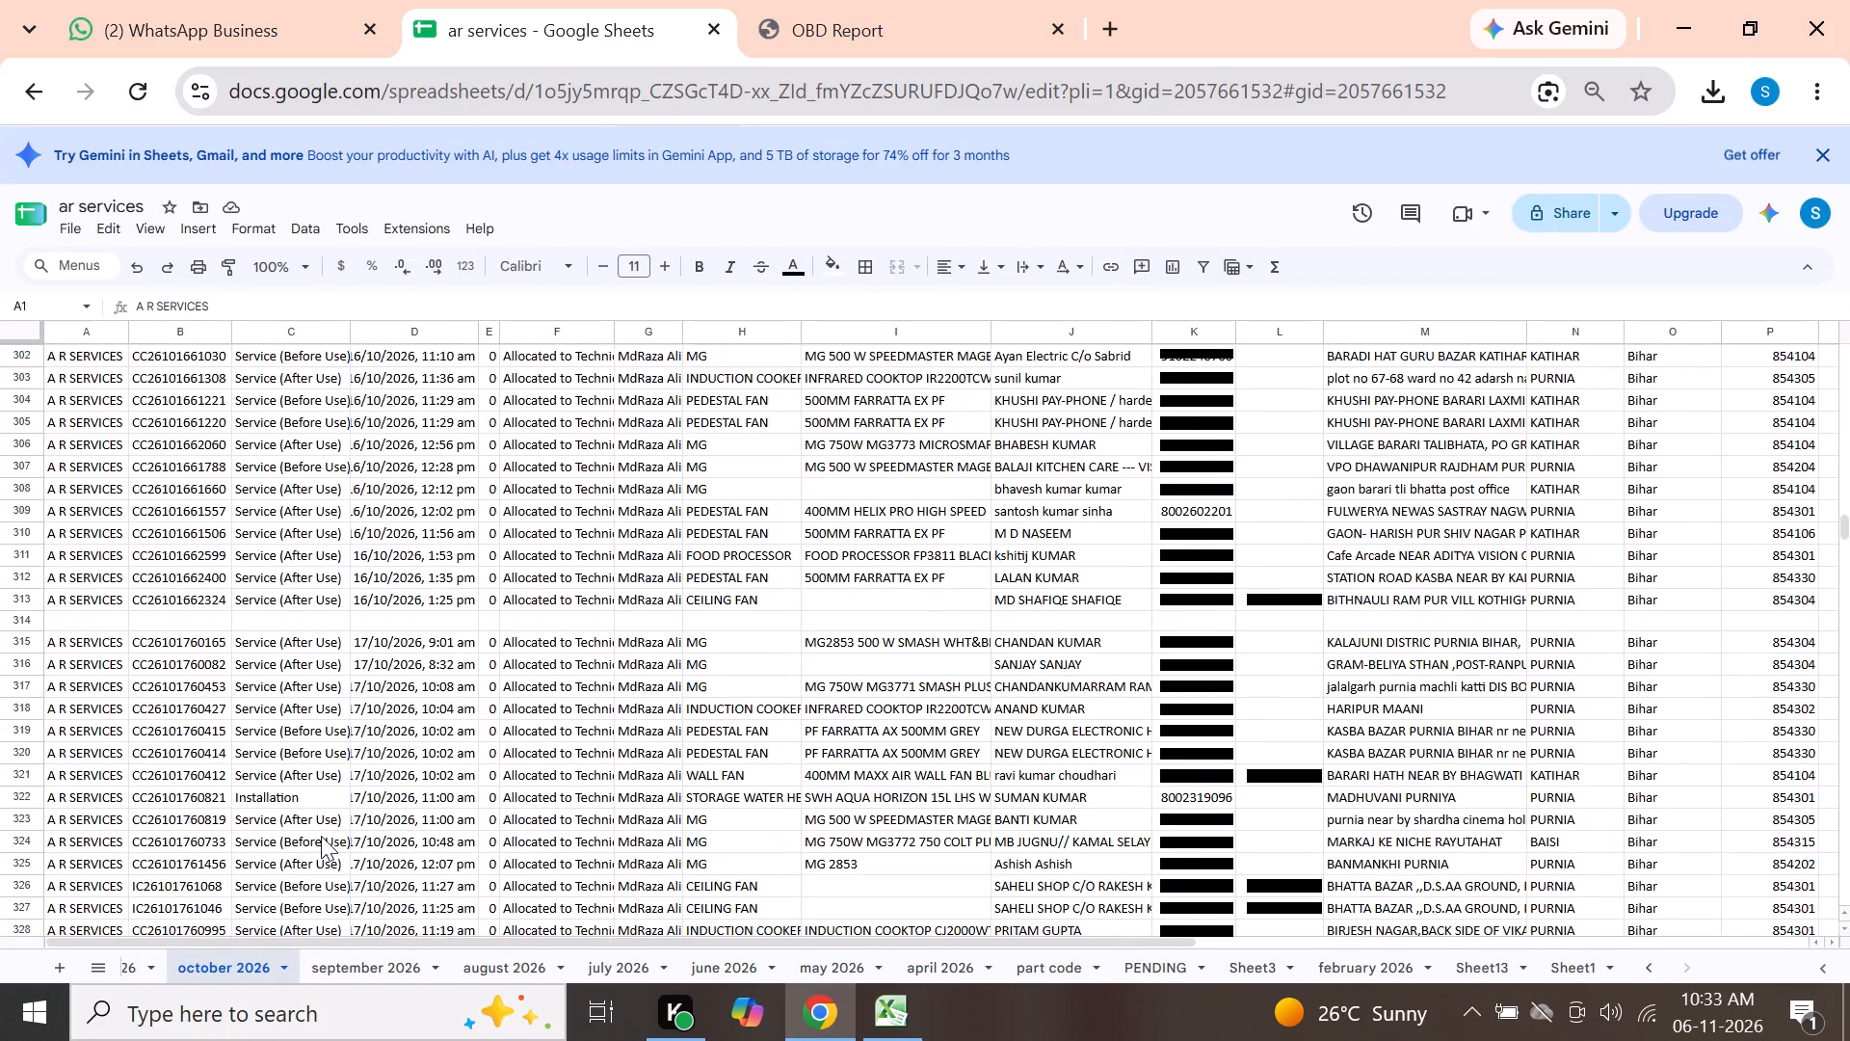
{"action": "scroll", "coordinate": [321, 836], "scroll_direction": "down", "scroll_amount": 1}
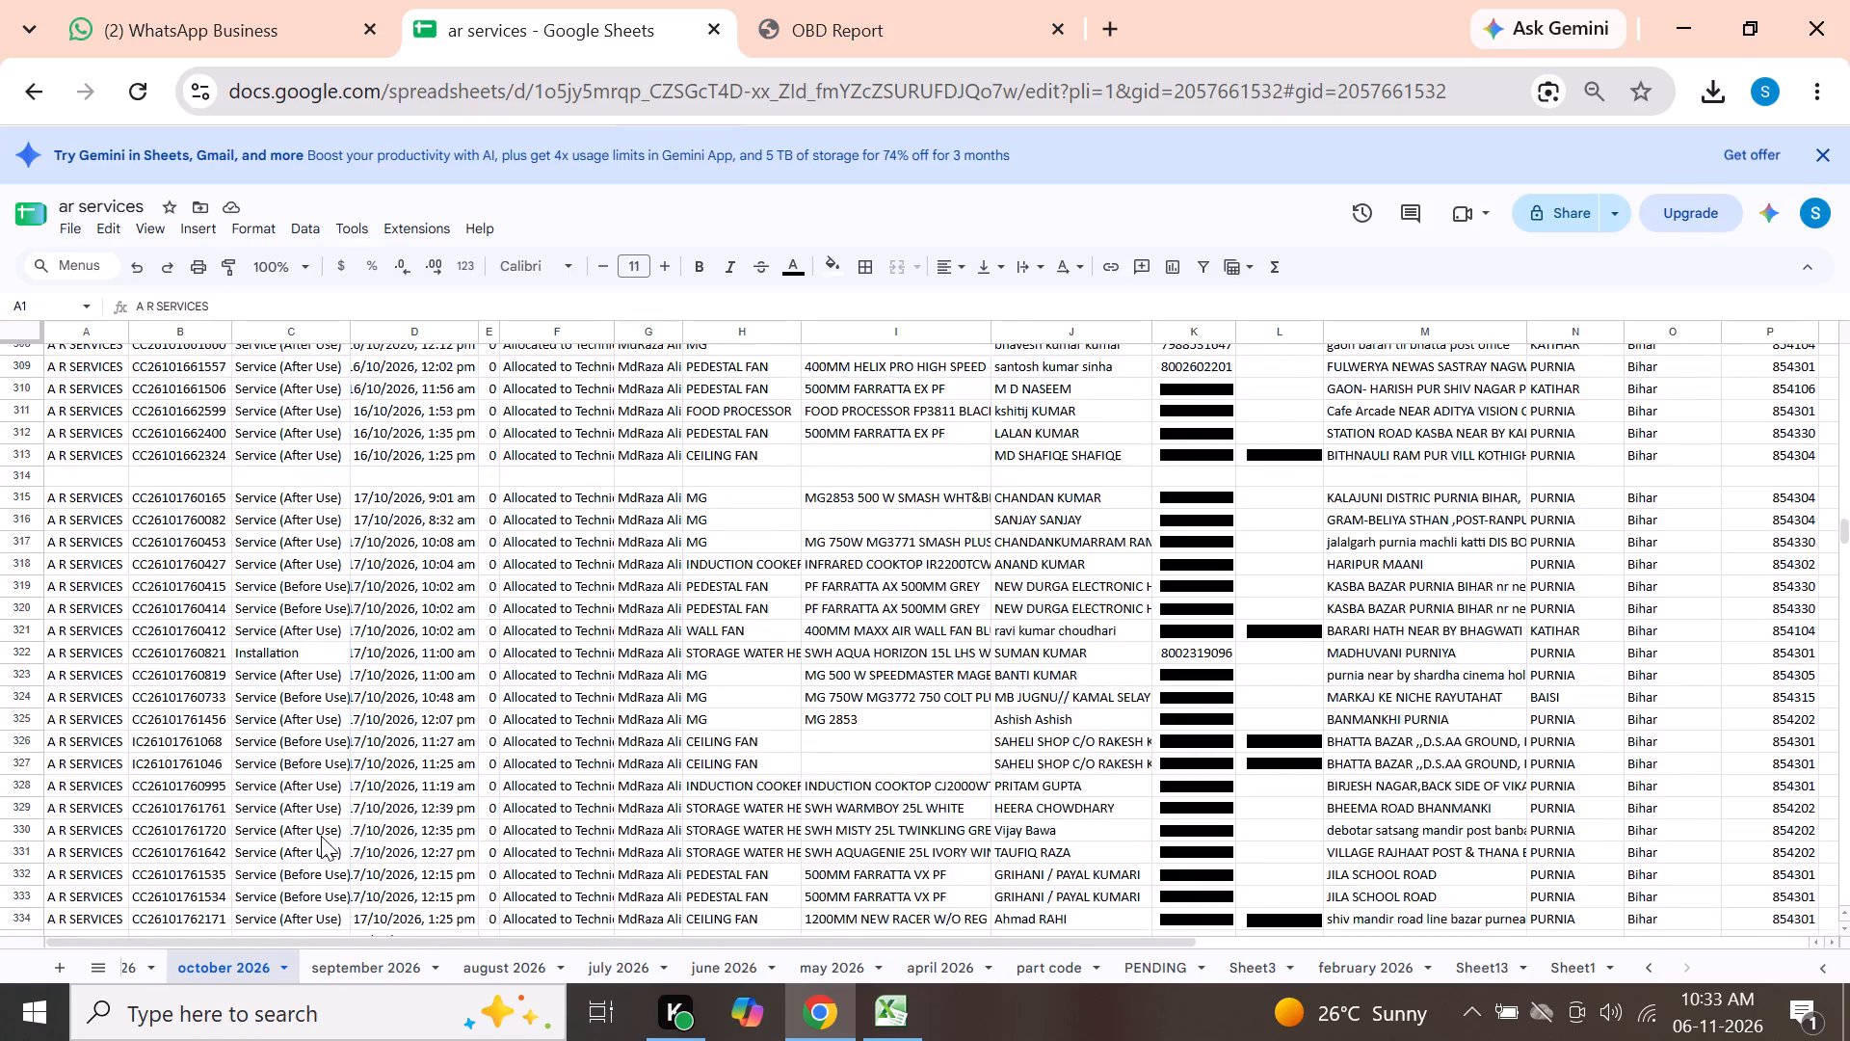
{"action": "scroll", "coordinate": [321, 836], "scroll_direction": "down", "scroll_amount": 19}
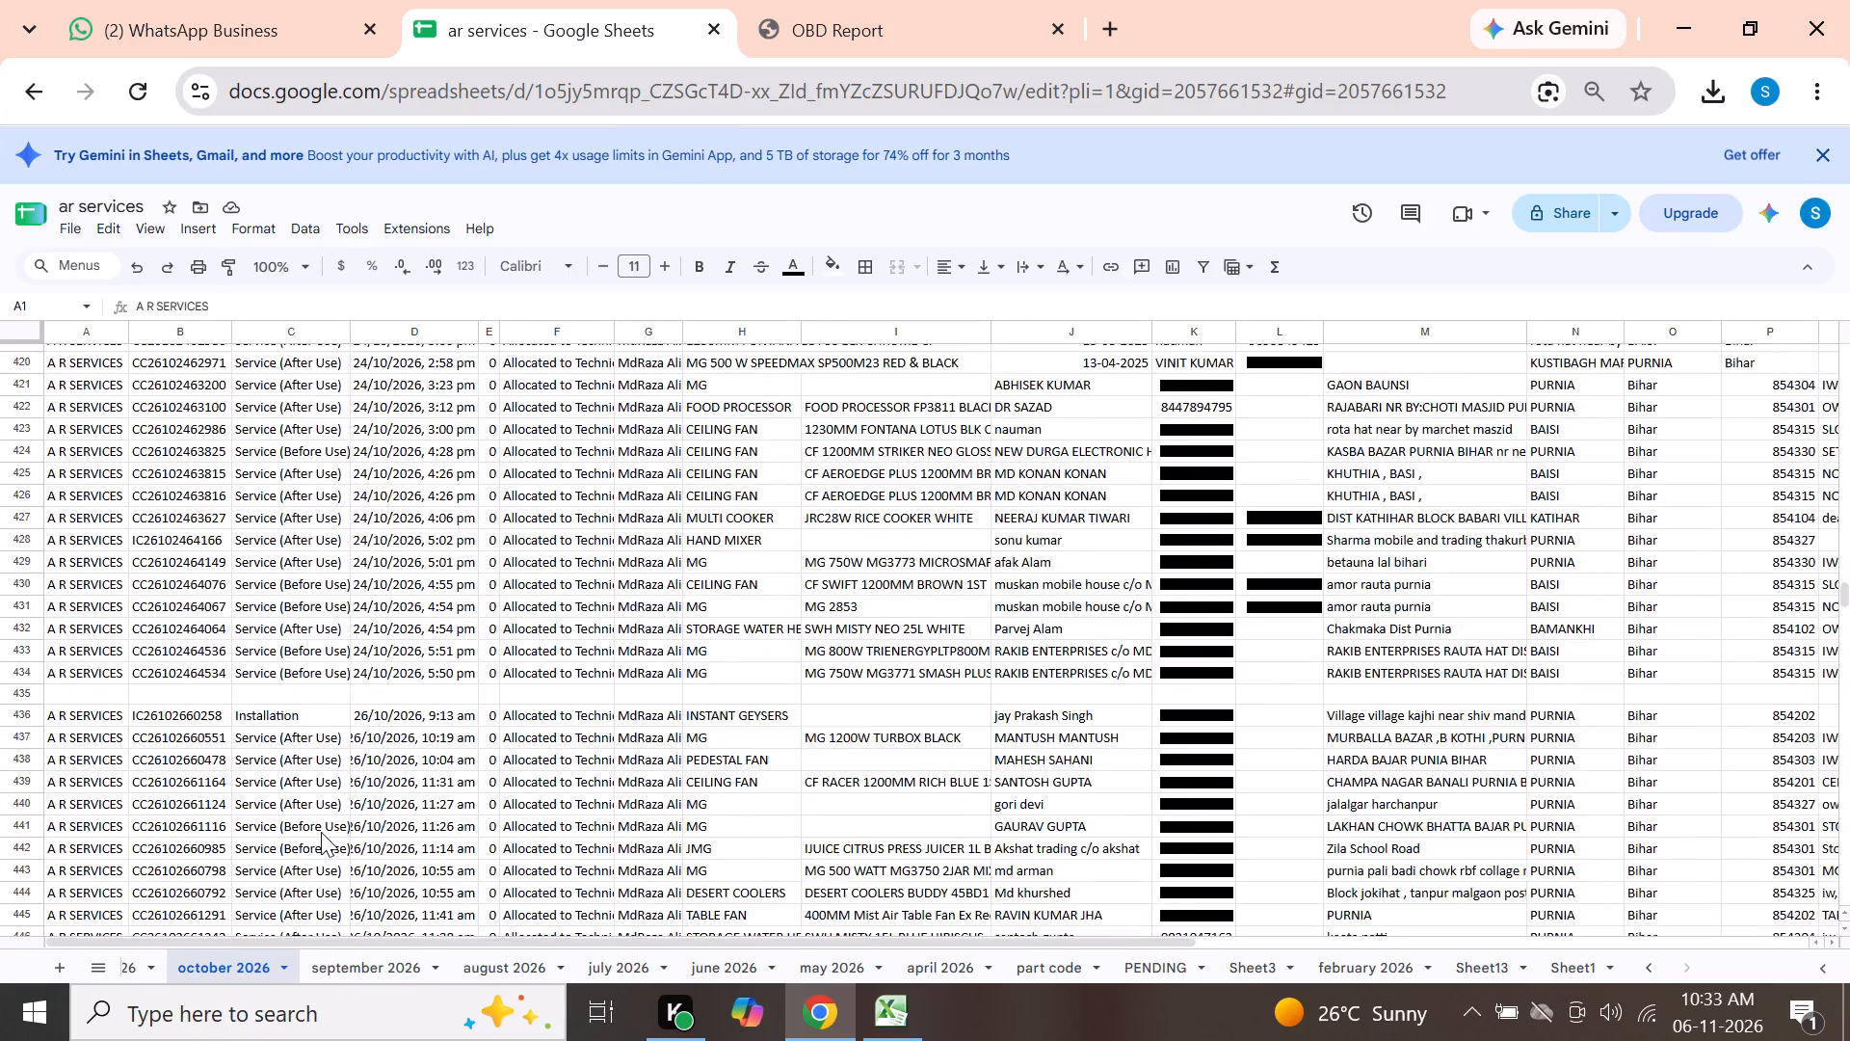
{"action": "scroll", "coordinate": [321, 832], "scroll_direction": "down", "scroll_amount": 4}
{"action": "scroll", "coordinate": [321, 832], "scroll_direction": "up", "scroll_amount": 1}
{"action": "scroll", "coordinate": [321, 832], "scroll_direction": "down", "scroll_amount": 4}
{"action": "scroll", "coordinate": [321, 832], "scroll_direction": "down", "scroll_amount": 17}
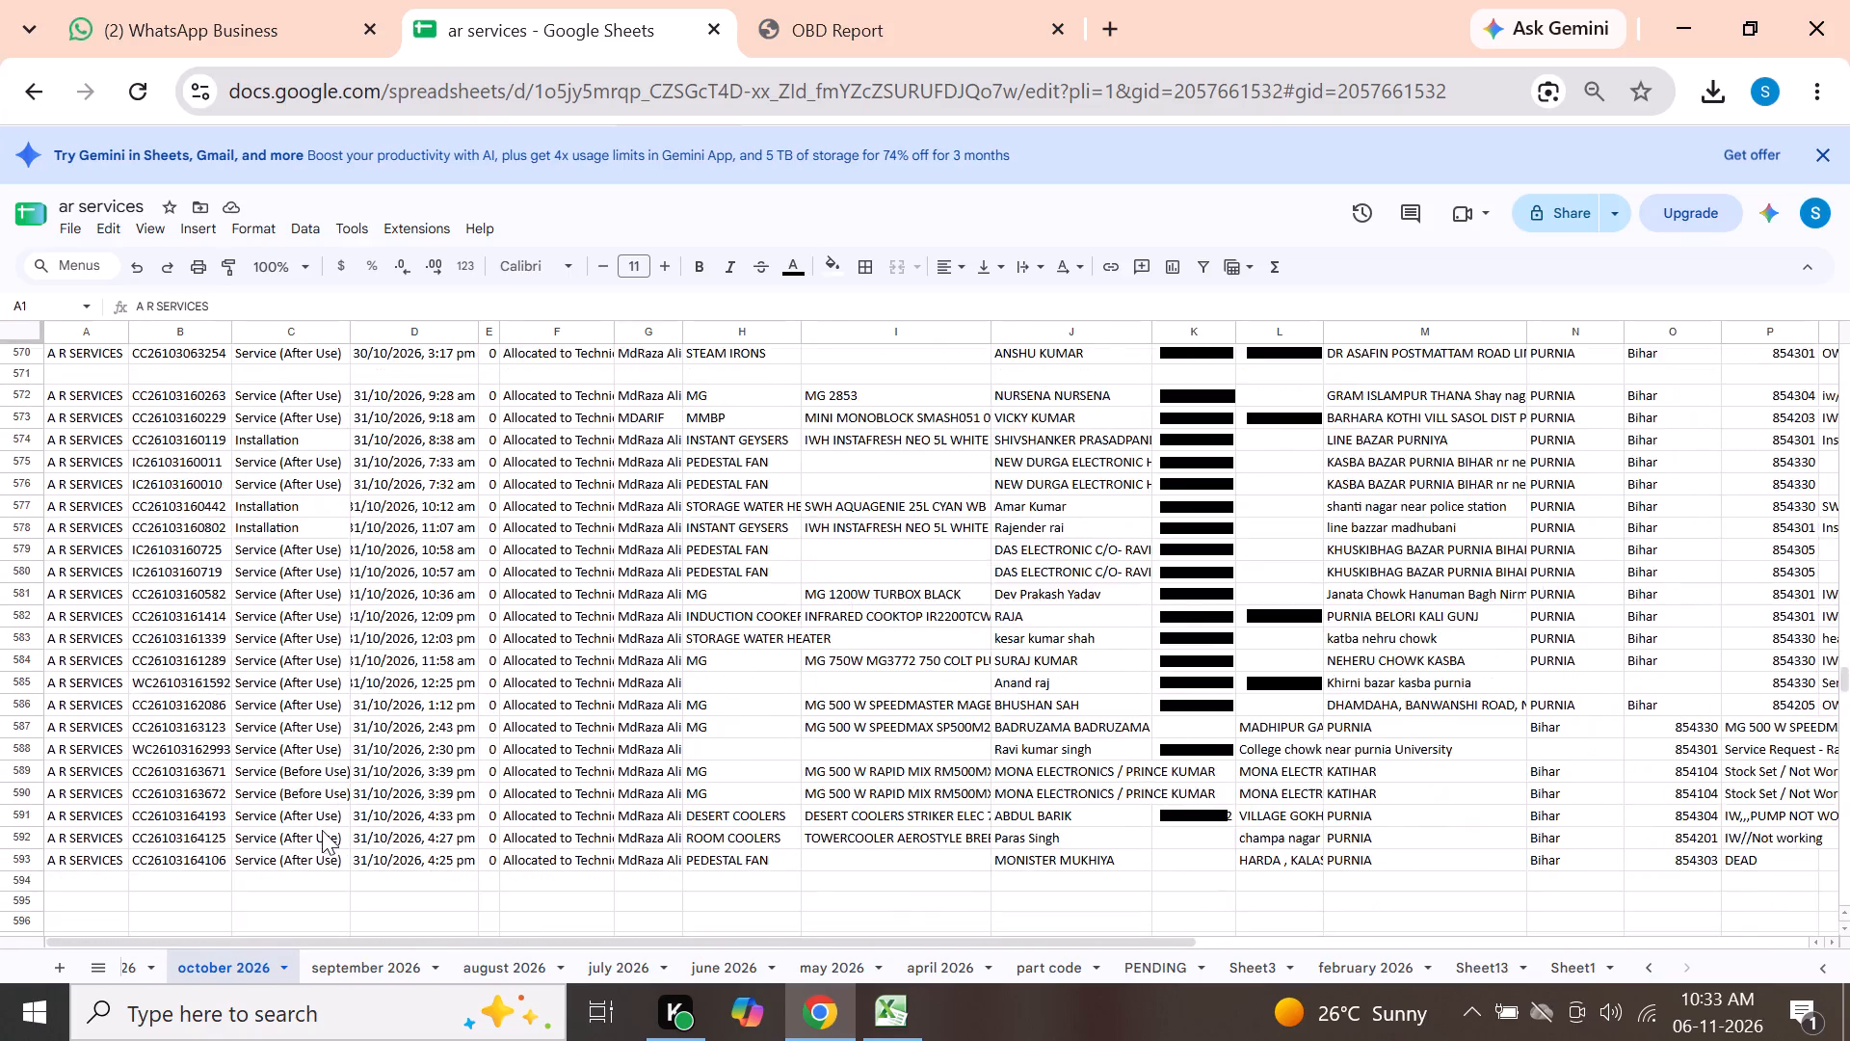
{"action": "scroll", "coordinate": [322, 830], "scroll_direction": "down", "scroll_amount": 2}
{"action": "scroll", "coordinate": [322, 830], "scroll_direction": "up", "scroll_amount": 4}
{"action": "left_click", "coordinate": [82, 756]}
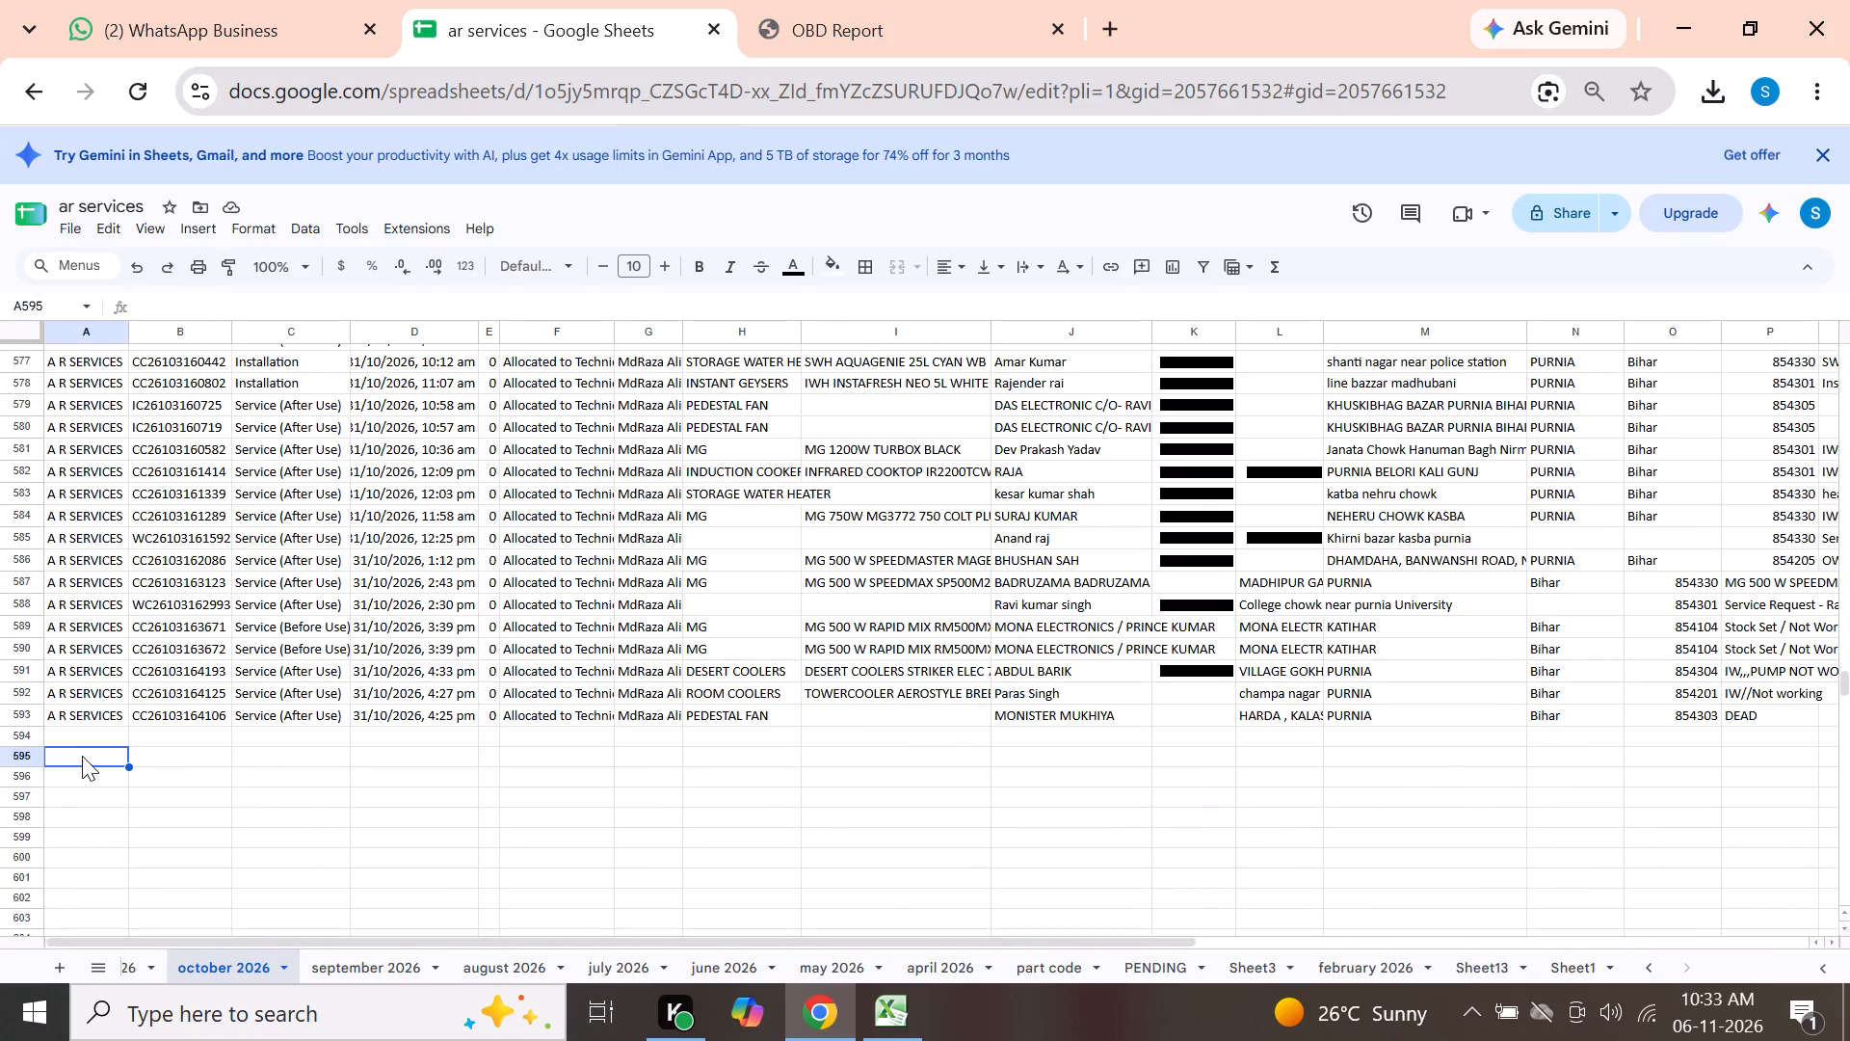
{"action": "key", "text": "ctrl+v"}
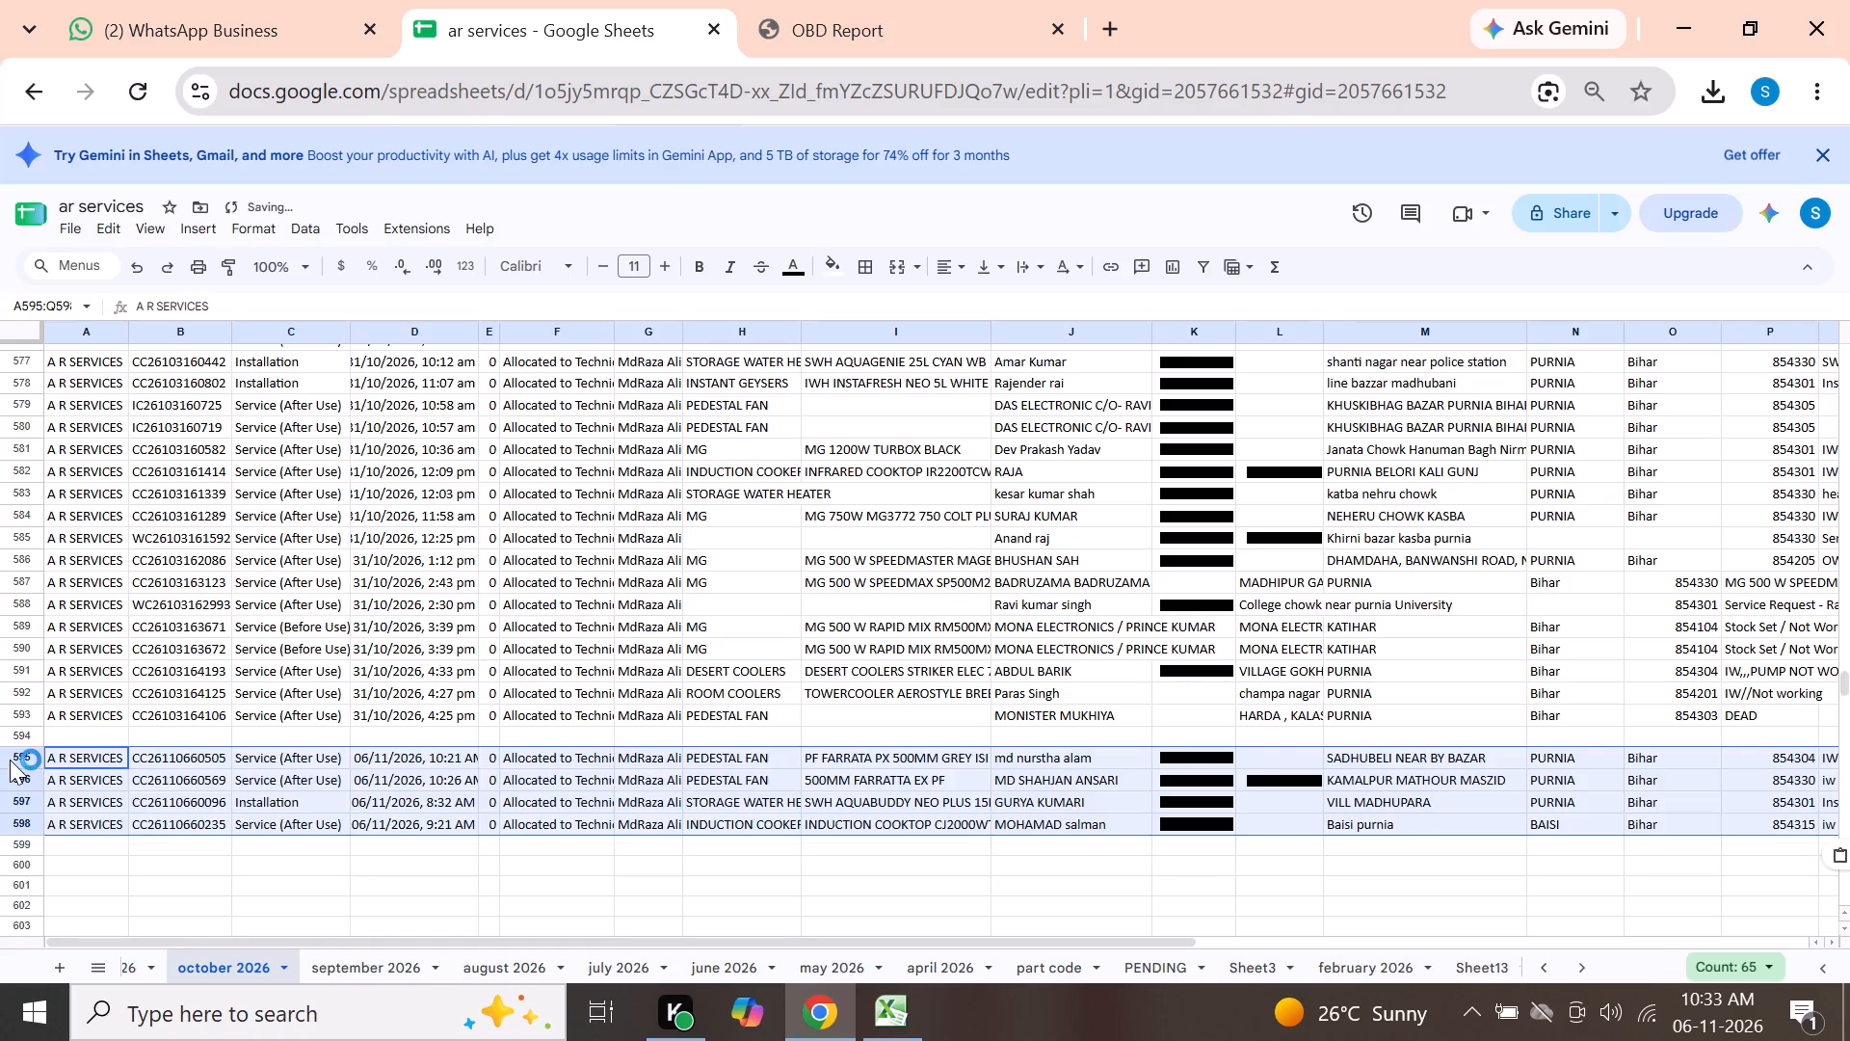
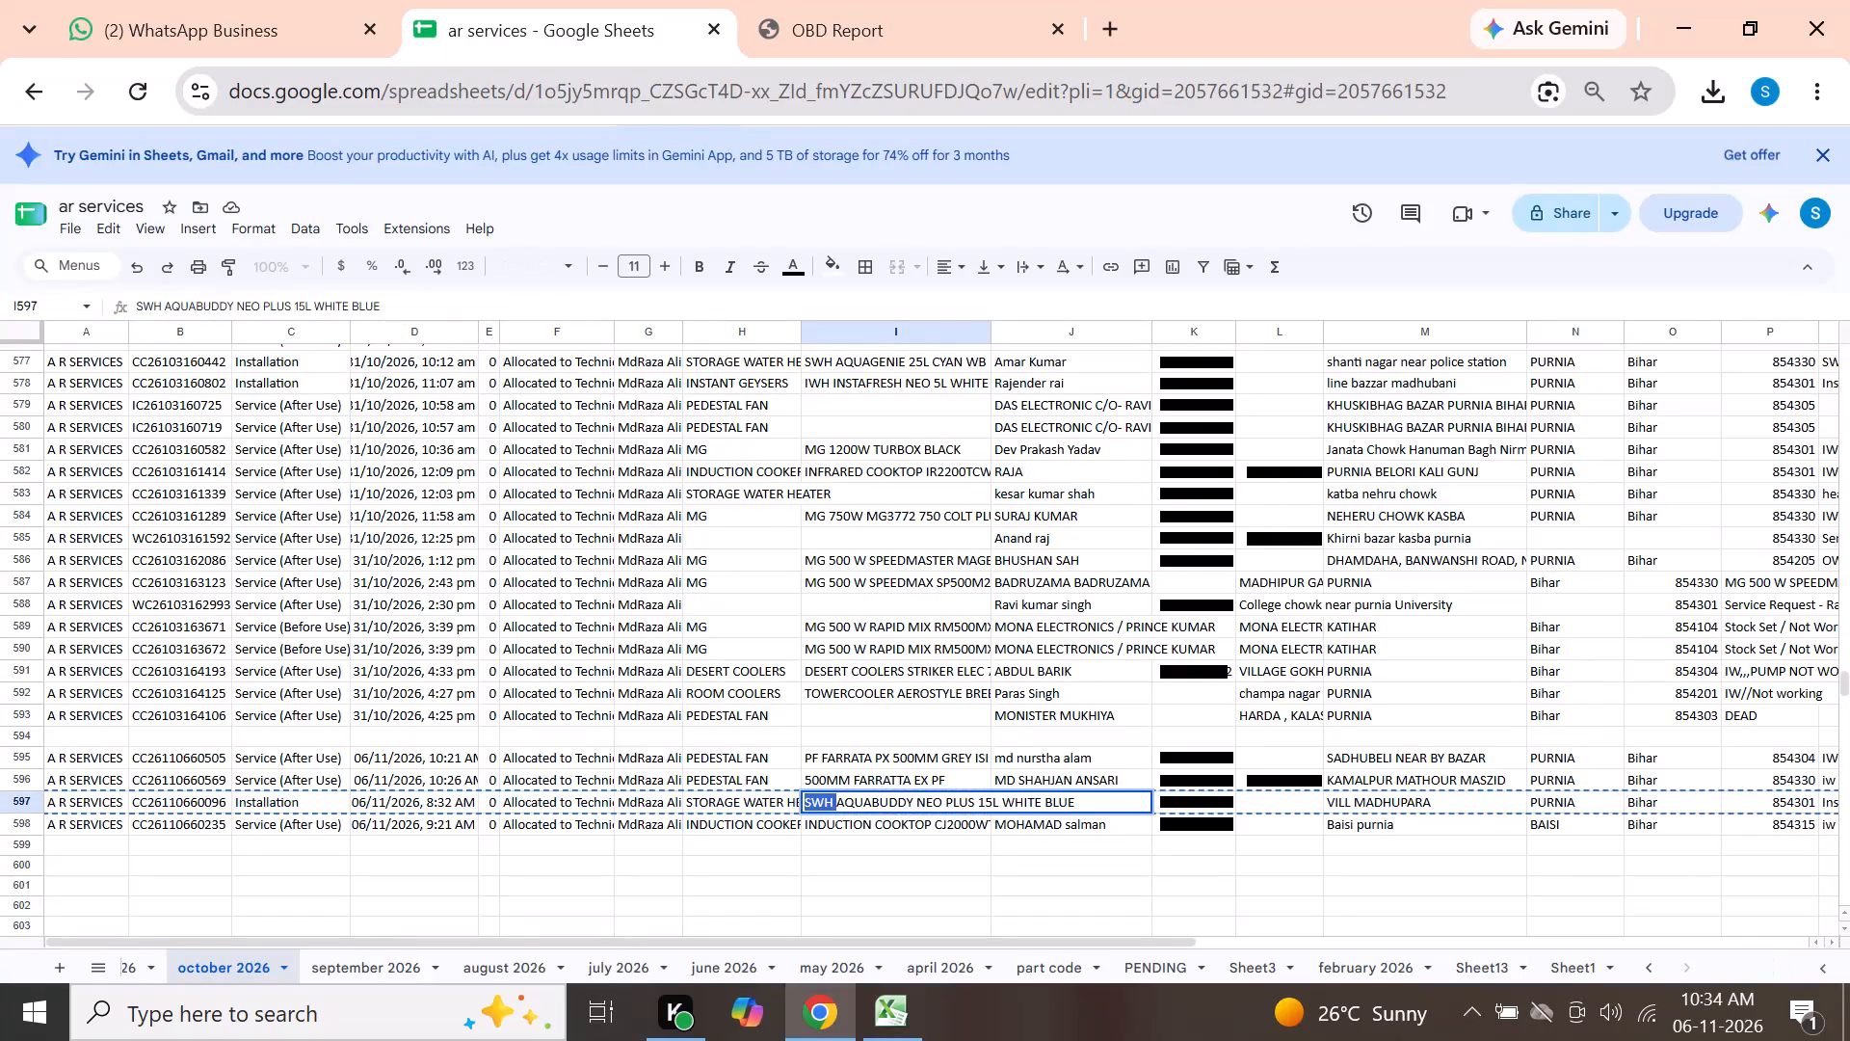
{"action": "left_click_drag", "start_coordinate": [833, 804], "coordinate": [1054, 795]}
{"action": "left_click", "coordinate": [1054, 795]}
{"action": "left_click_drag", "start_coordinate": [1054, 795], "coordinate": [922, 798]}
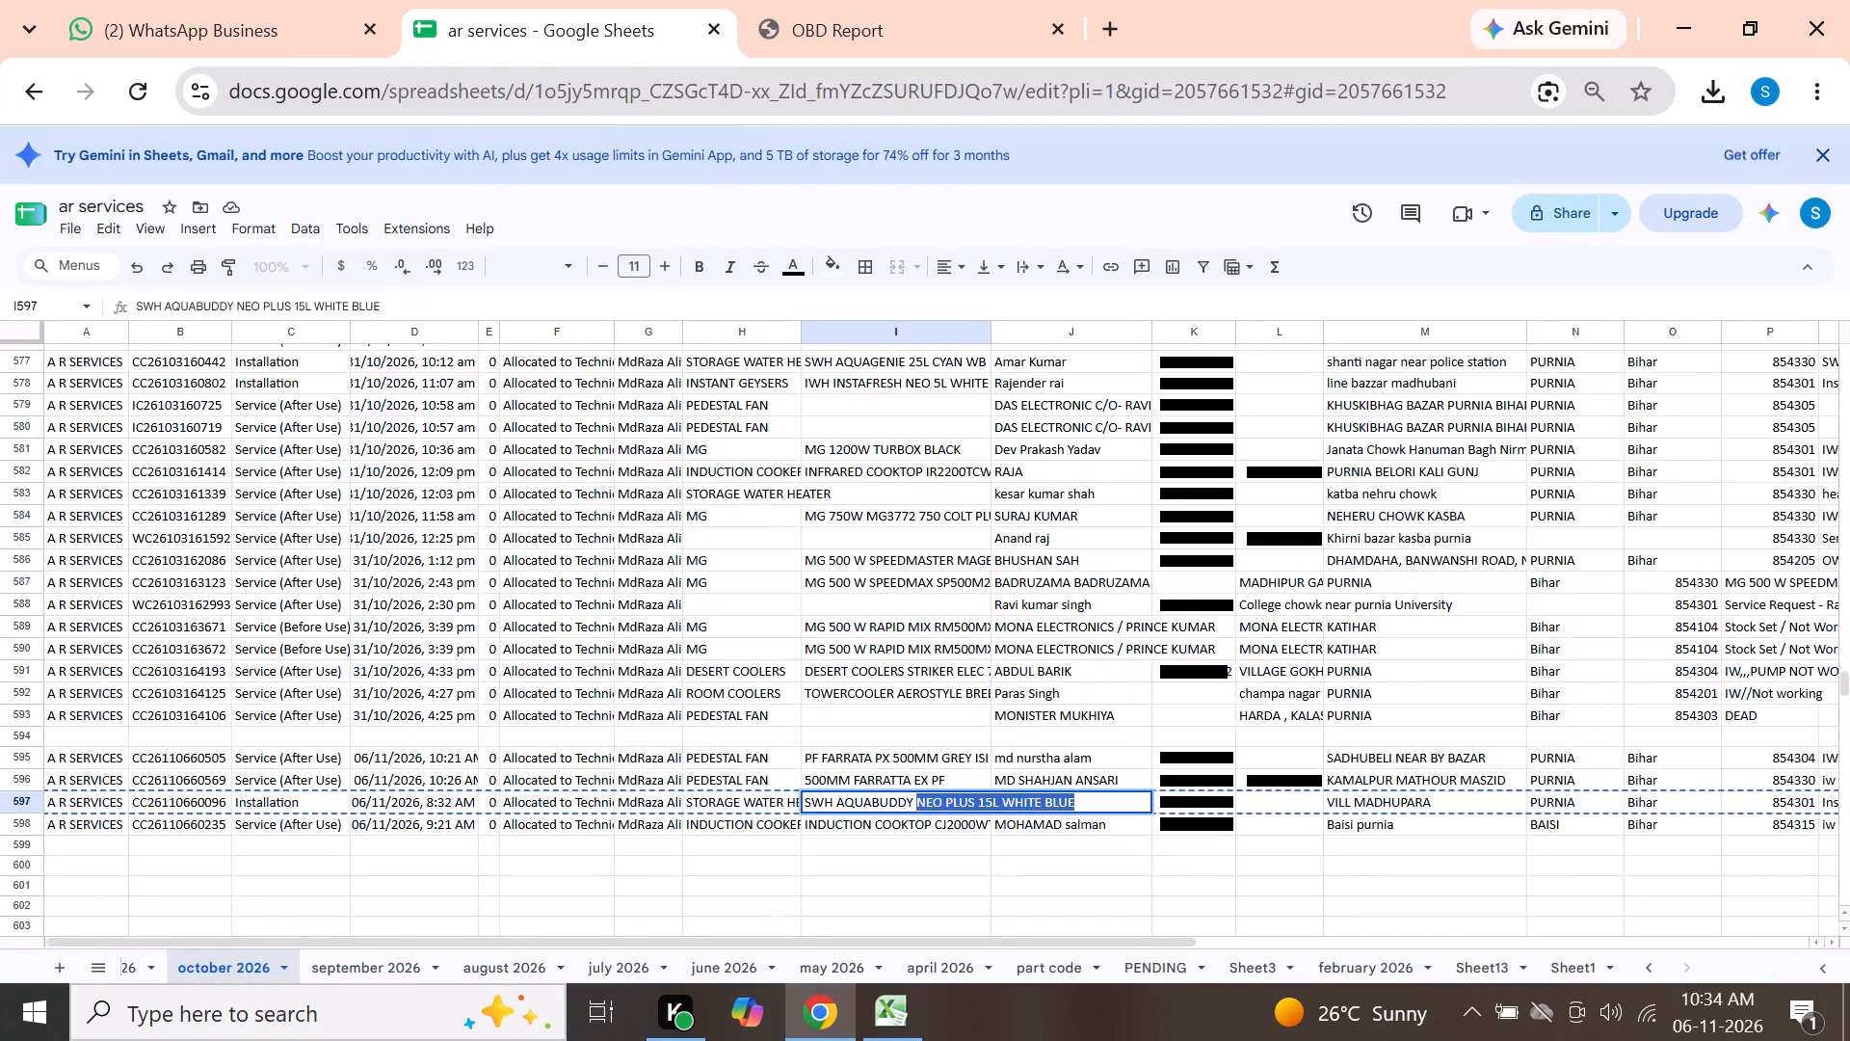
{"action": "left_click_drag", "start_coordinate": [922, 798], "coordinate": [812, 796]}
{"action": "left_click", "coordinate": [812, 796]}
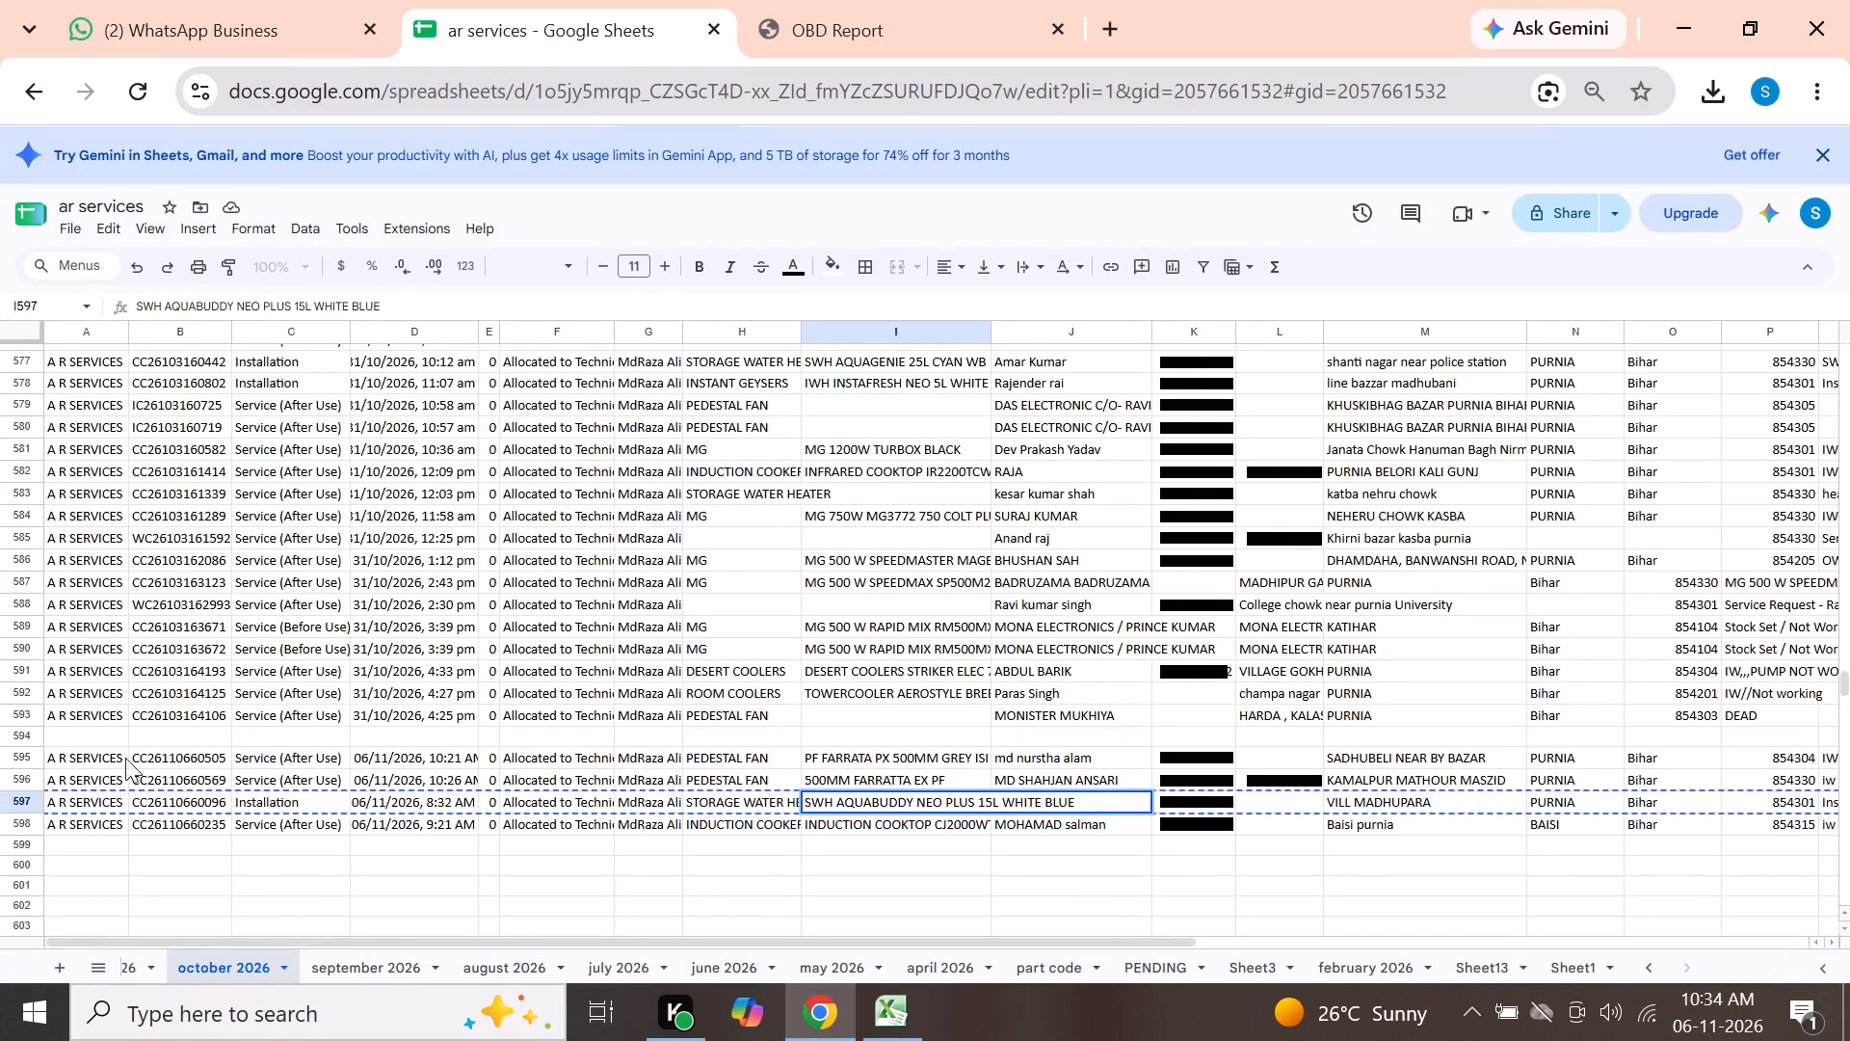
{"action": "left_click", "coordinate": [16, 799]}
{"action": "right_click", "coordinate": [17, 798]}
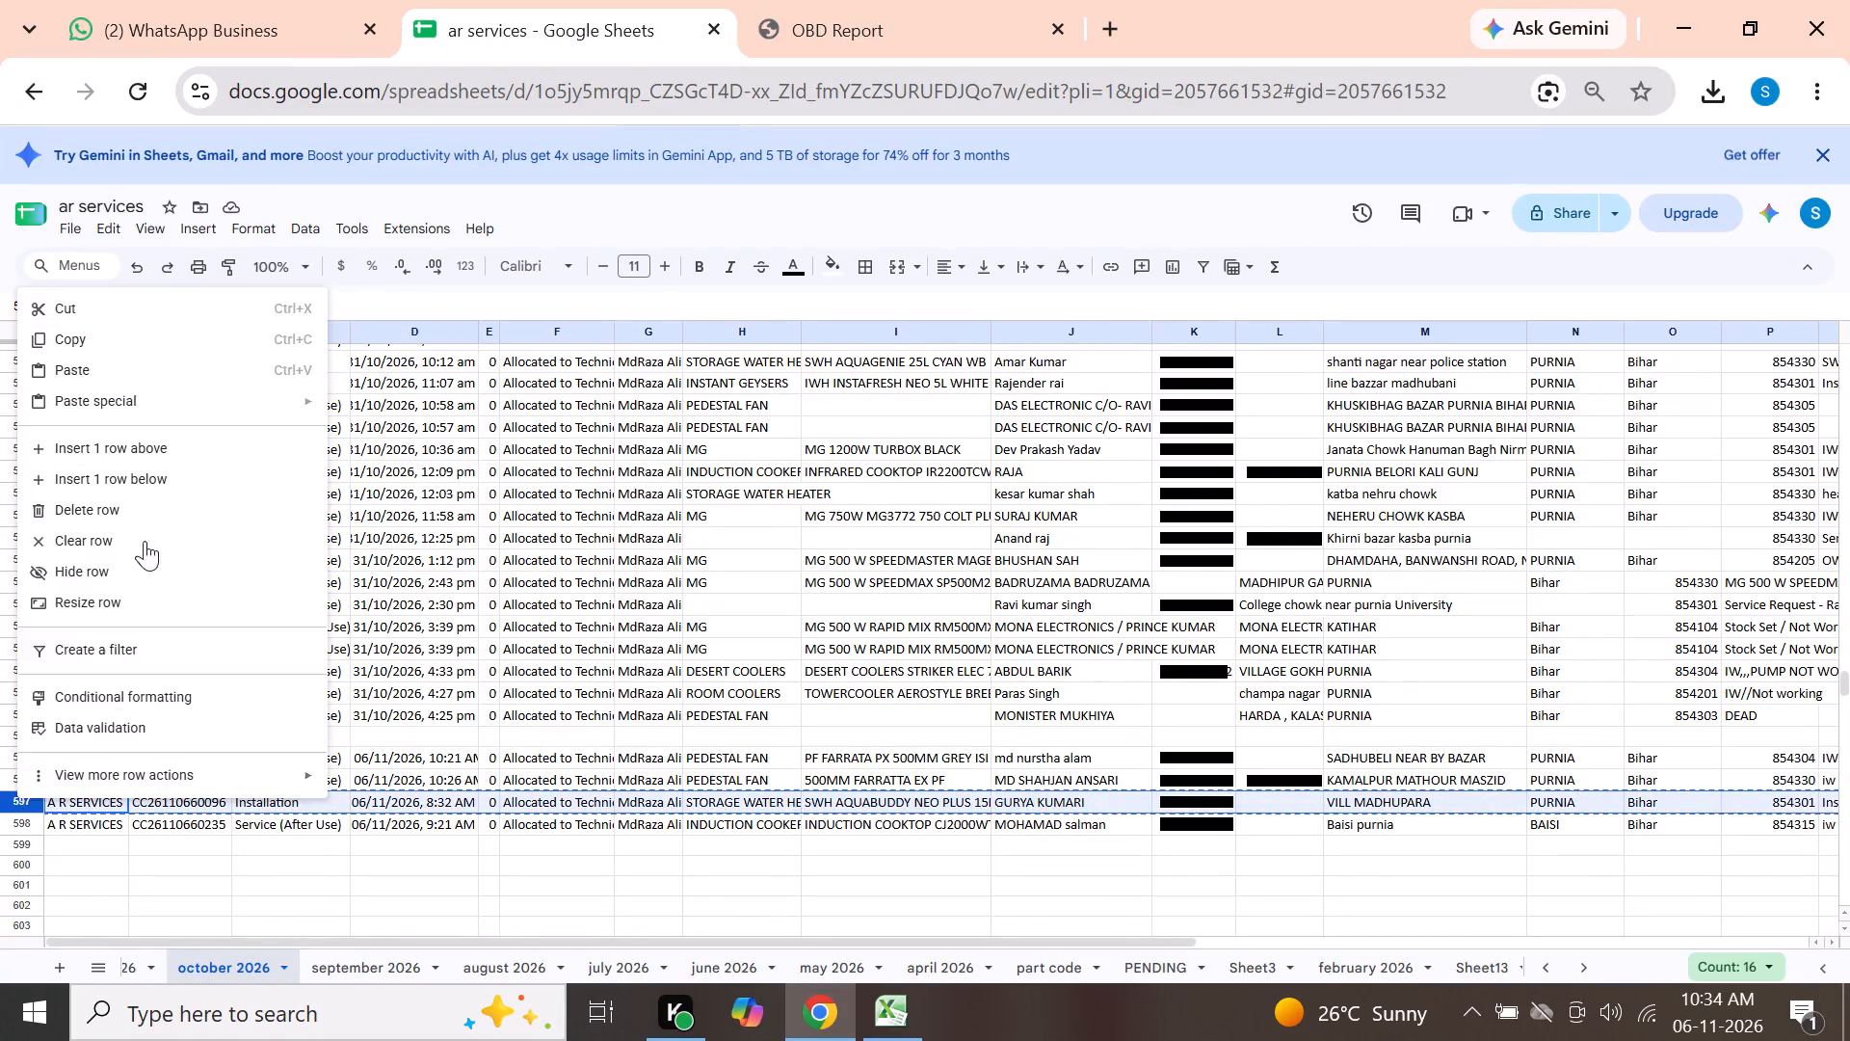
{"action": "left_click", "coordinate": [161, 338]}
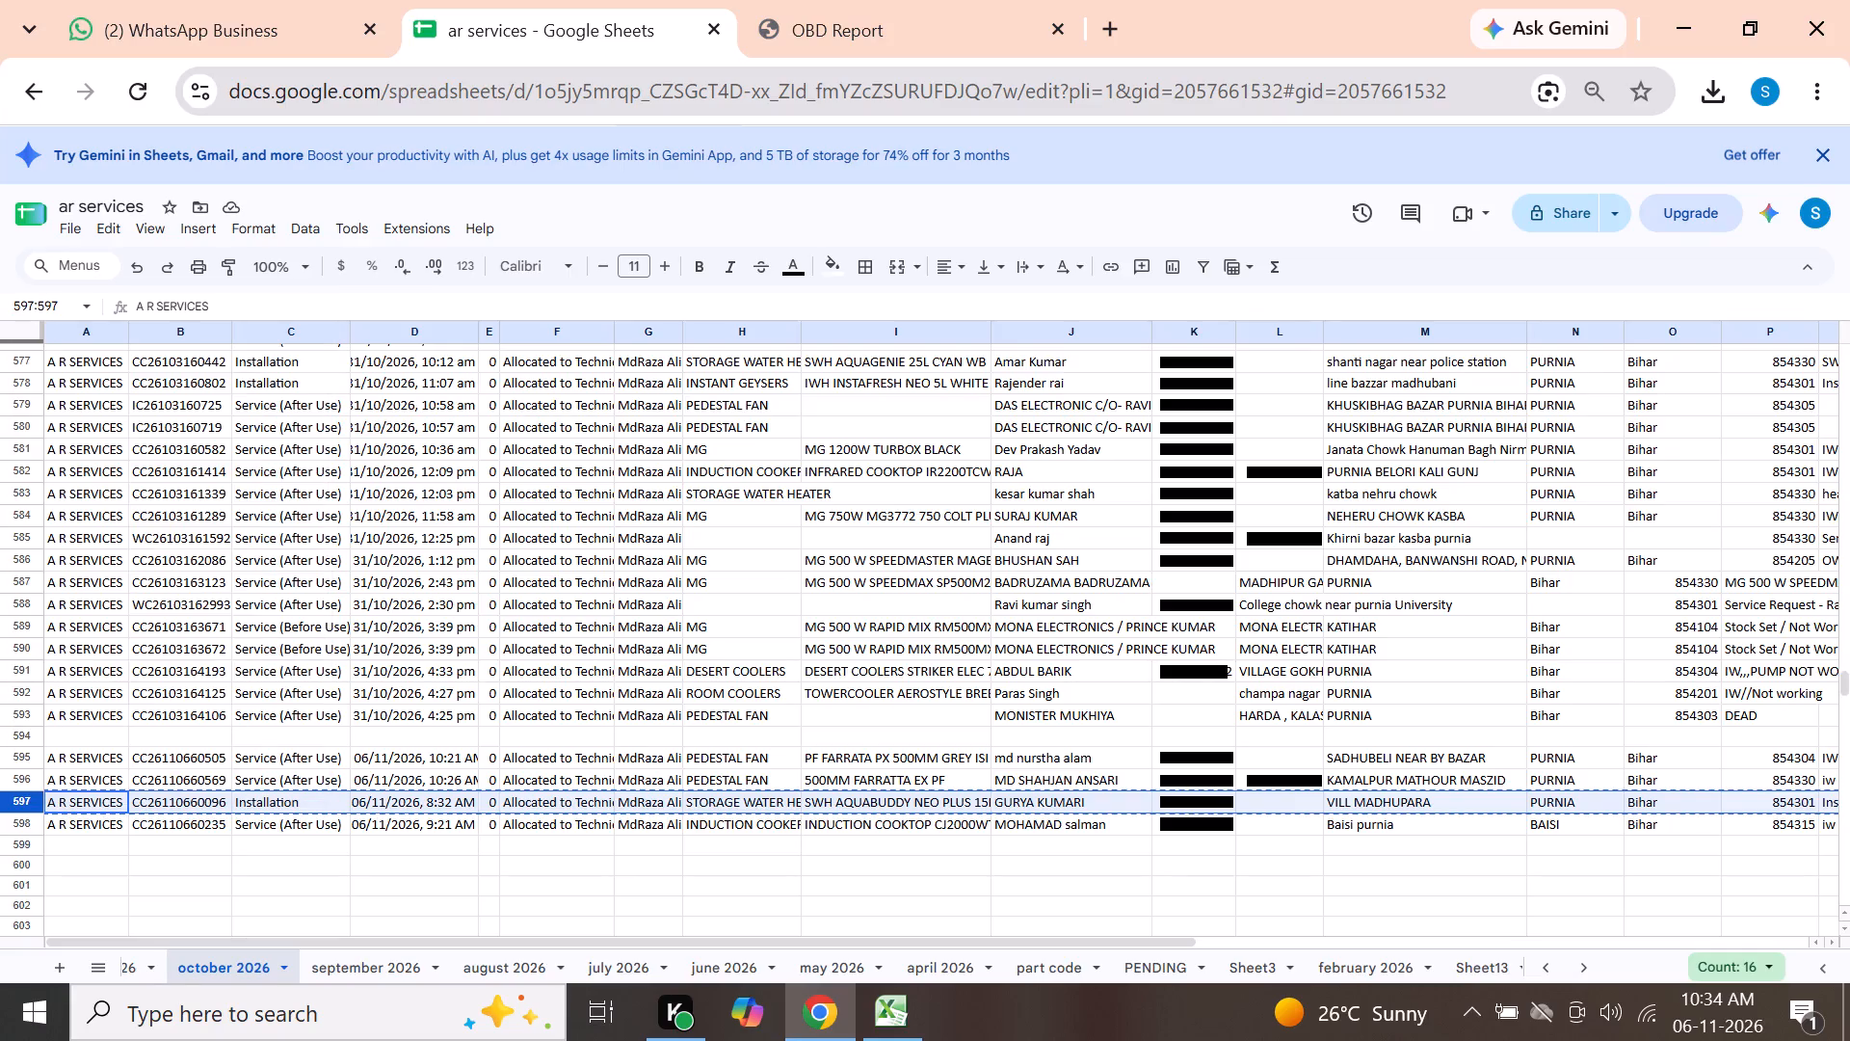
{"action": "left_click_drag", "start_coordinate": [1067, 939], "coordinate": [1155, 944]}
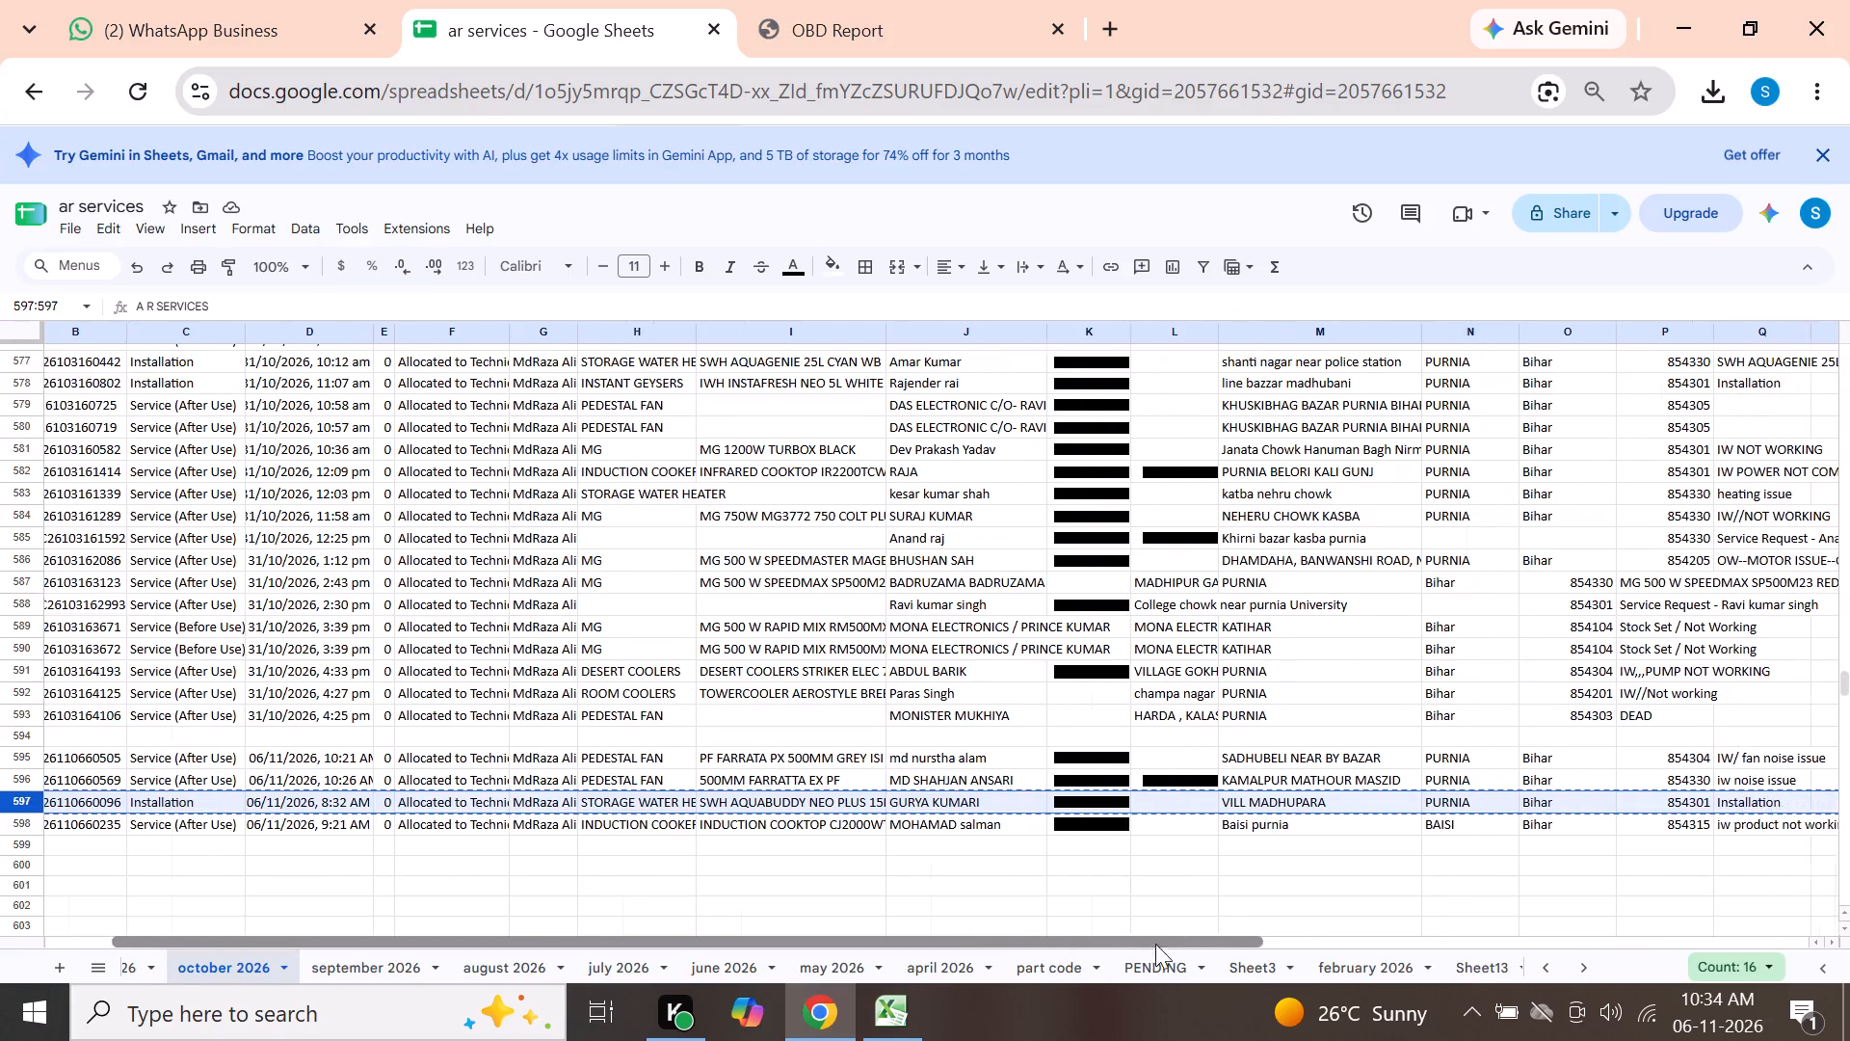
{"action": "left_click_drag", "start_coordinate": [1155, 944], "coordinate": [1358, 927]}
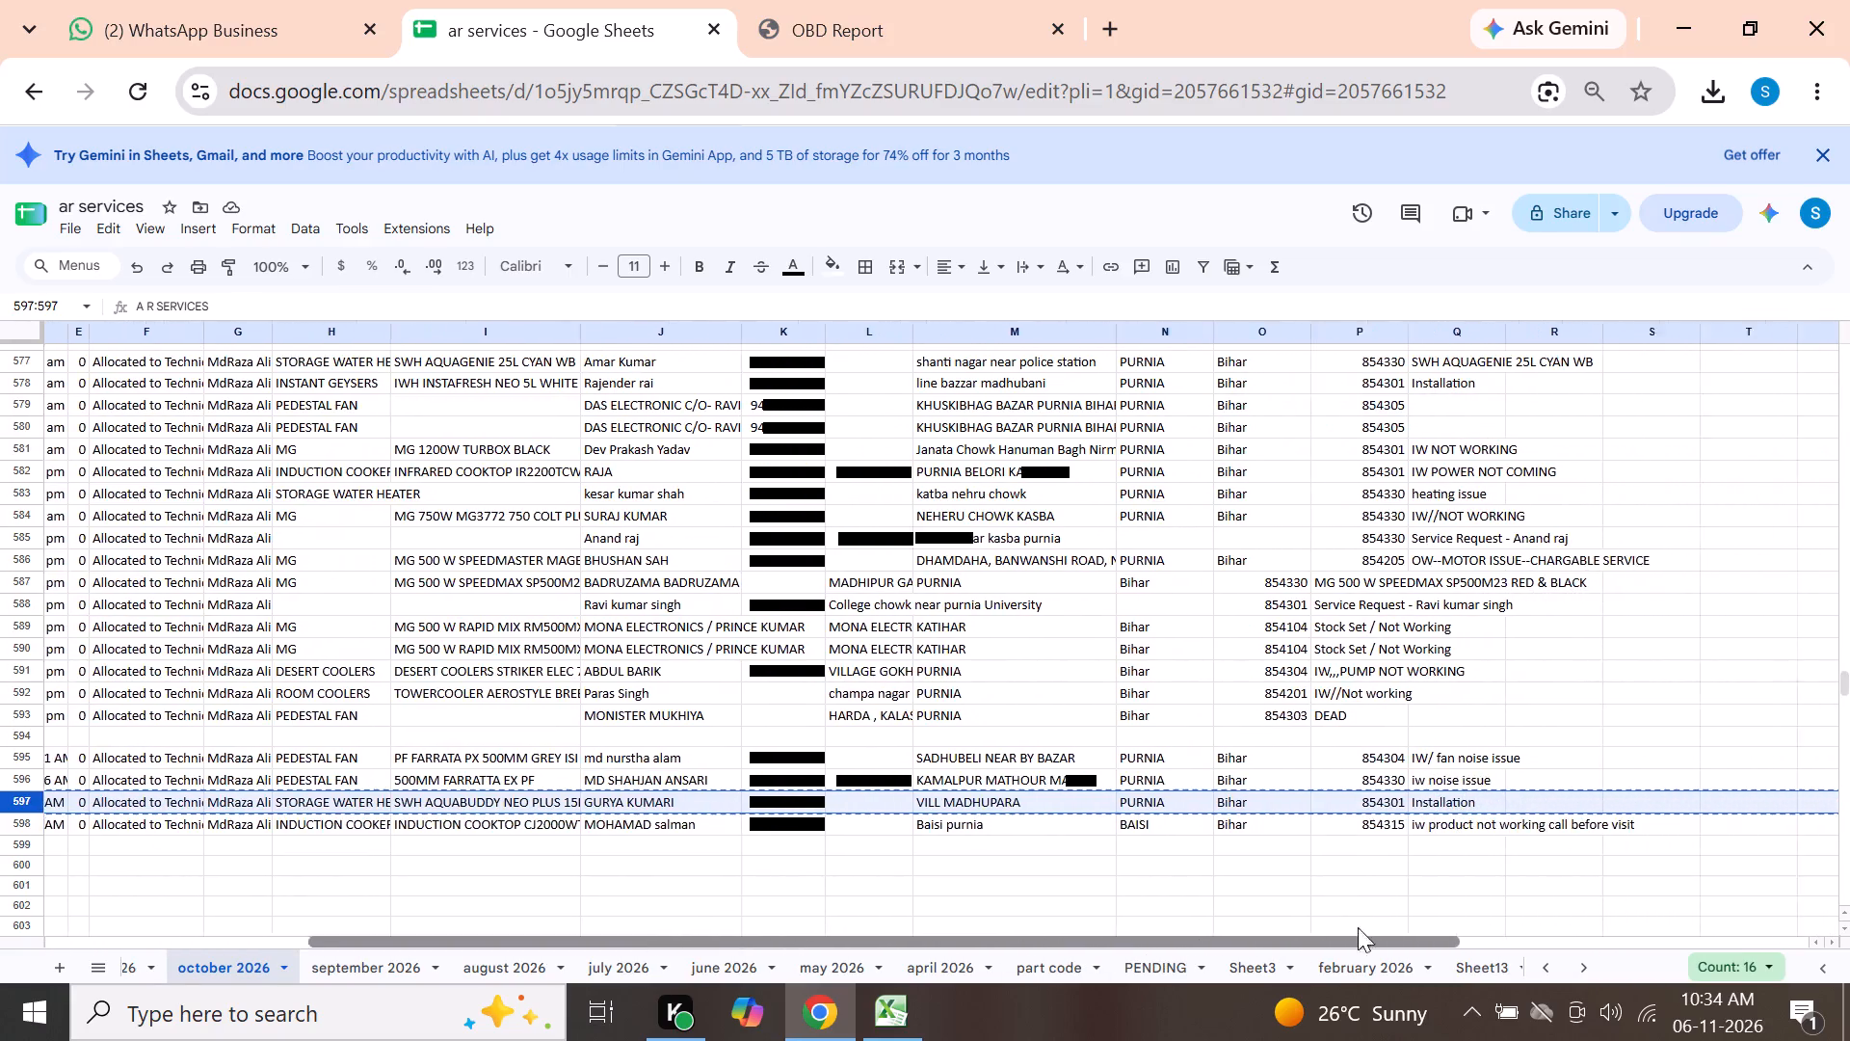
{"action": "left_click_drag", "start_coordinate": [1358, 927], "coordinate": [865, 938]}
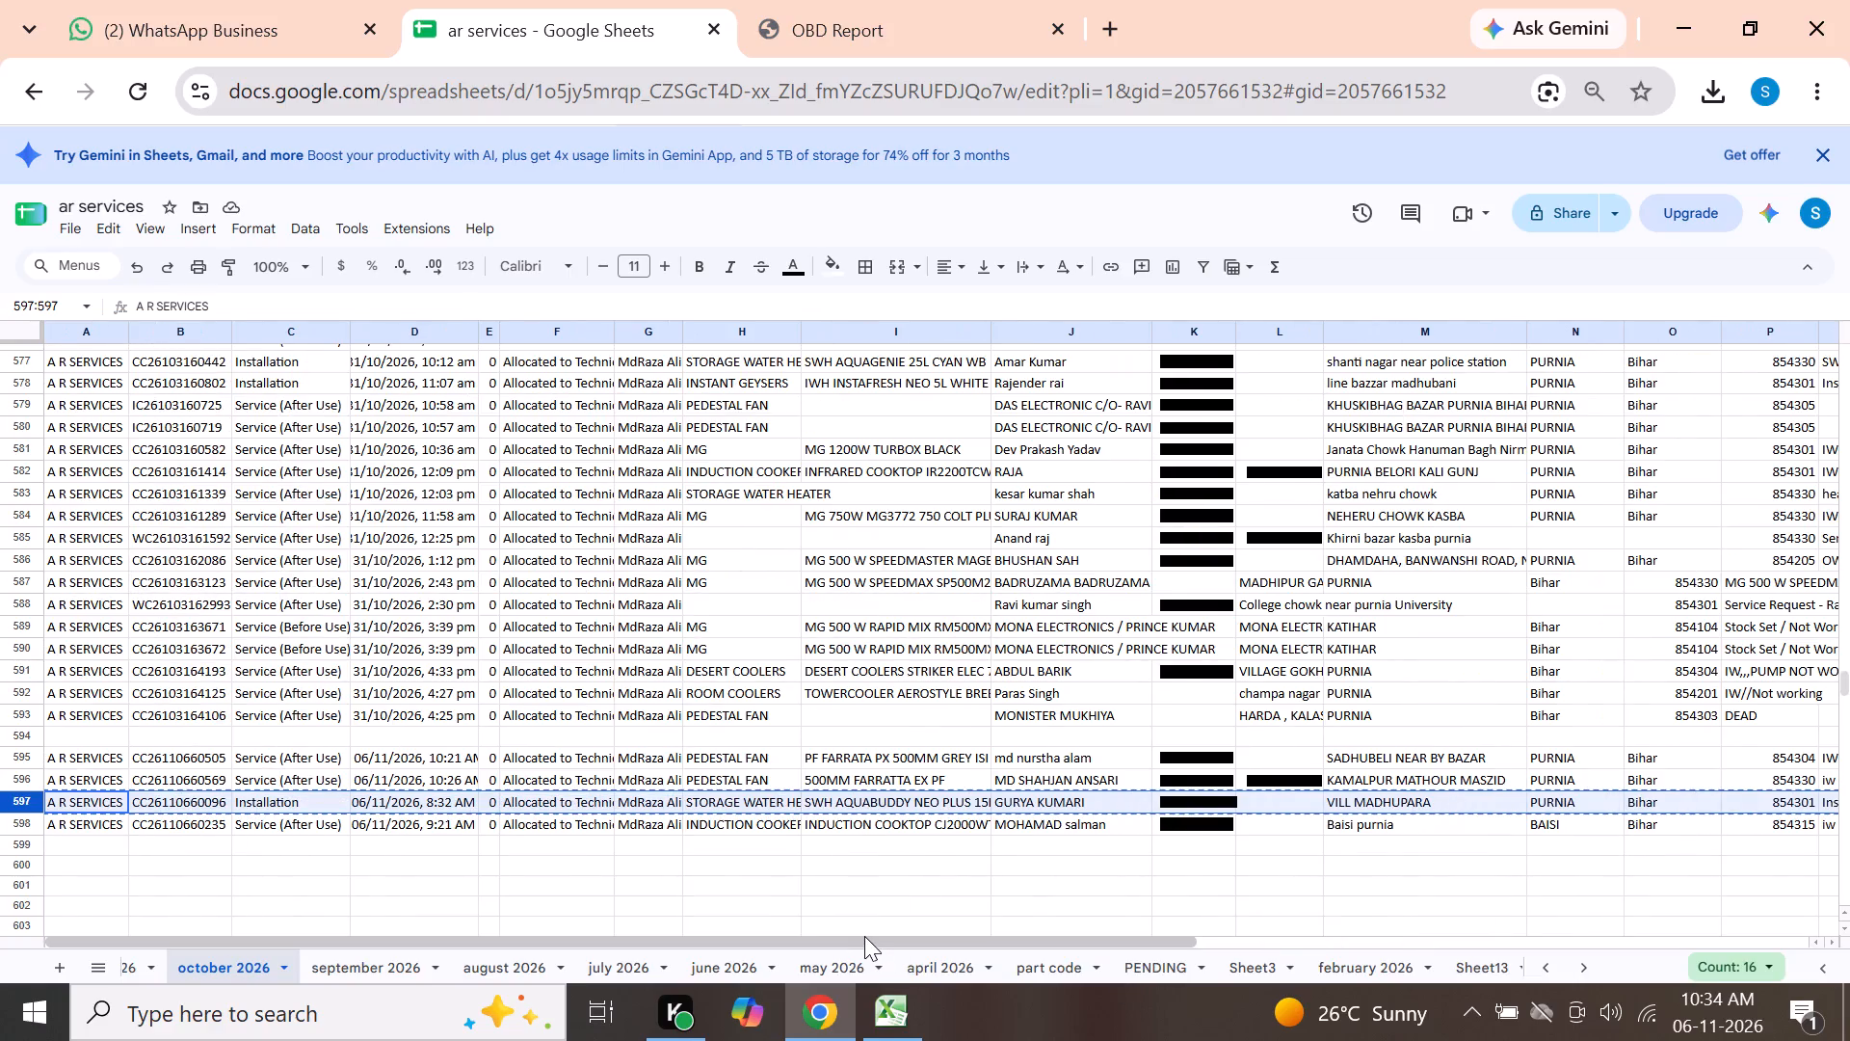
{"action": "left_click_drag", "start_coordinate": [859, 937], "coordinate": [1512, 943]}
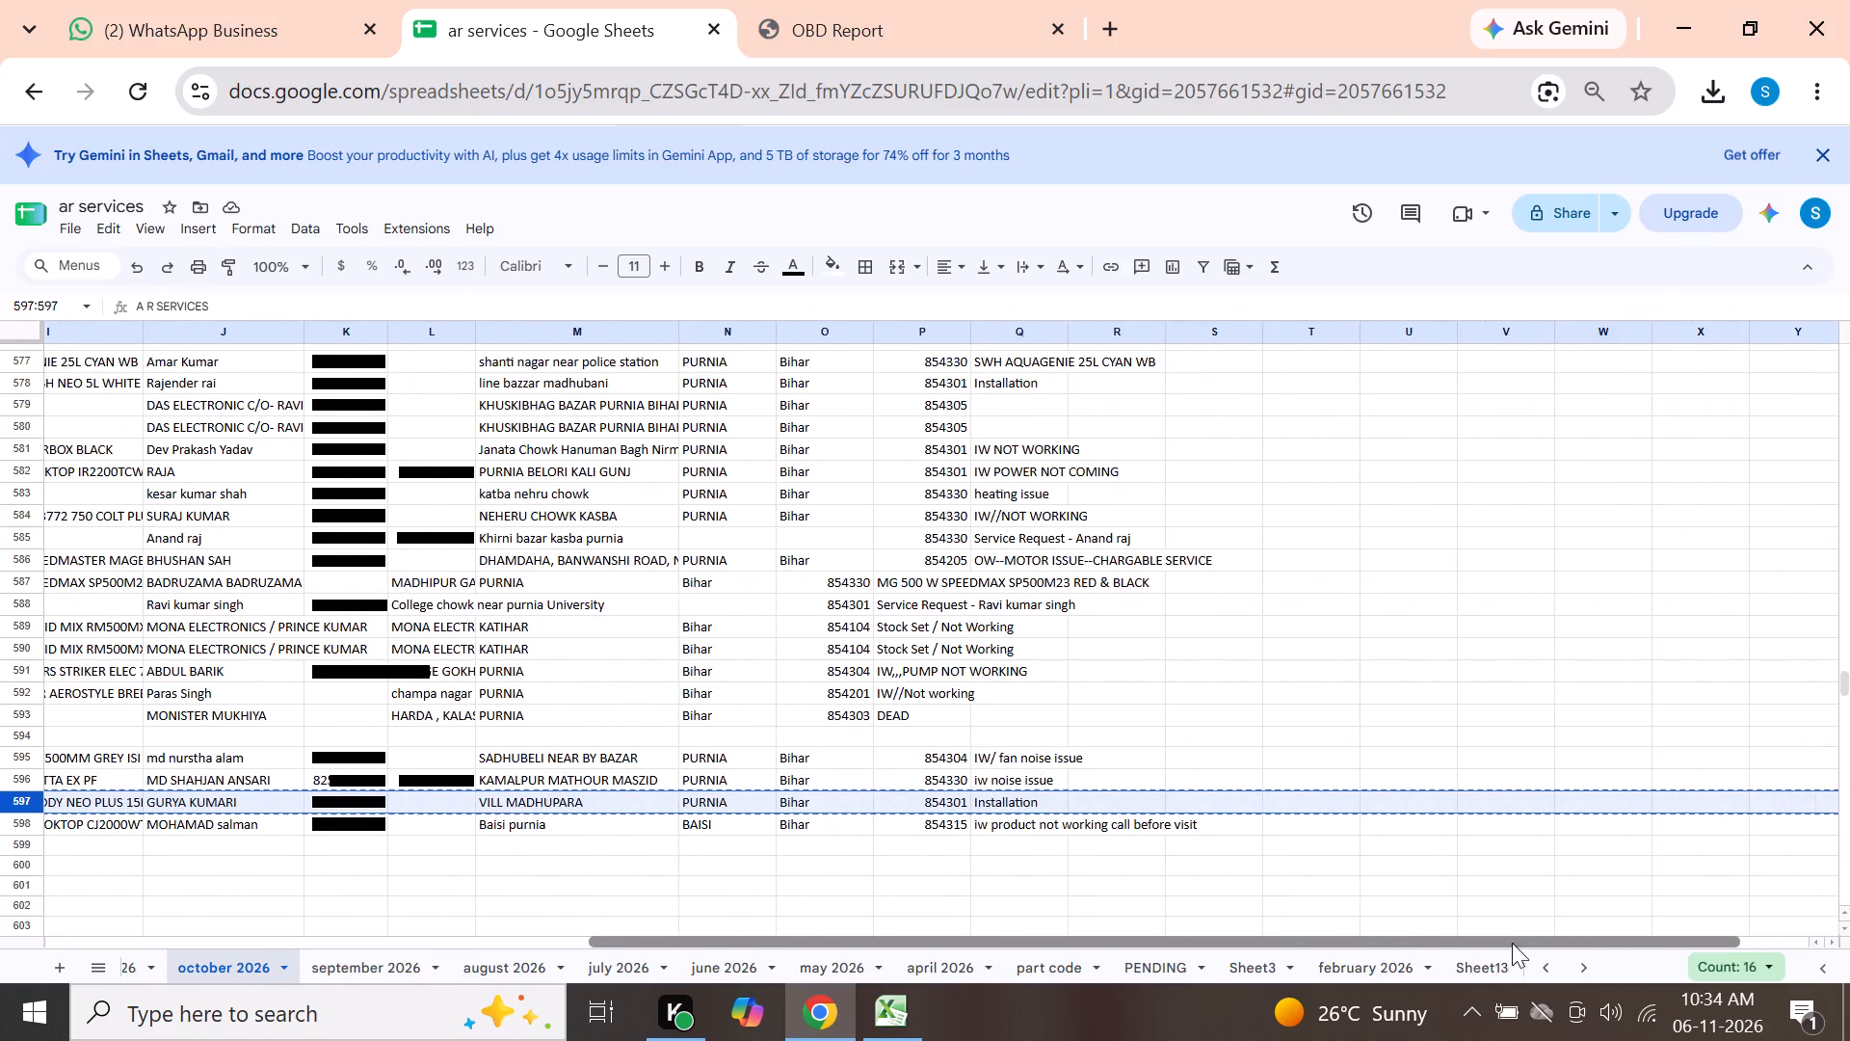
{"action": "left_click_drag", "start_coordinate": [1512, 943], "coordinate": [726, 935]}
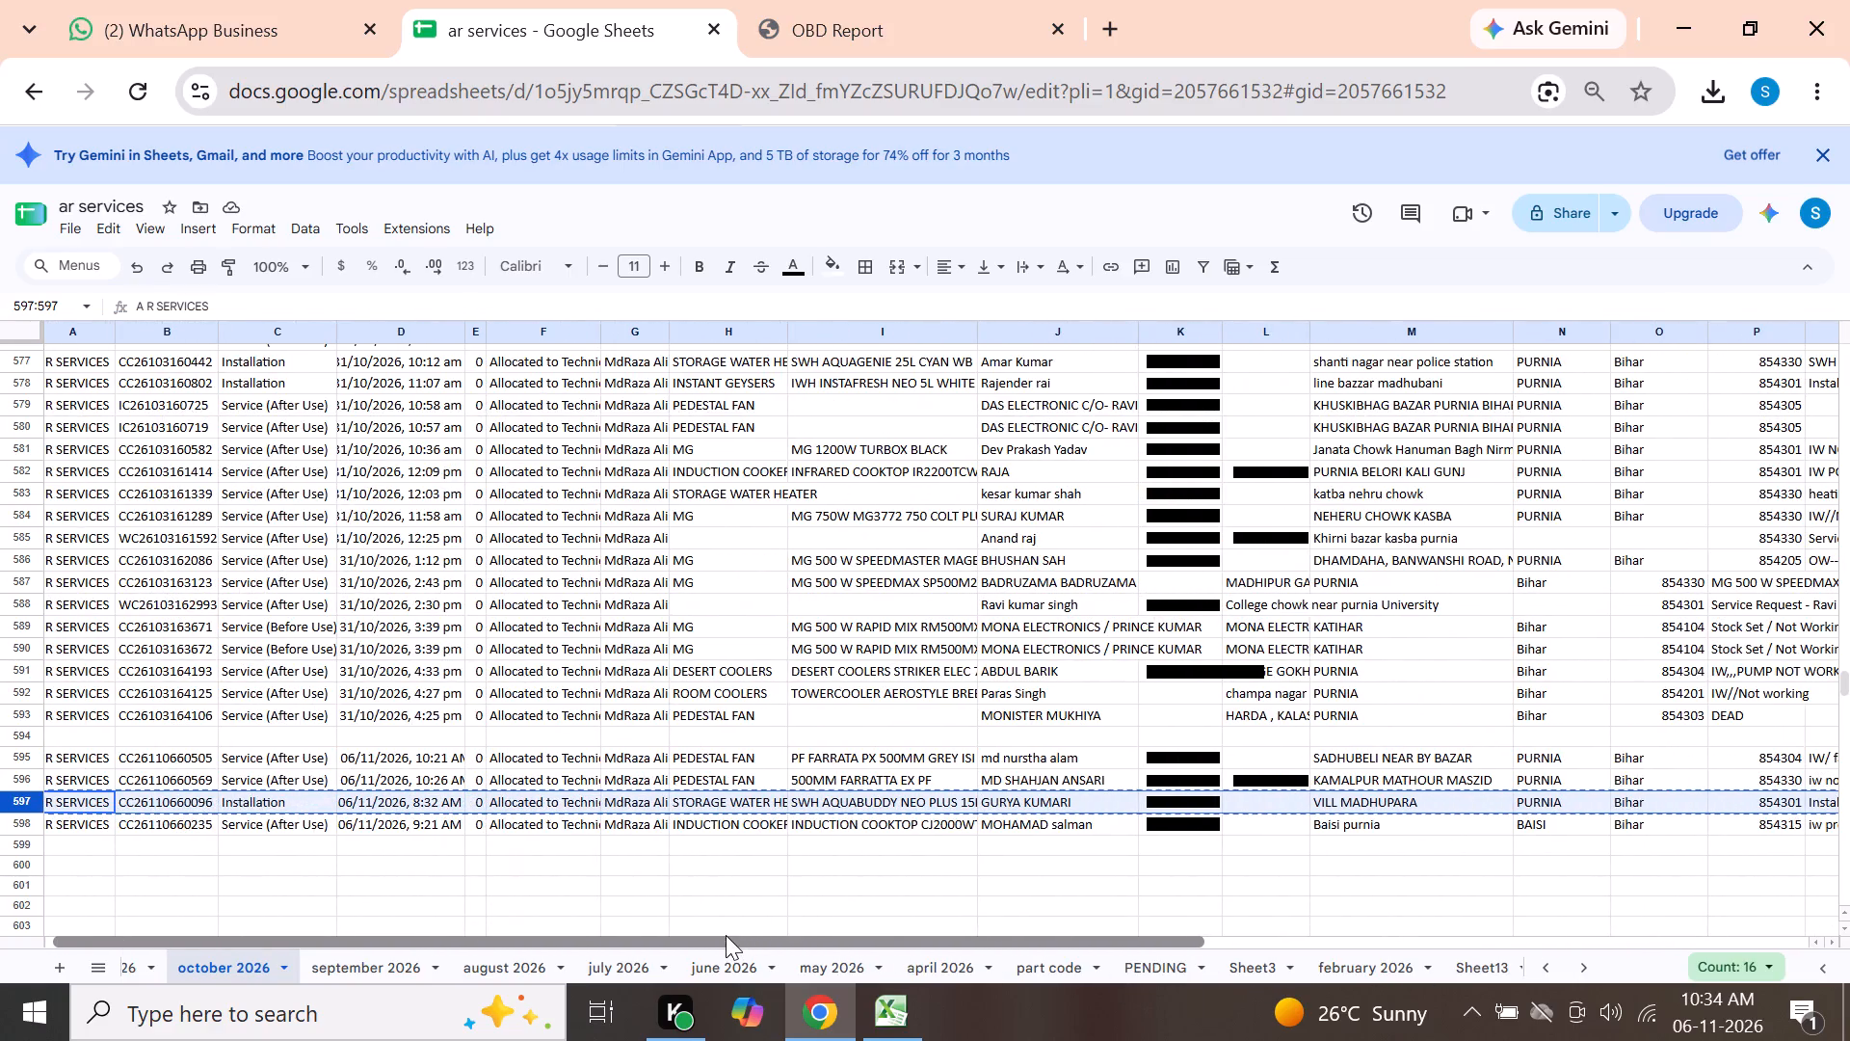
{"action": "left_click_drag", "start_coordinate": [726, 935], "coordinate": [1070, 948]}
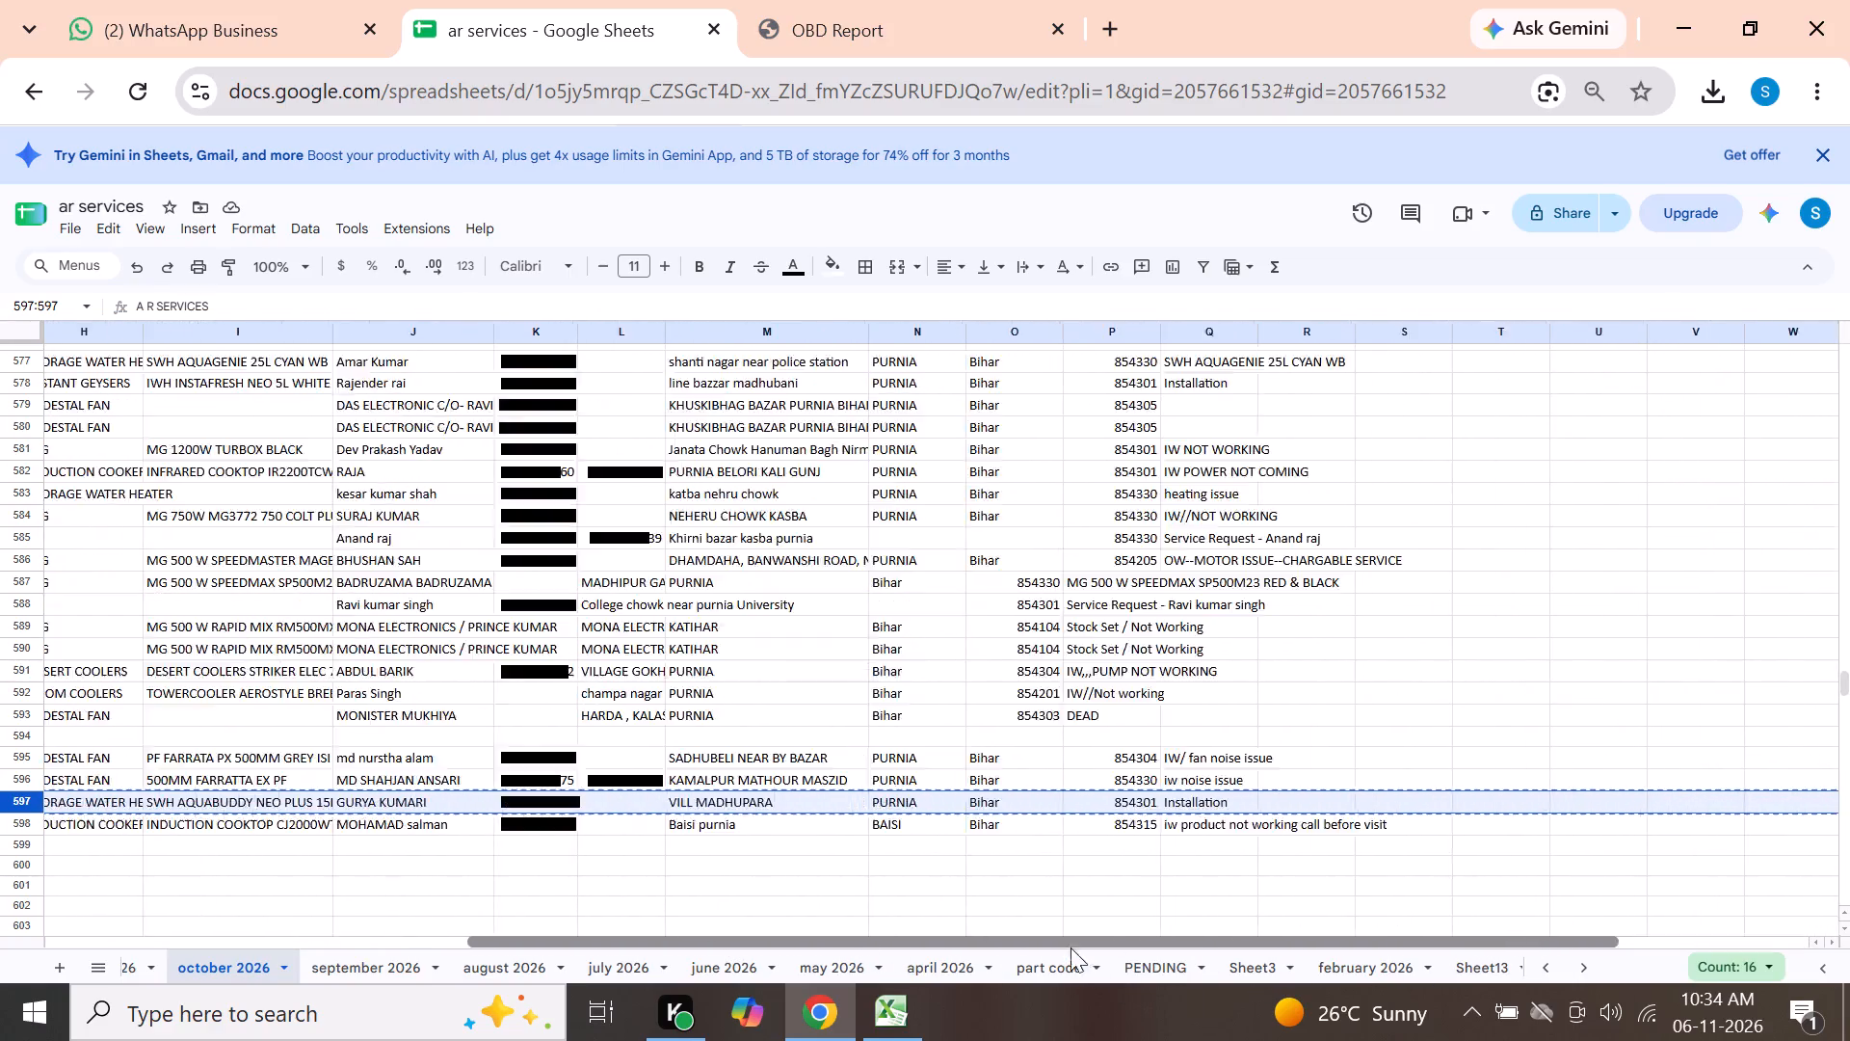
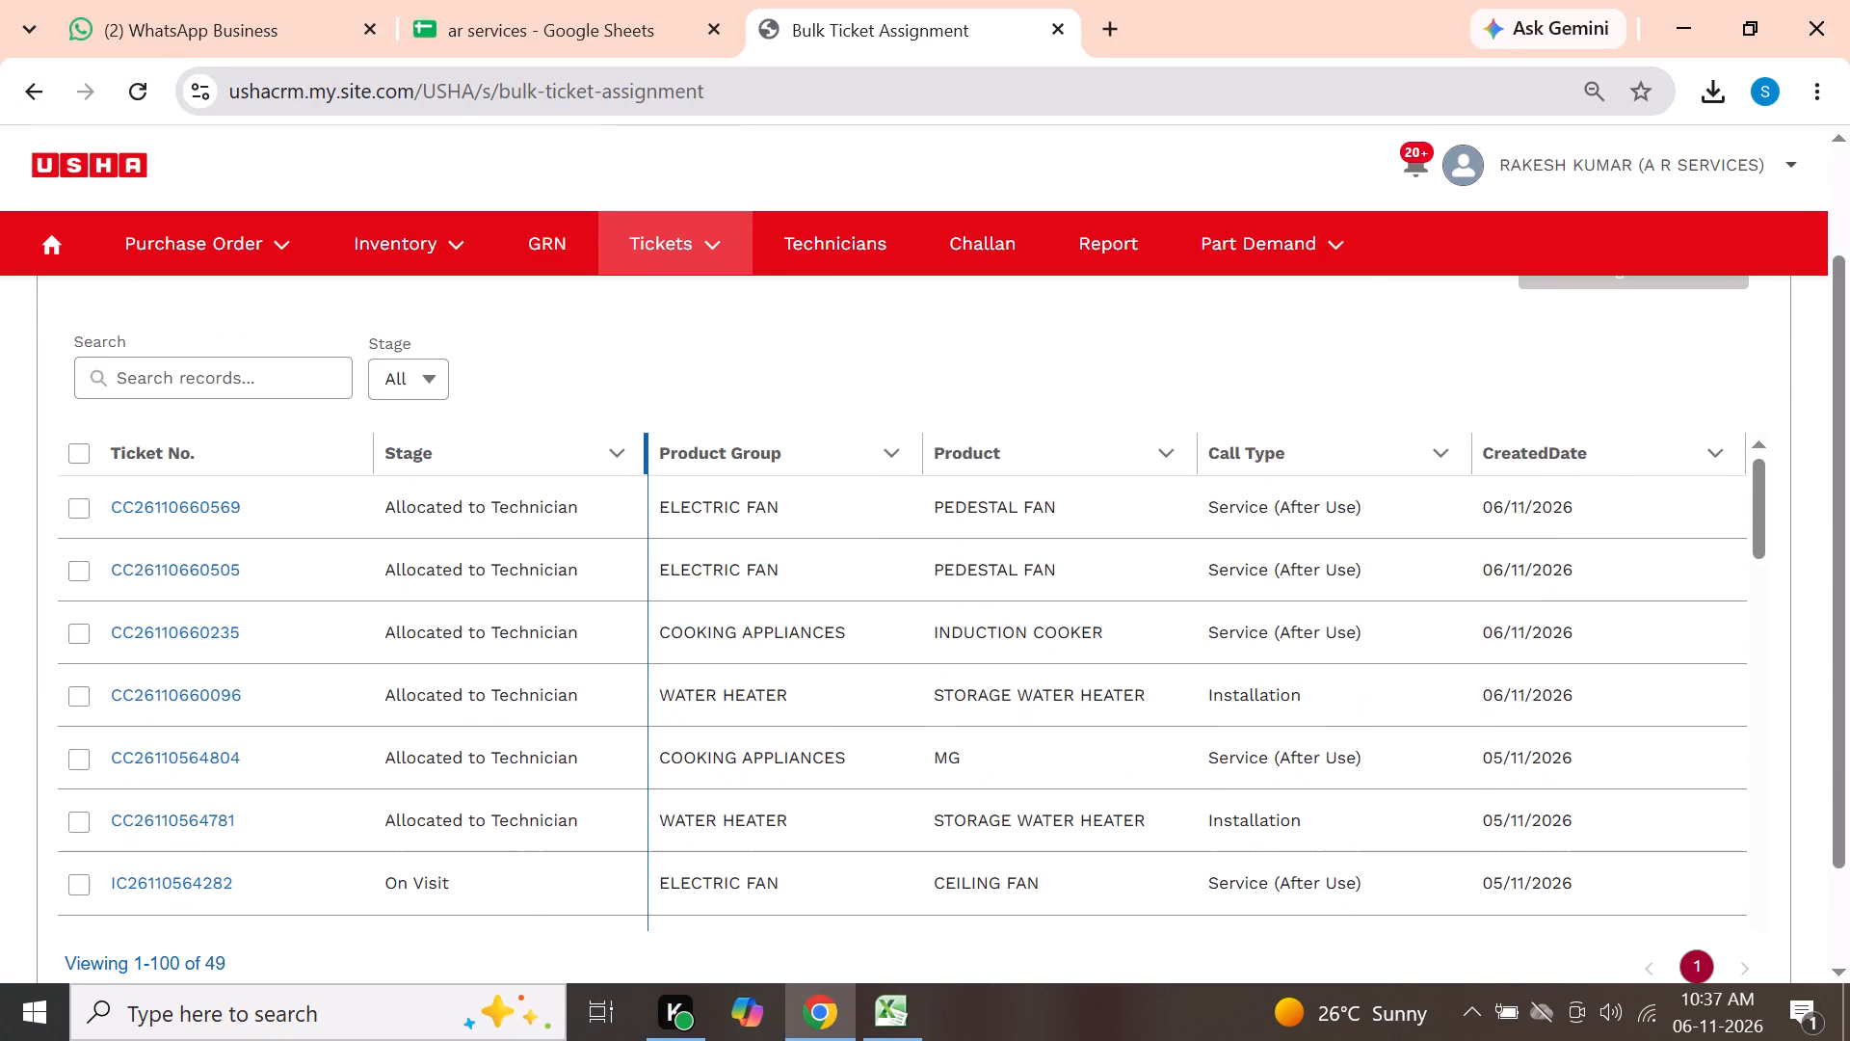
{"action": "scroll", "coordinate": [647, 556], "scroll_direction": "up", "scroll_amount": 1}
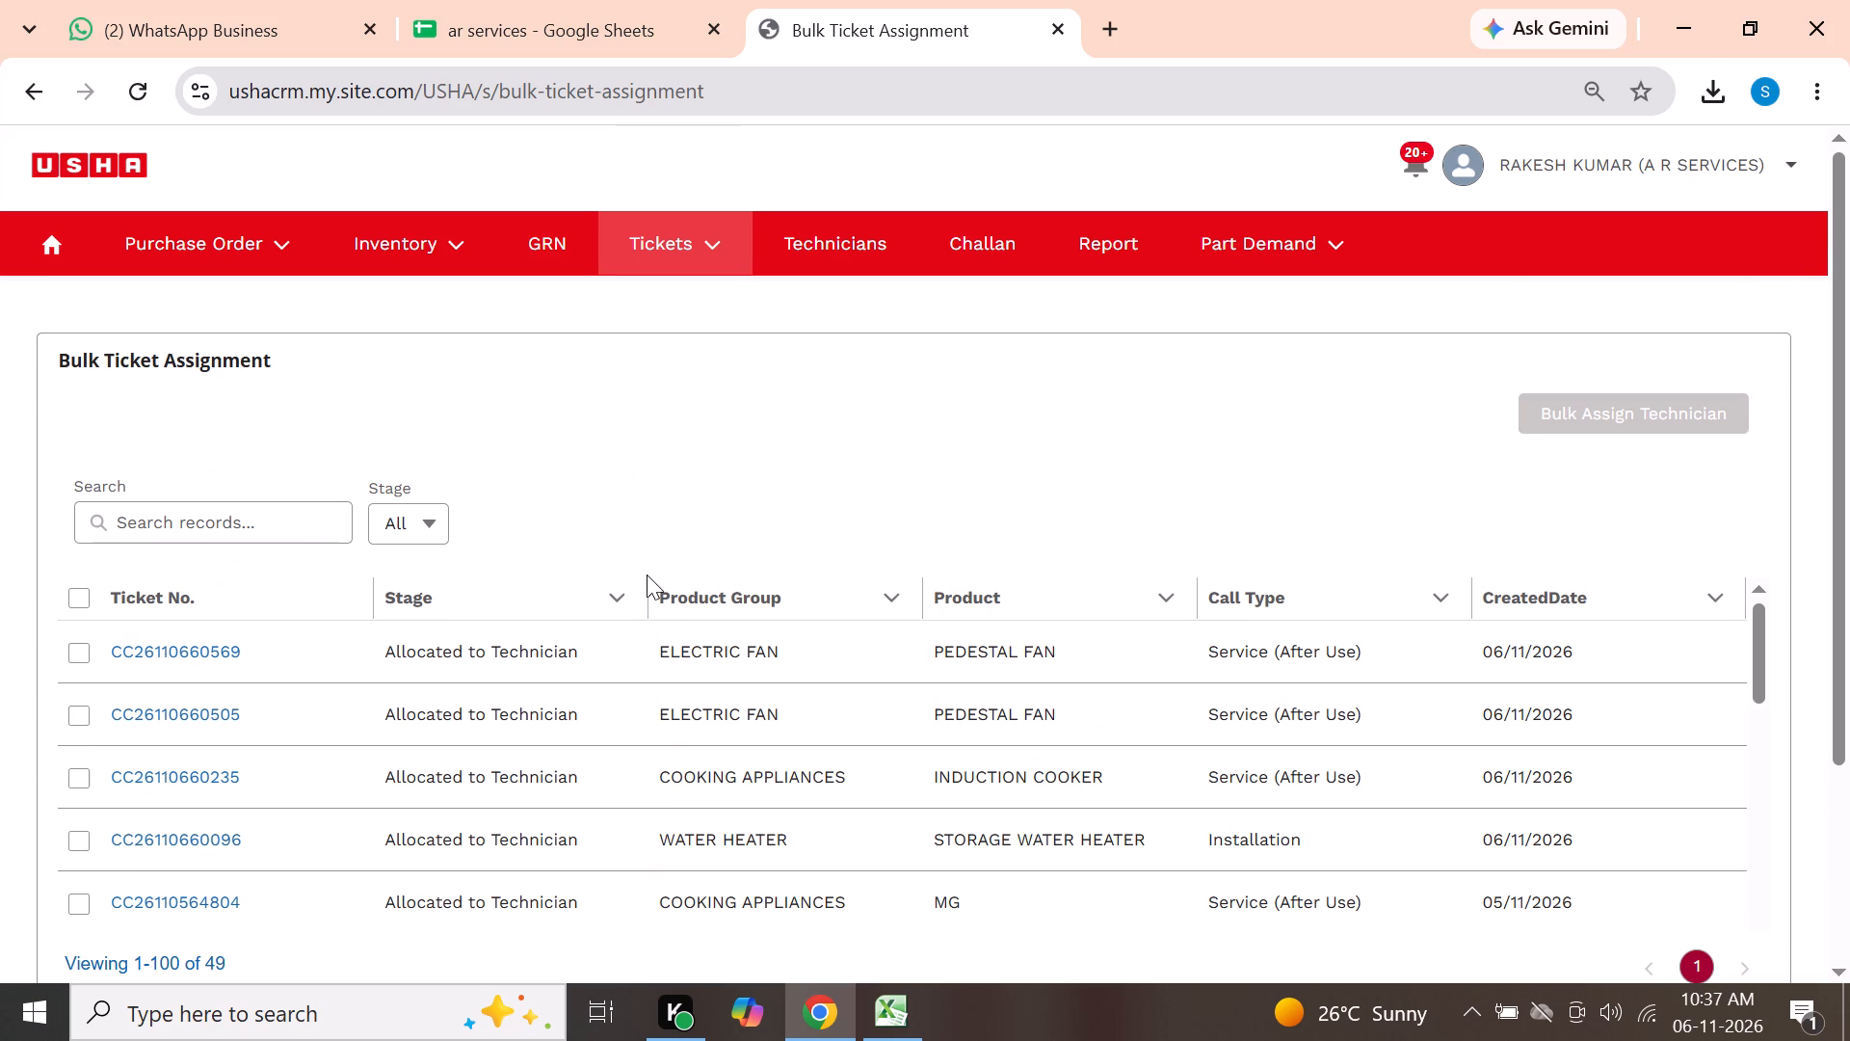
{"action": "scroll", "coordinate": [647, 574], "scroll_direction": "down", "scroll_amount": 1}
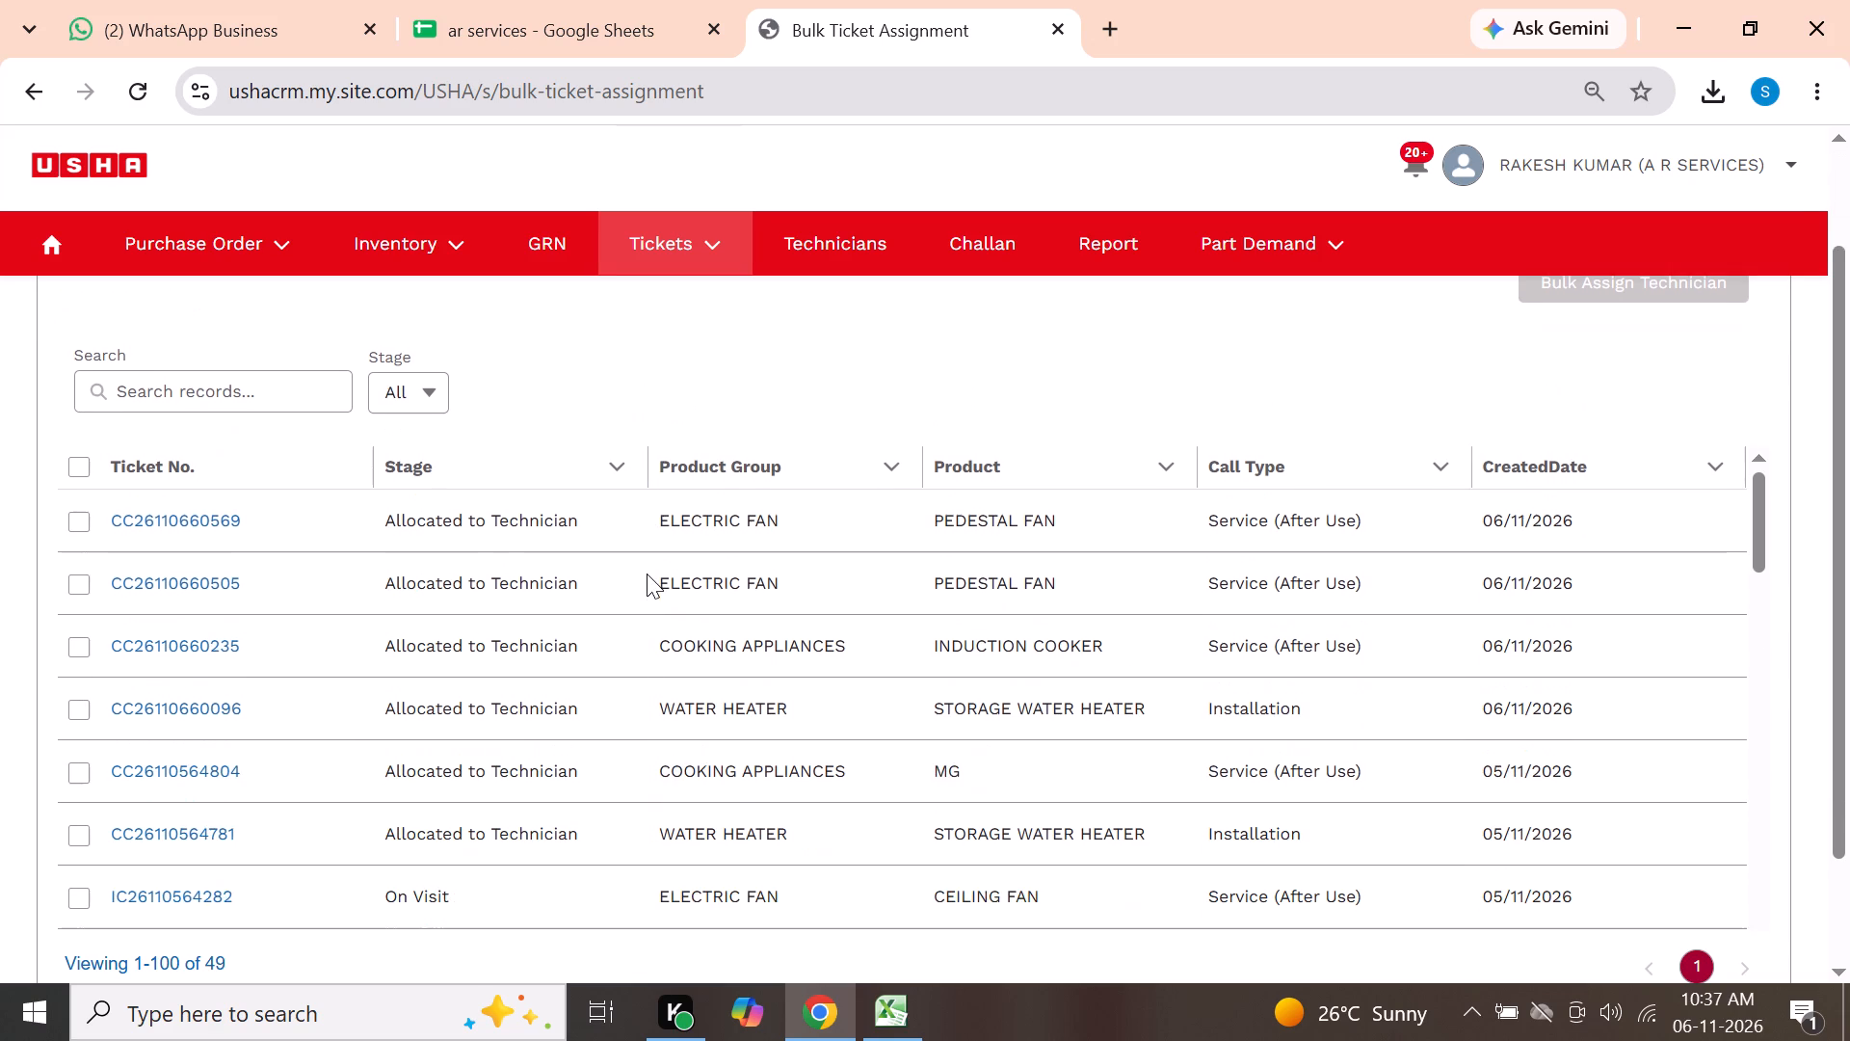
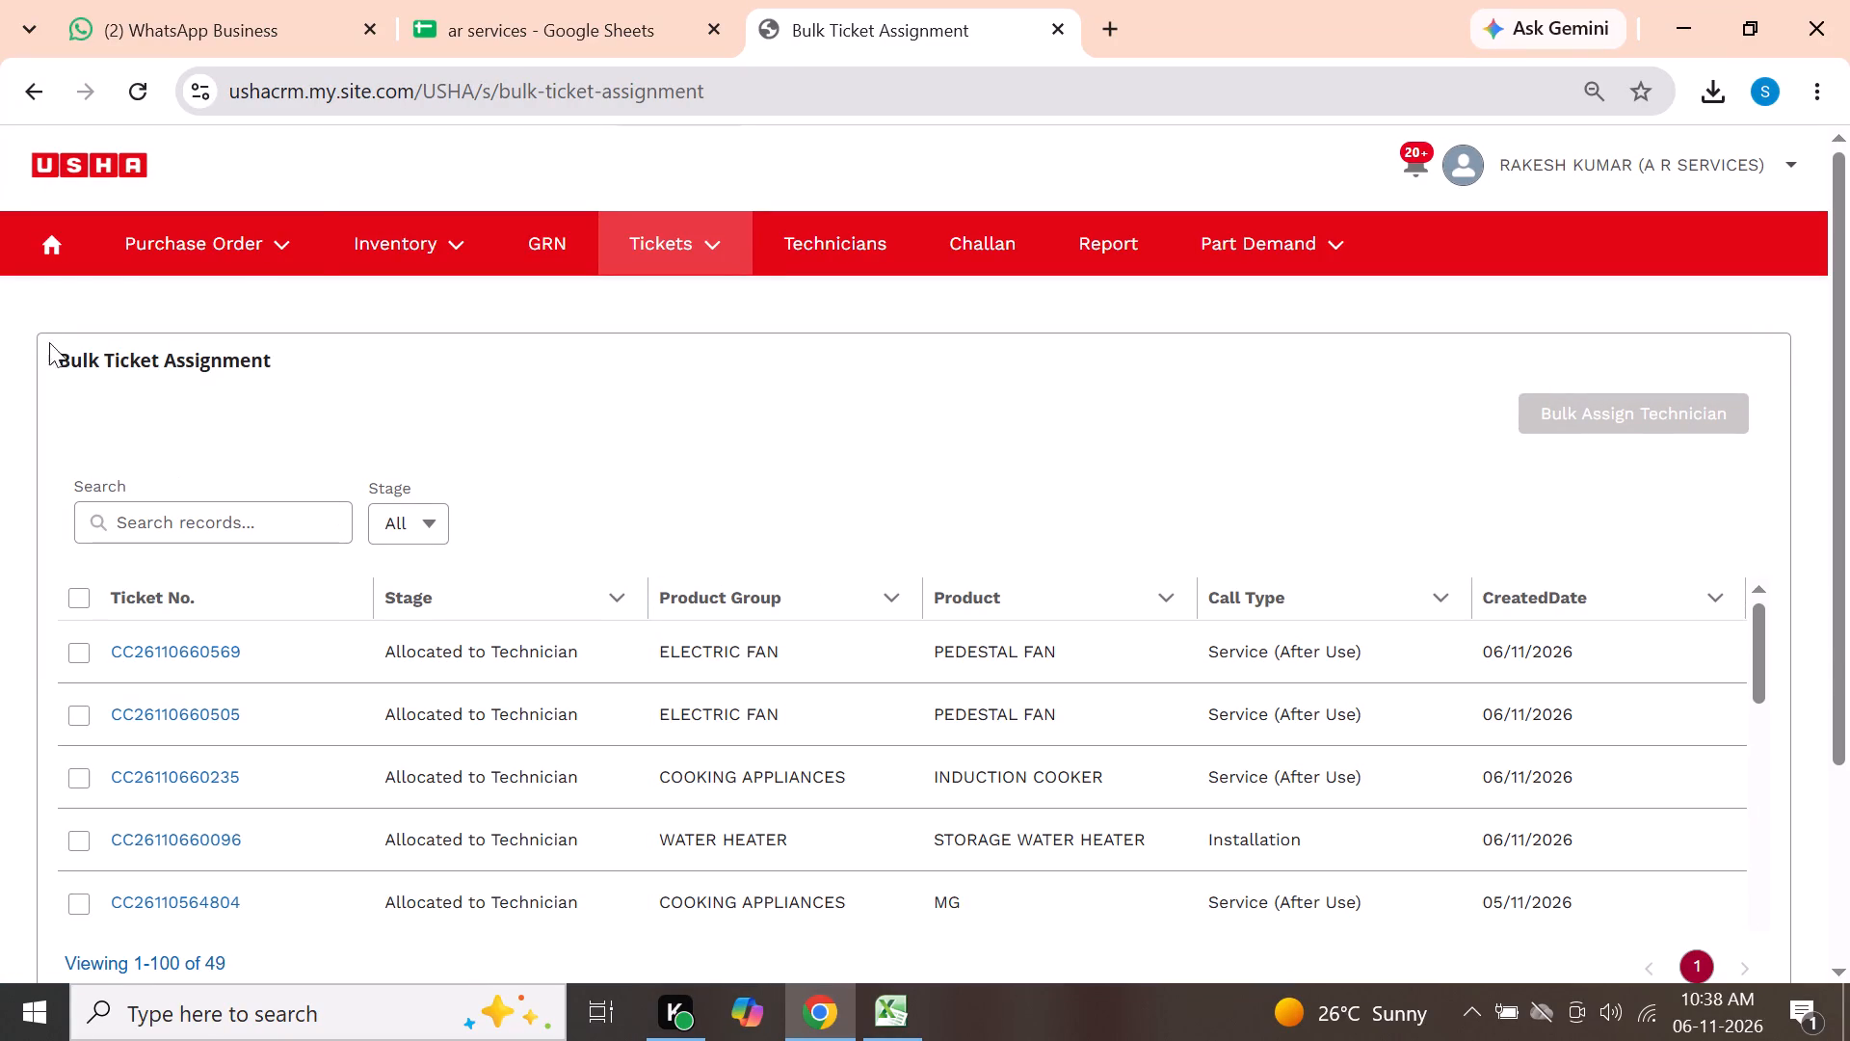
Leave Bulk Ticket Assignment for the portal's home page and bring up the Tickets navigation options.
{"action": "double_click", "coordinate": [63, 269]}
{"action": "left_click", "coordinate": [693, 240]}
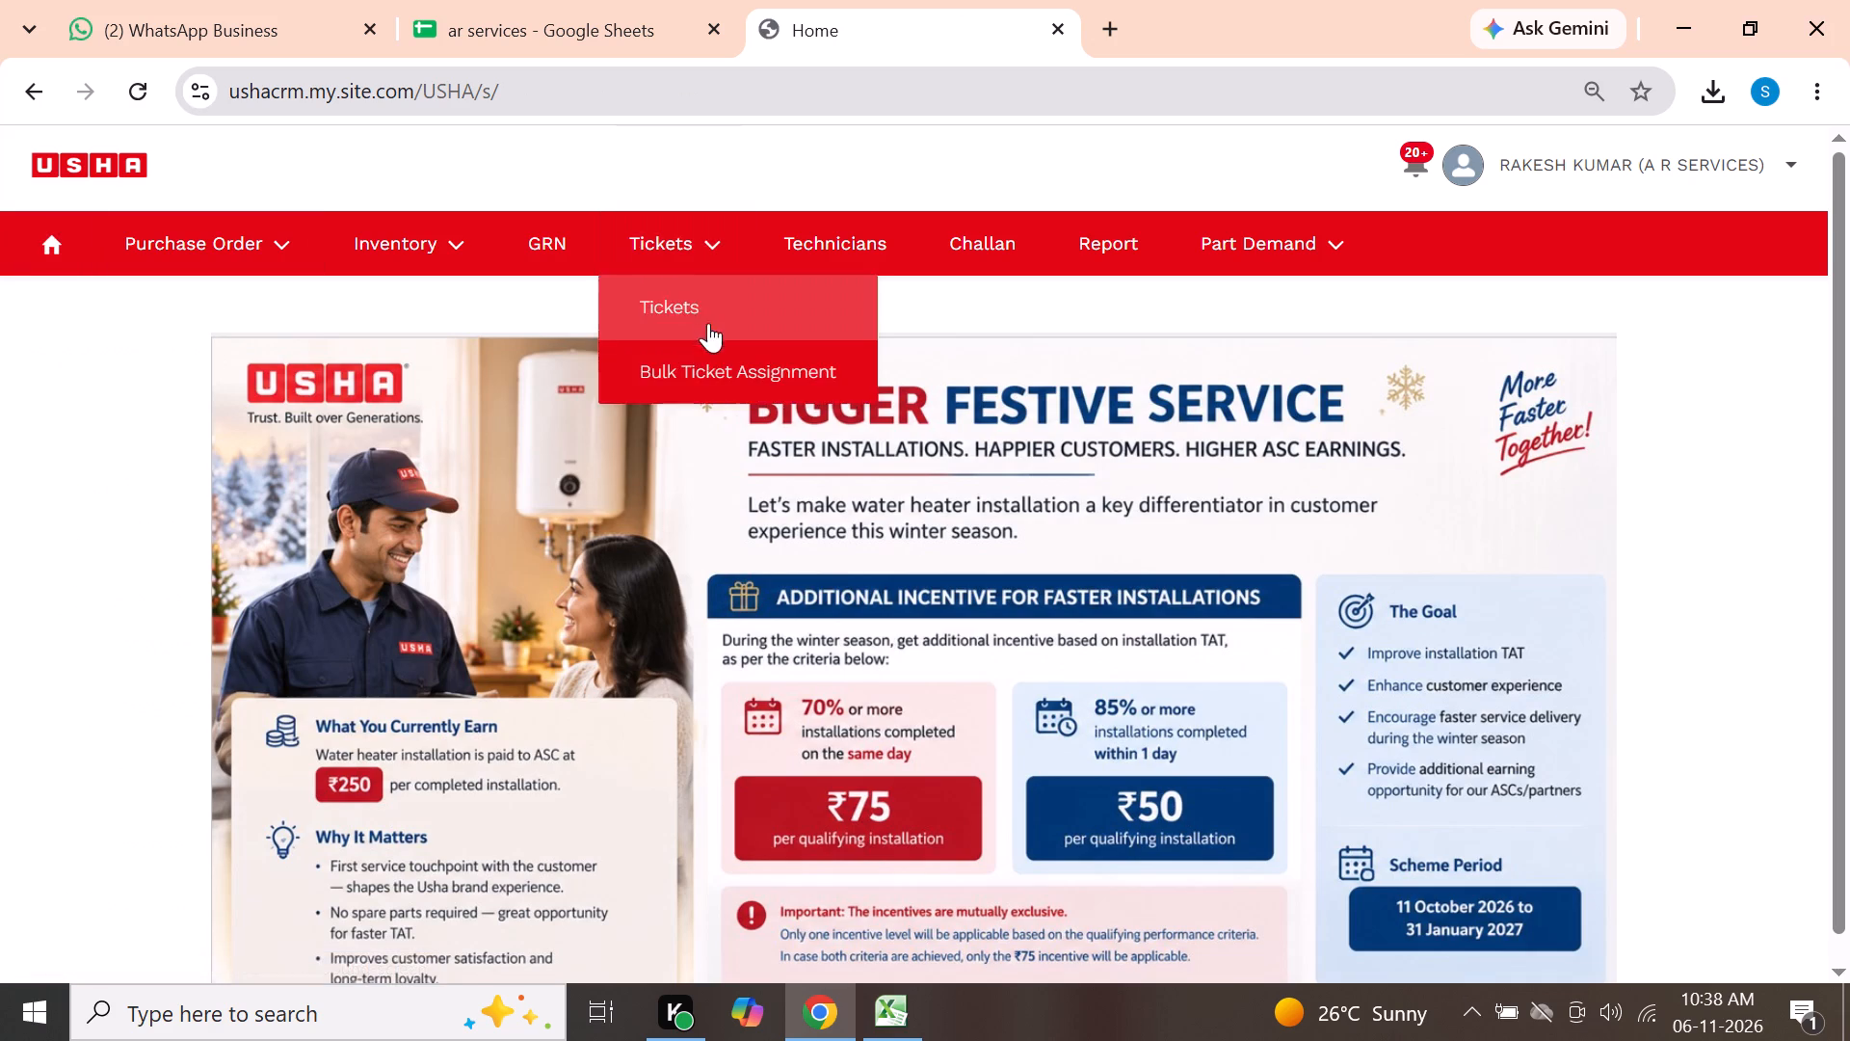
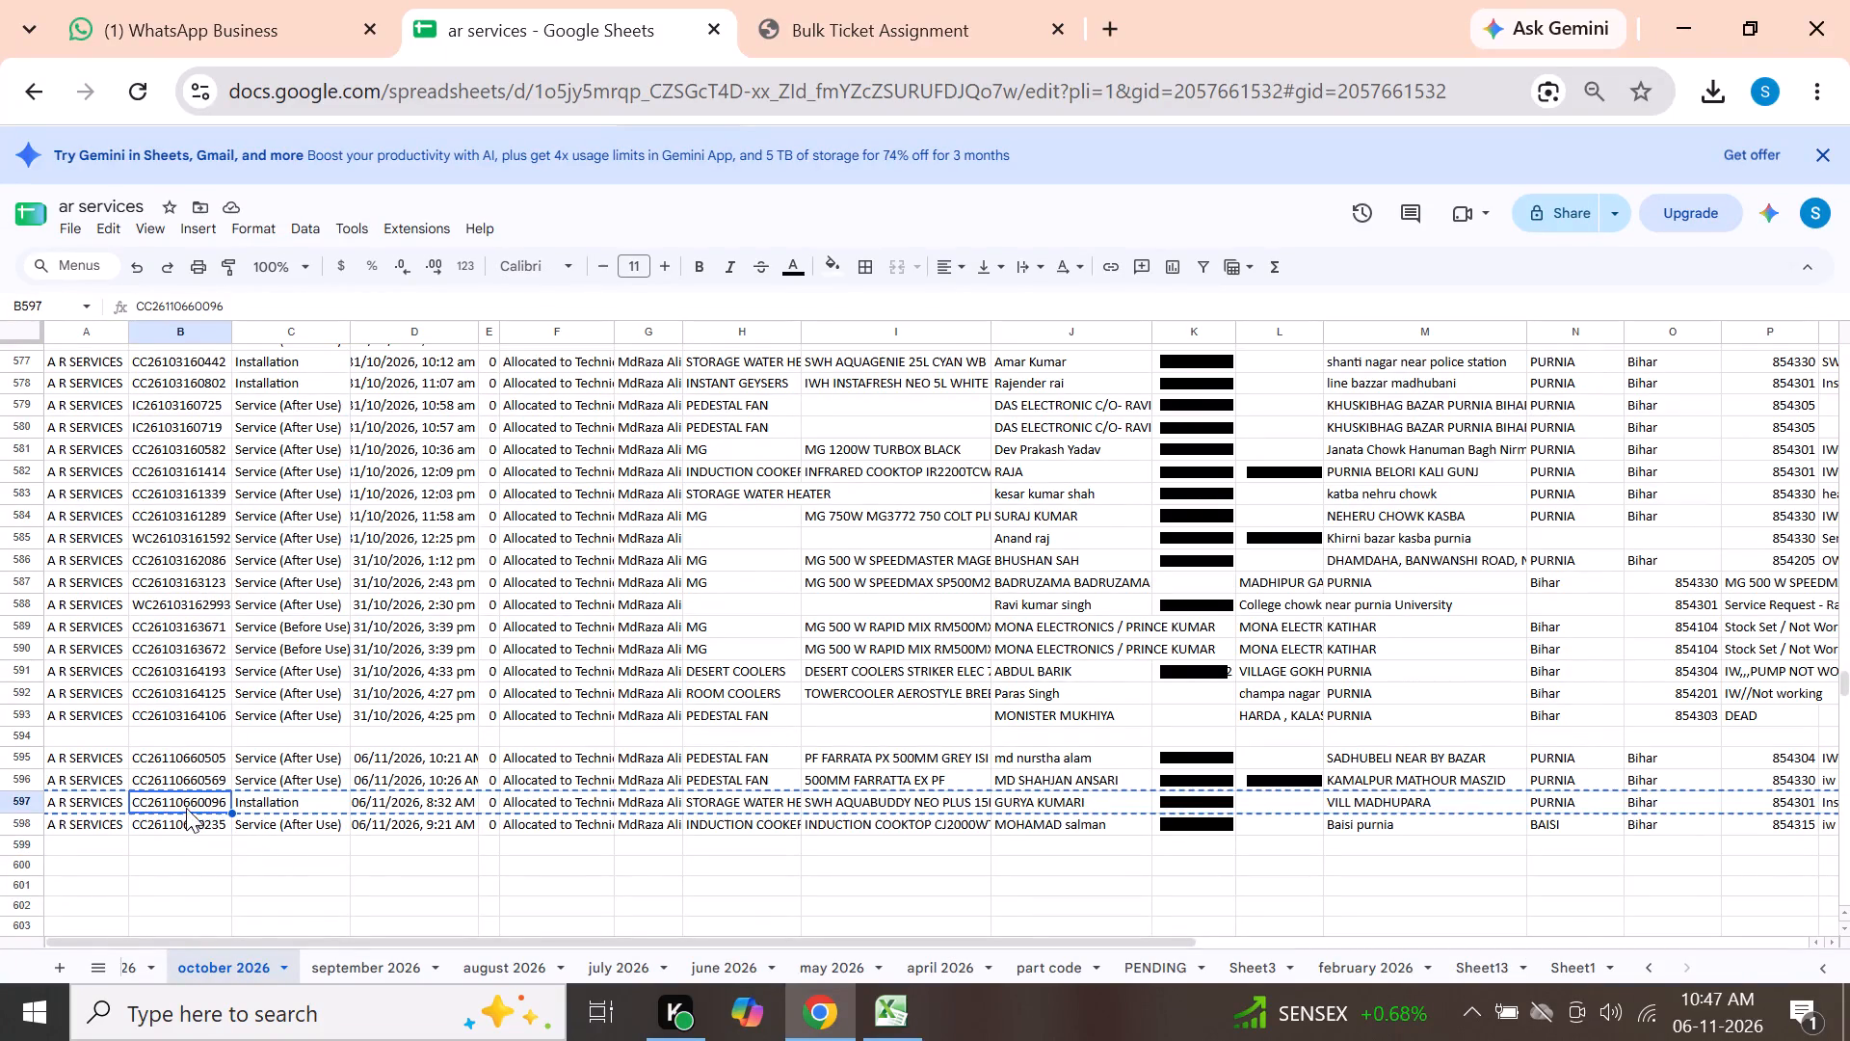
{"action": "triple_click", "coordinate": [186, 805]}
{"action": "triple_click", "coordinate": [186, 816]}
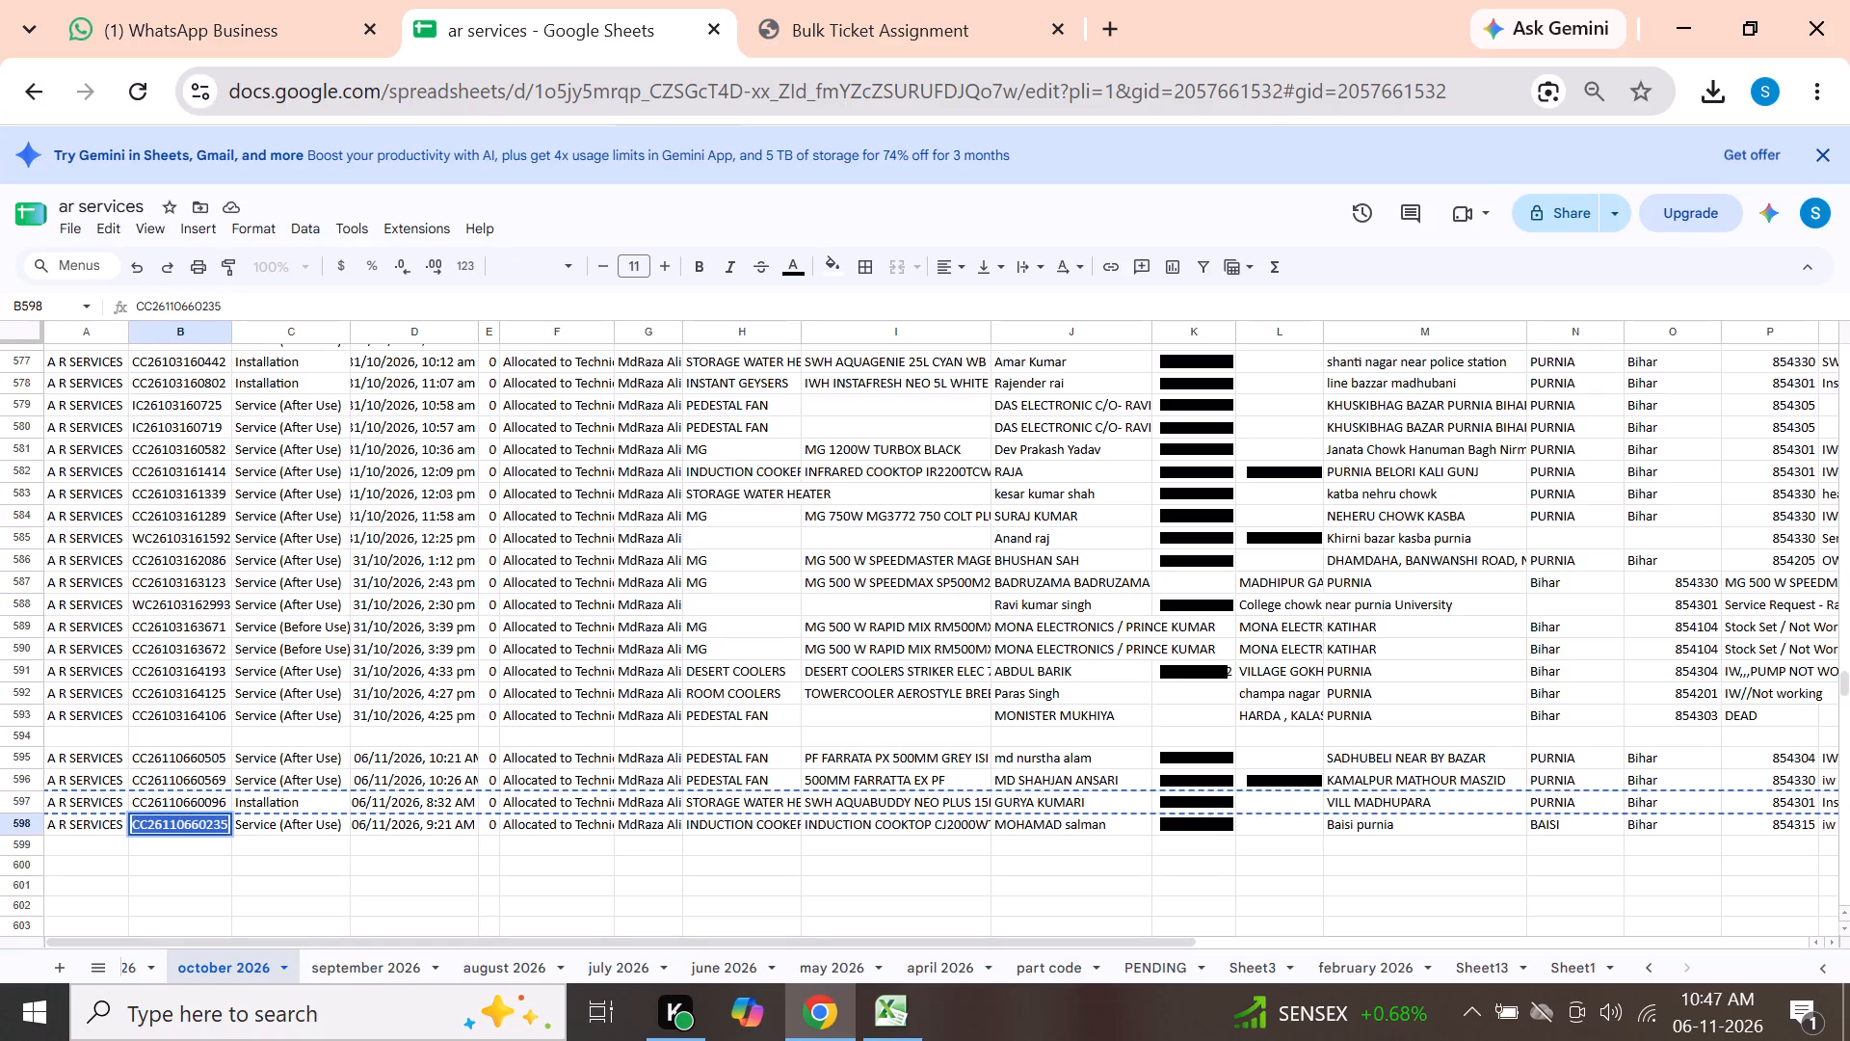
{"action": "left_click", "coordinate": [186, 840]}
{"action": "double_click", "coordinate": [184, 825]}
{"action": "left_click", "coordinate": [184, 825]}
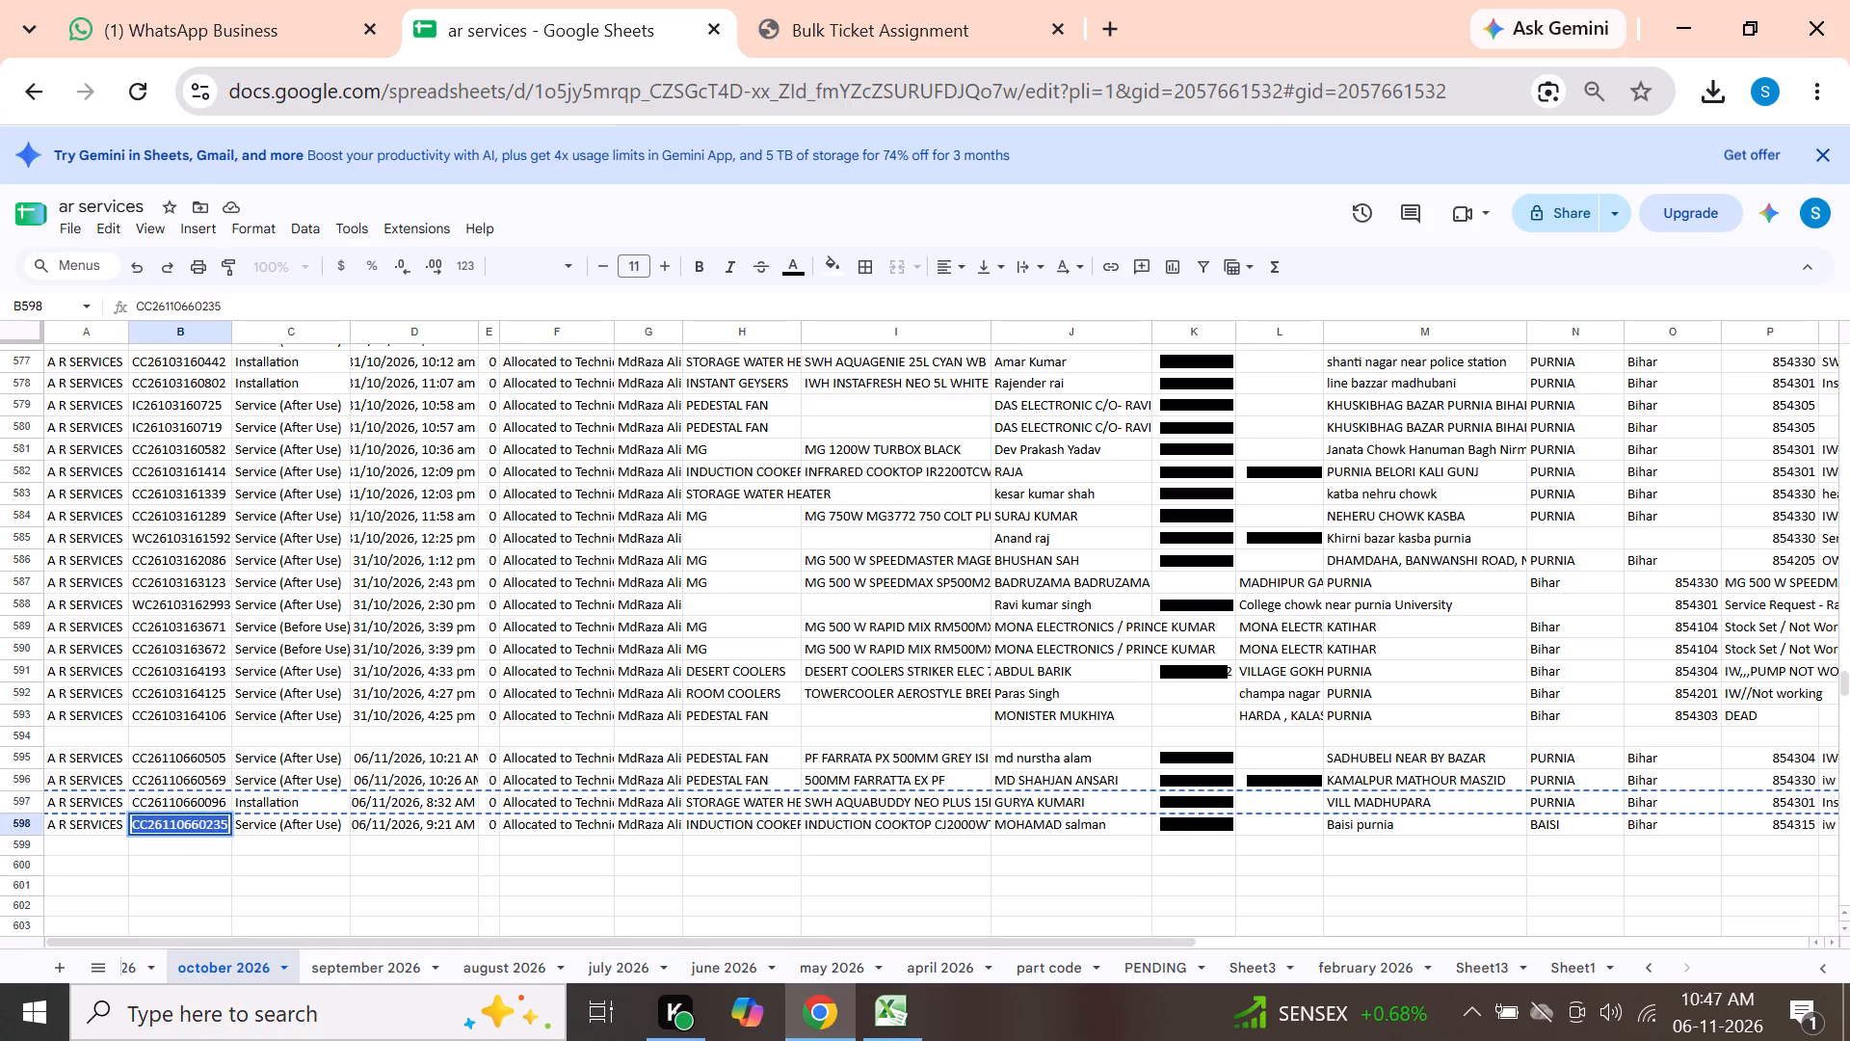
{"action": "left_click", "coordinate": [184, 825]}
{"action": "left_click", "coordinate": [184, 825]}
{"action": "left_click", "coordinate": [184, 825]}
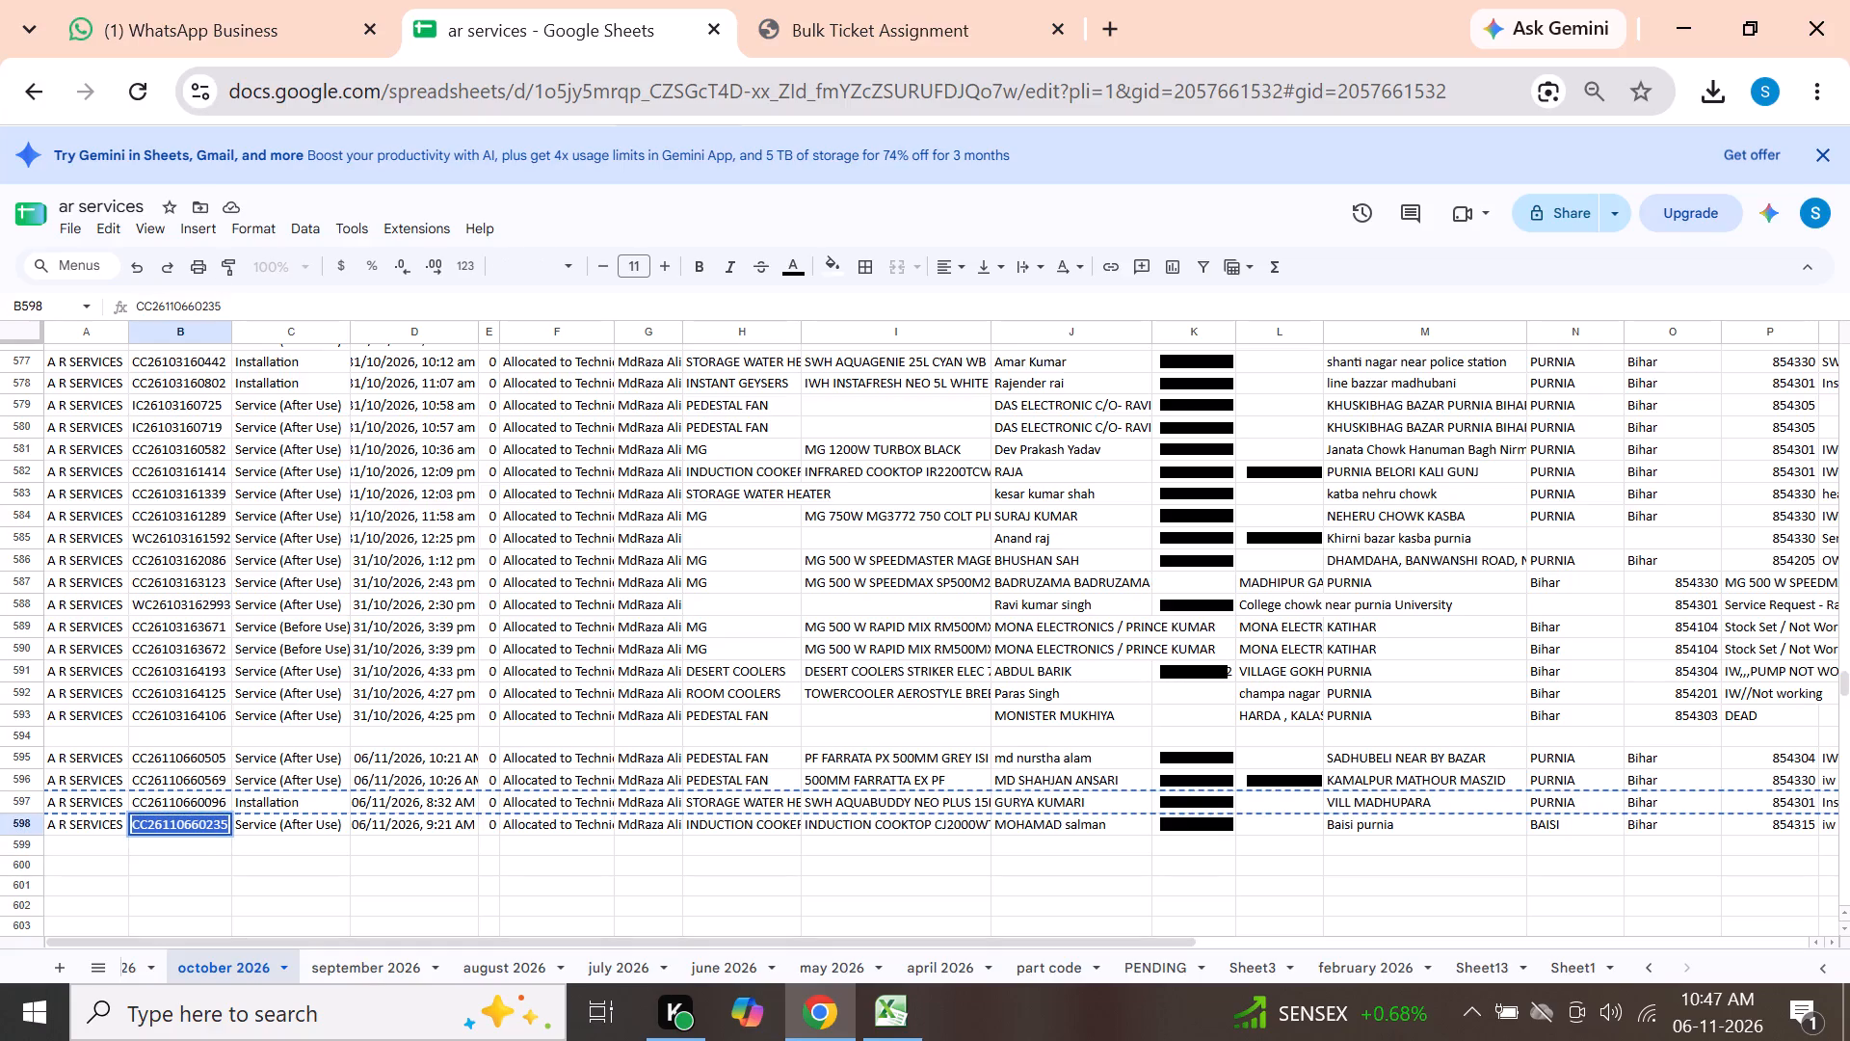
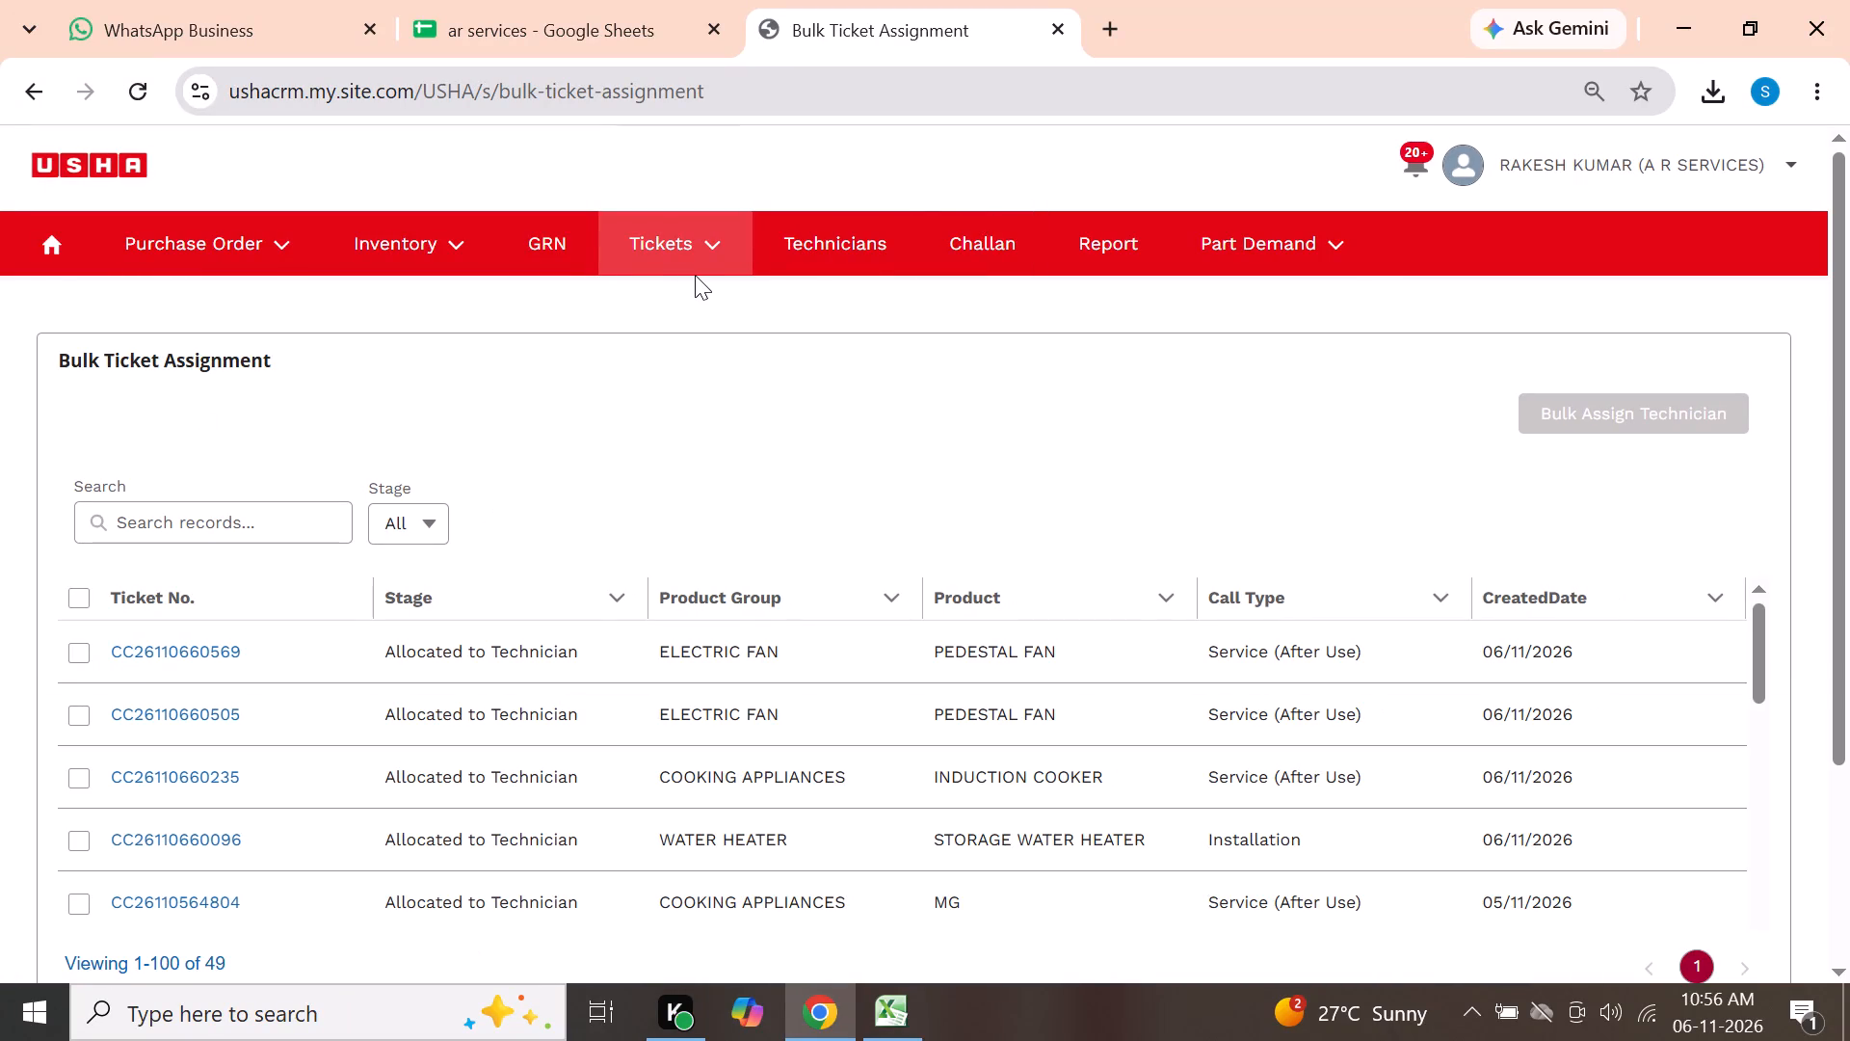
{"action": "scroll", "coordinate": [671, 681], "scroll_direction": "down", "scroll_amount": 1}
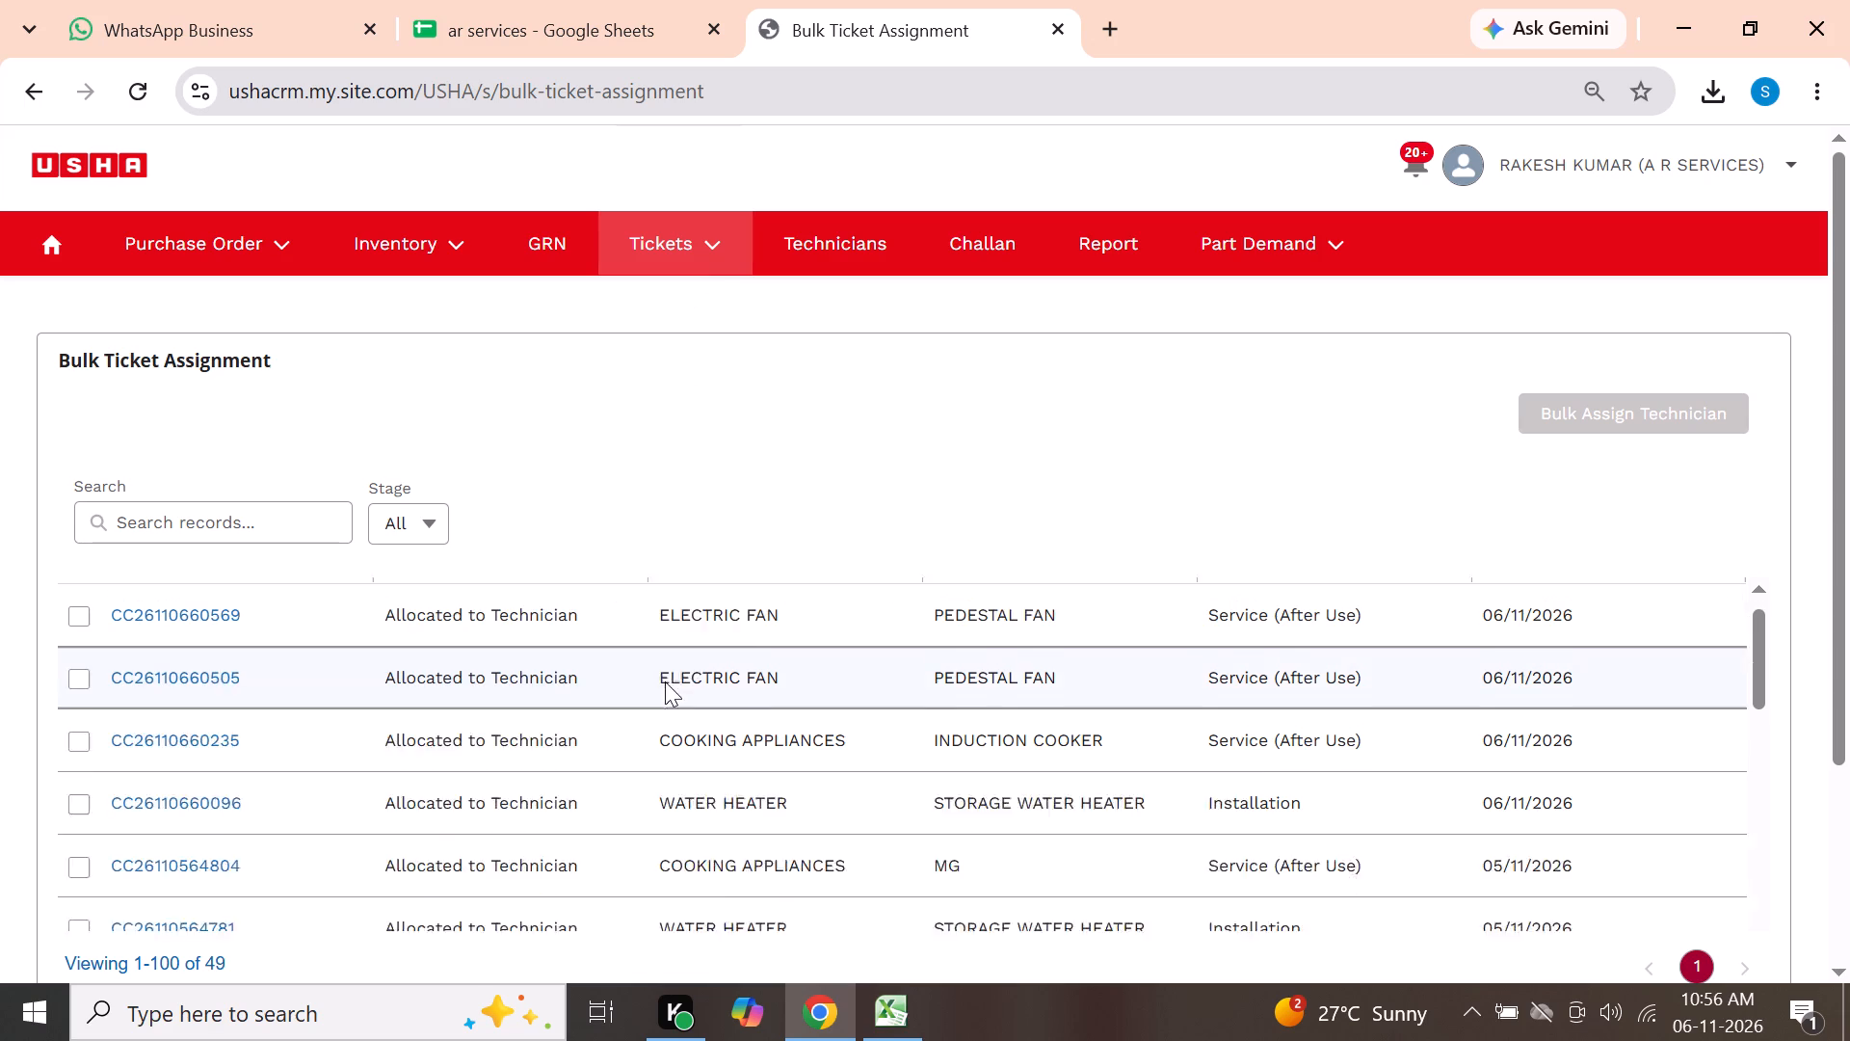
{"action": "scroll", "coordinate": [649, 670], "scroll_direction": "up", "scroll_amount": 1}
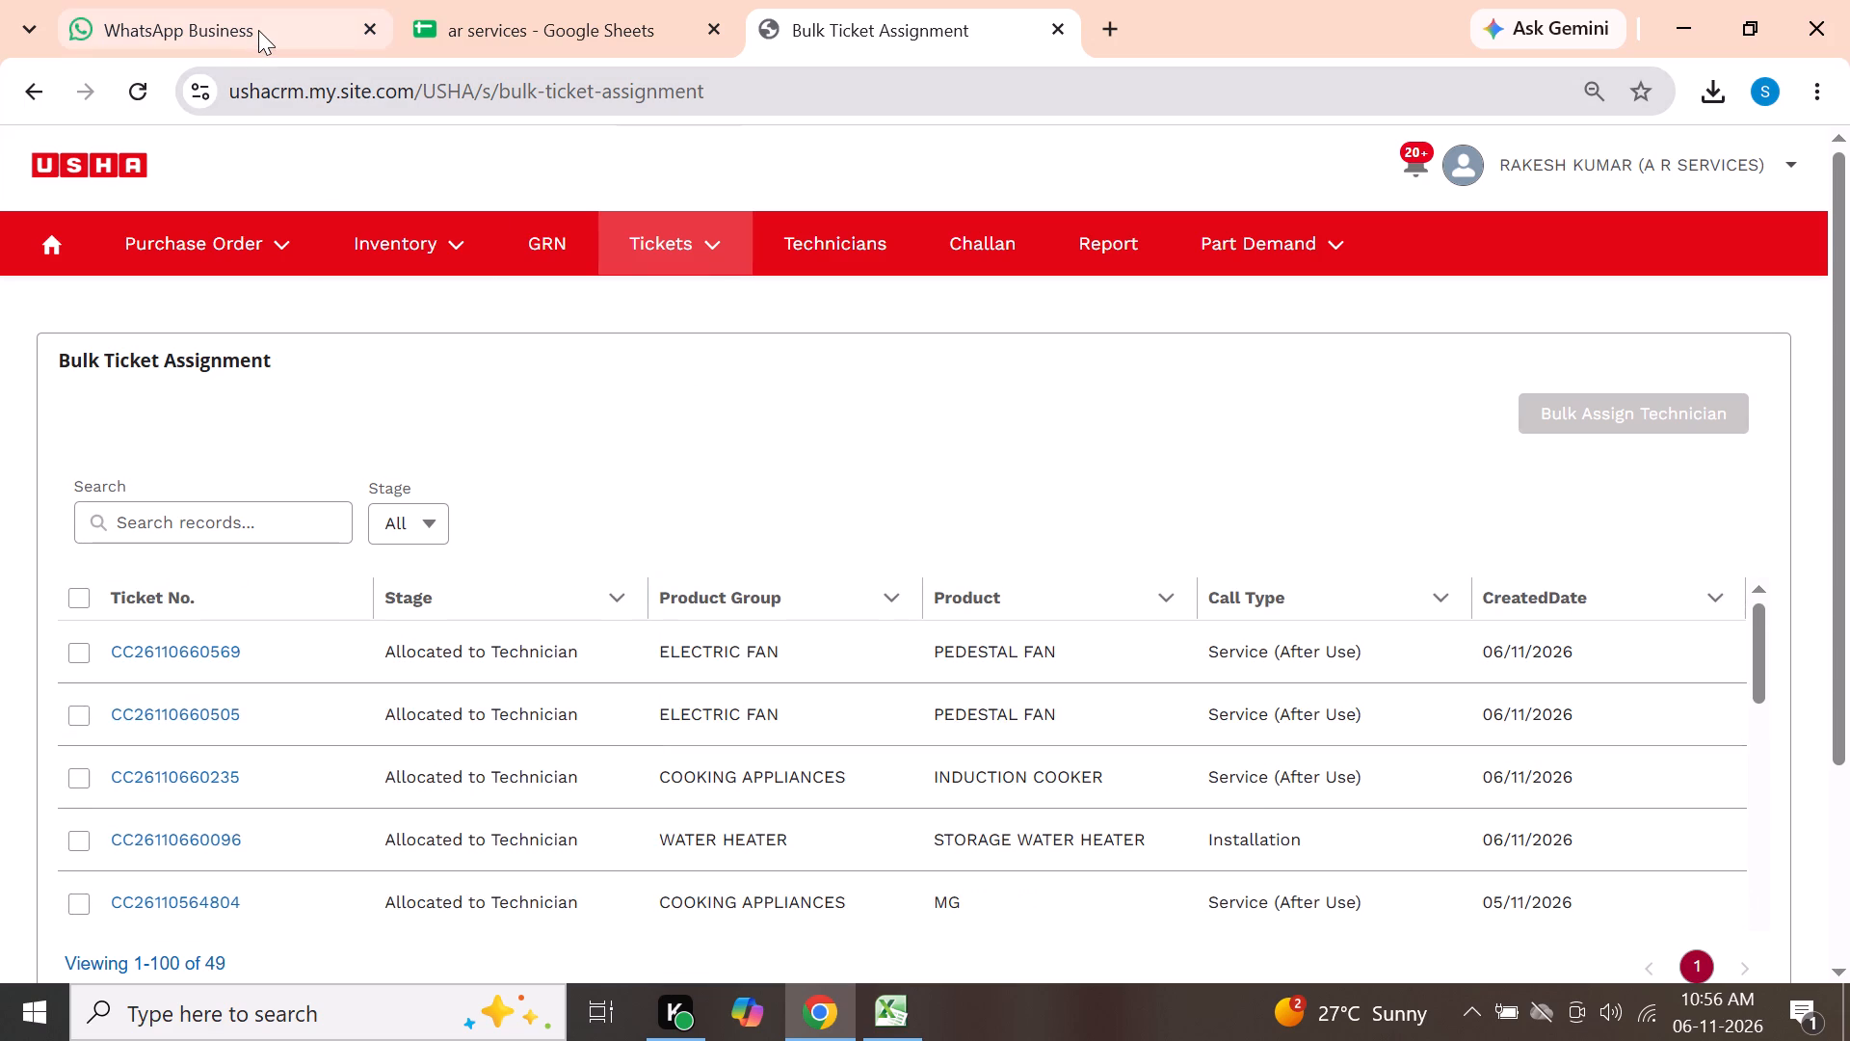
Filter the Bulk Ticket Assignment list to tickets in the transferred stage.
{"action": "left_click", "coordinate": [434, 536]}
{"action": "left_click", "coordinate": [425, 699]}
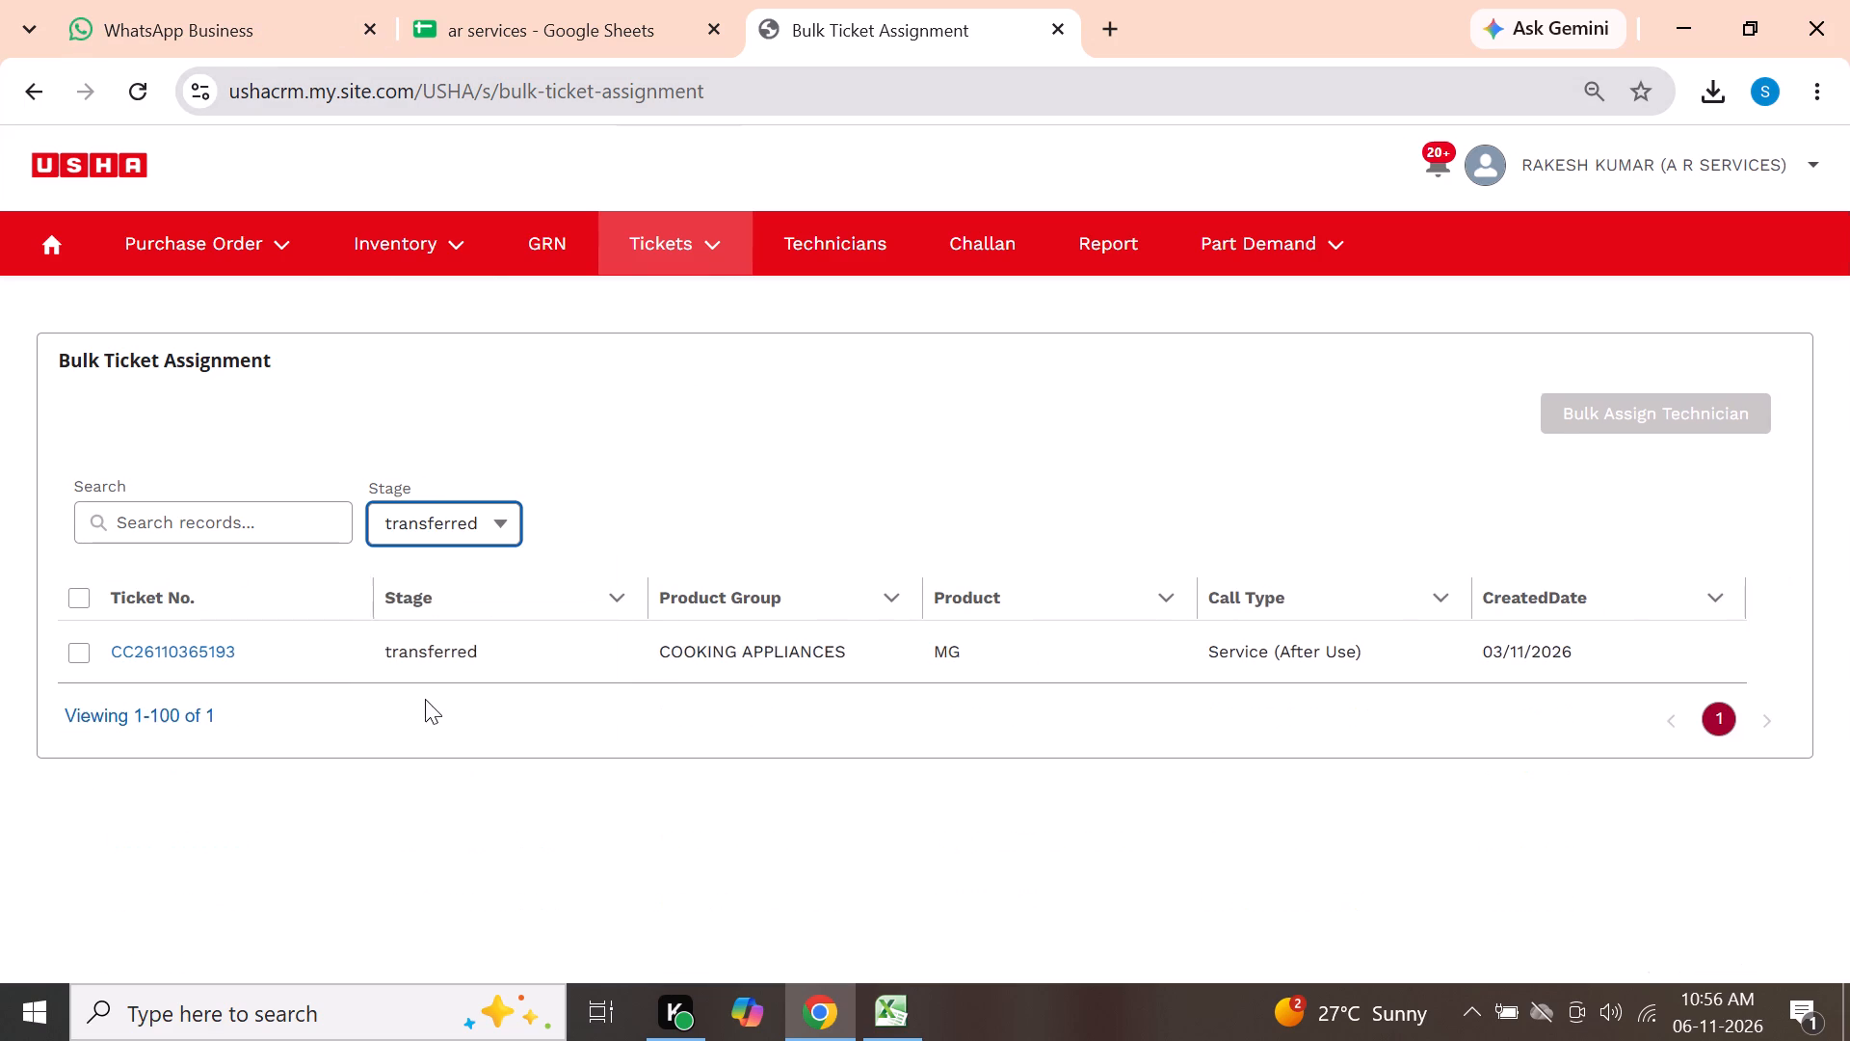
Set the Stage filter back to All and review the stages and dates of the listed tickets.
{"action": "left_click", "coordinate": [489, 521]}
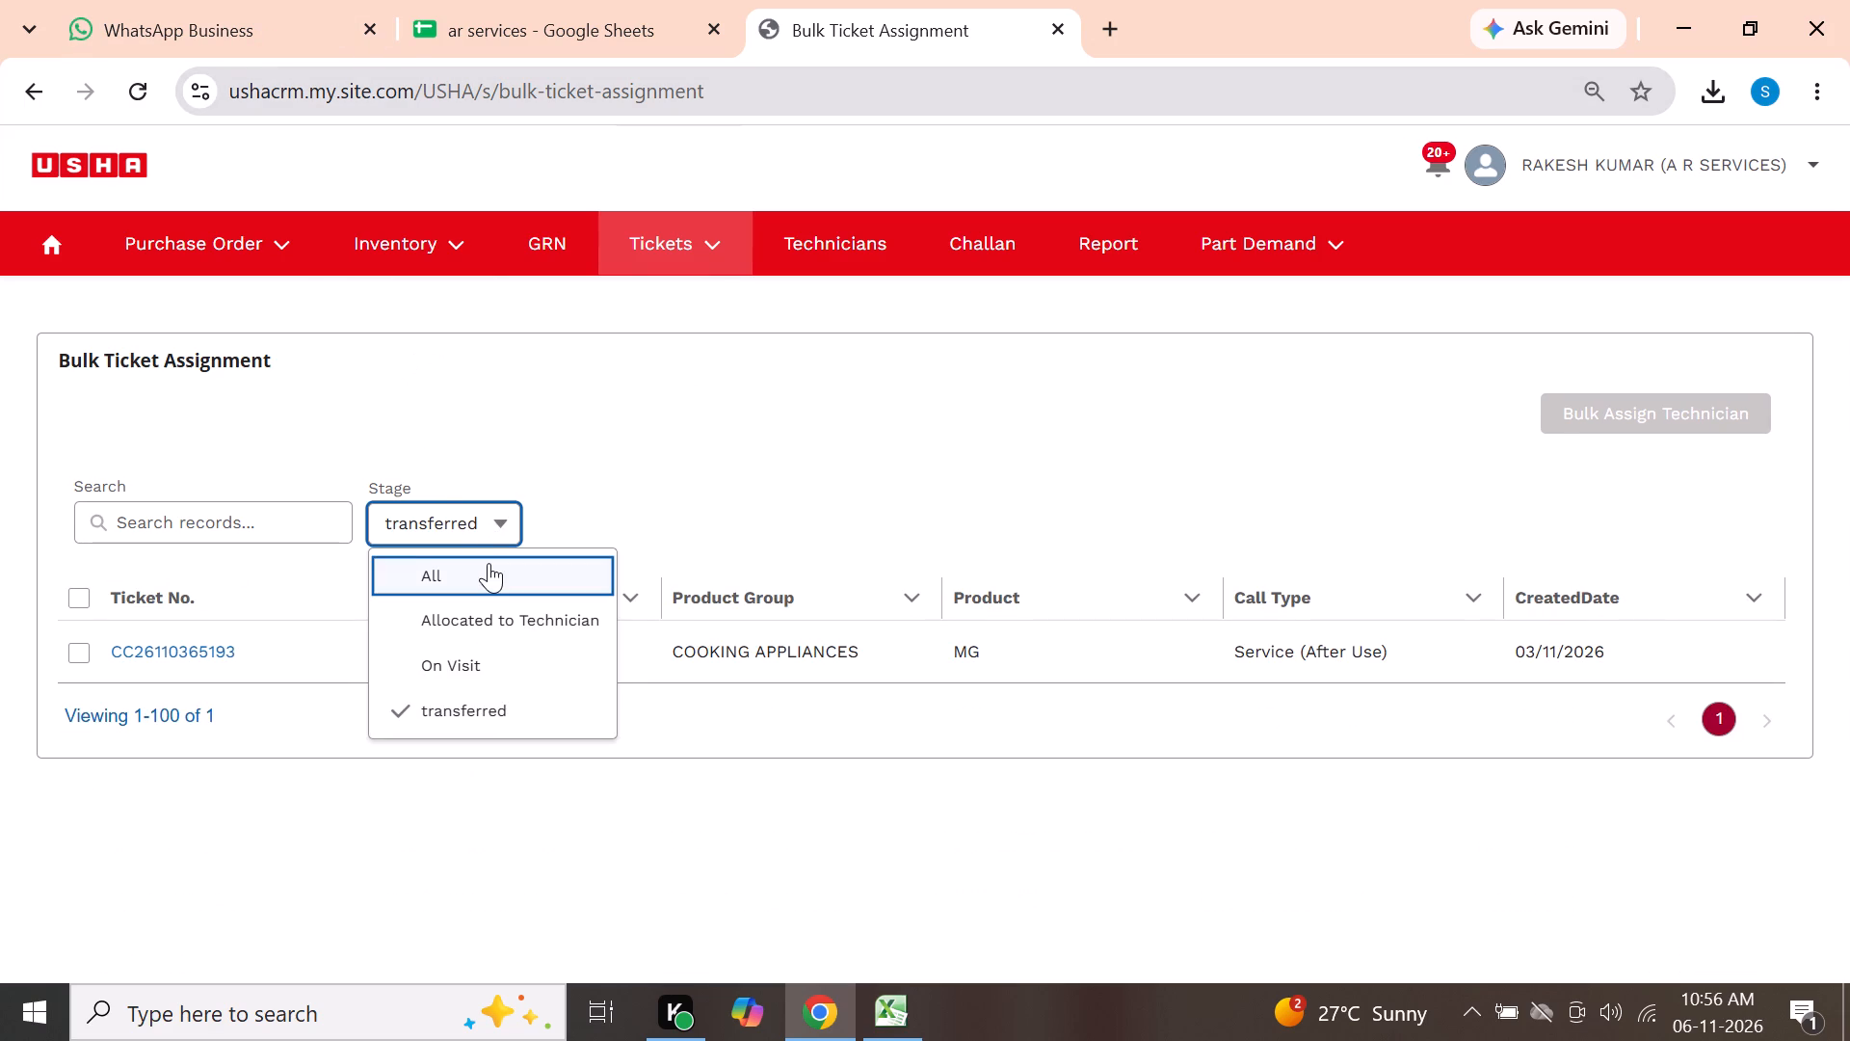
{"action": "left_click", "coordinate": [489, 564]}
{"action": "scroll", "coordinate": [489, 573], "scroll_direction": "down", "scroll_amount": 1}
{"action": "scroll", "coordinate": [489, 573], "scroll_direction": "up", "scroll_amount": 2}
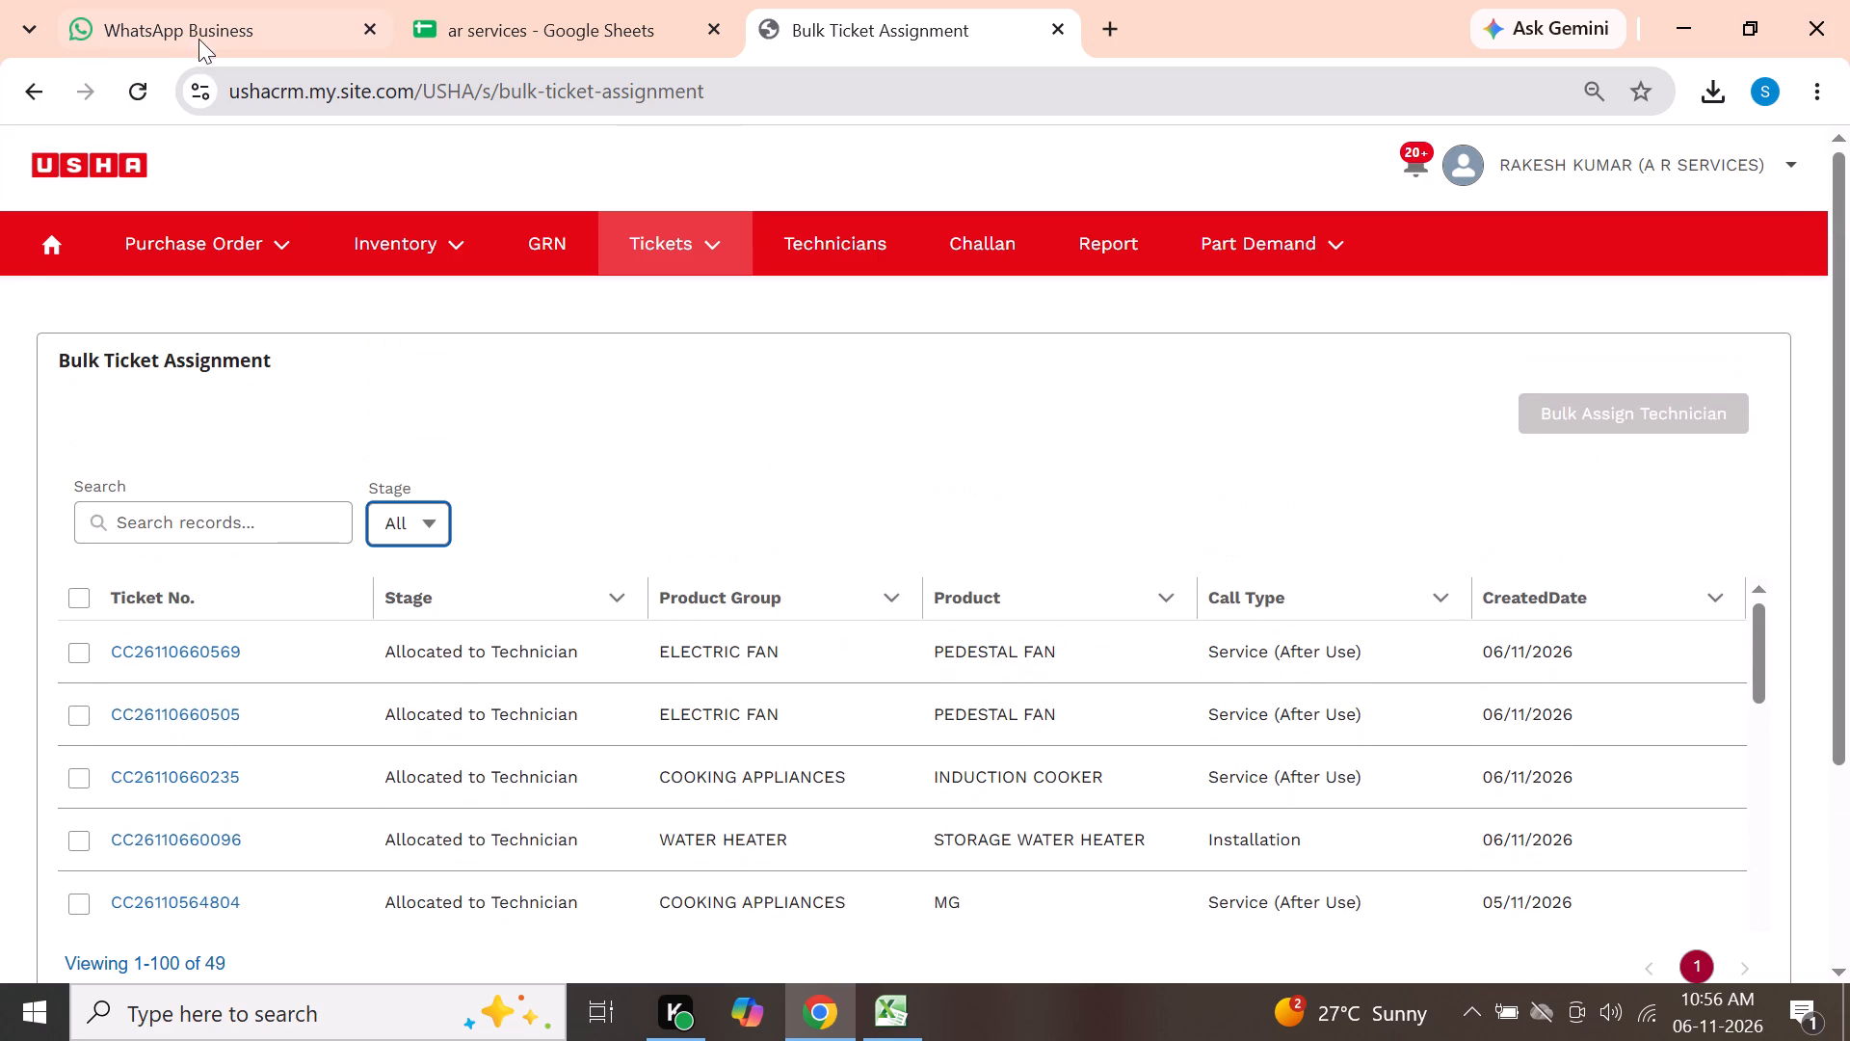
{"action": "scroll", "coordinate": [607, 657], "scroll_direction": "down", "scroll_amount": 16}
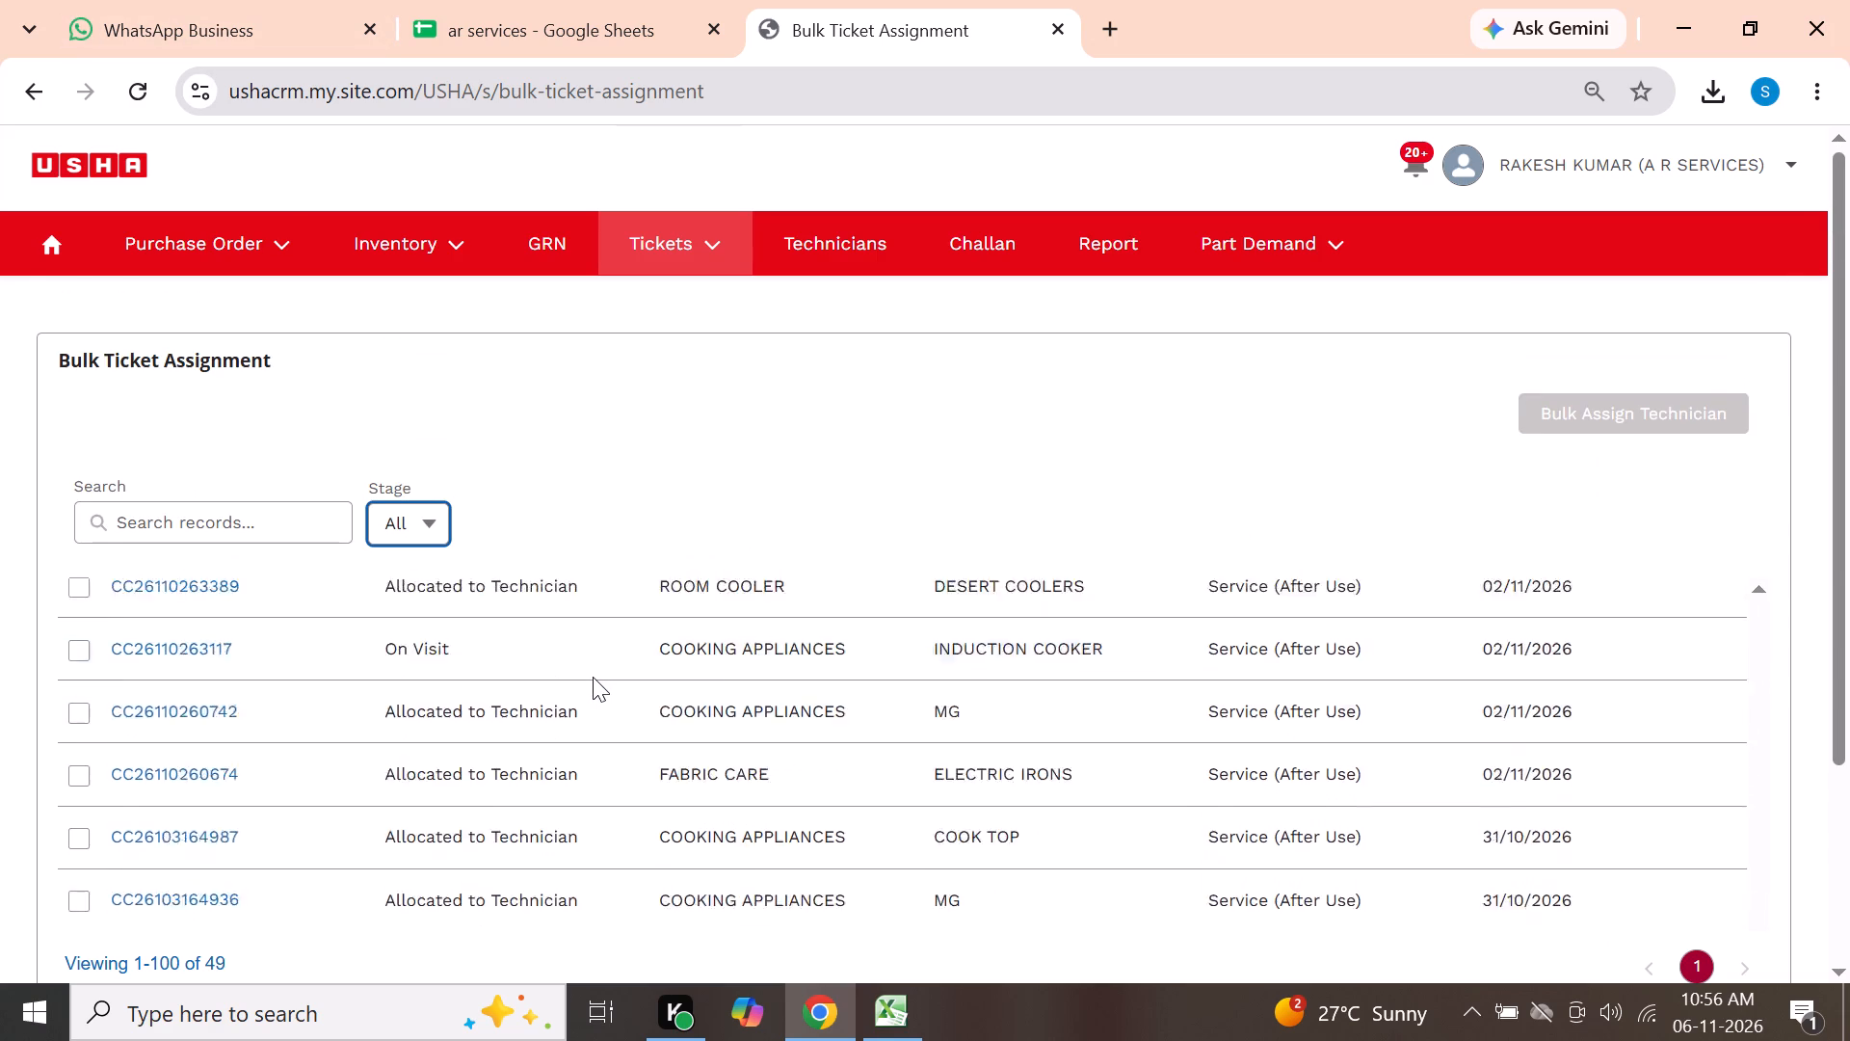
{"action": "scroll", "coordinate": [593, 677], "scroll_direction": "down", "scroll_amount": 17}
{"action": "scroll", "coordinate": [543, 710], "scroll_direction": "down", "scroll_amount": 4}
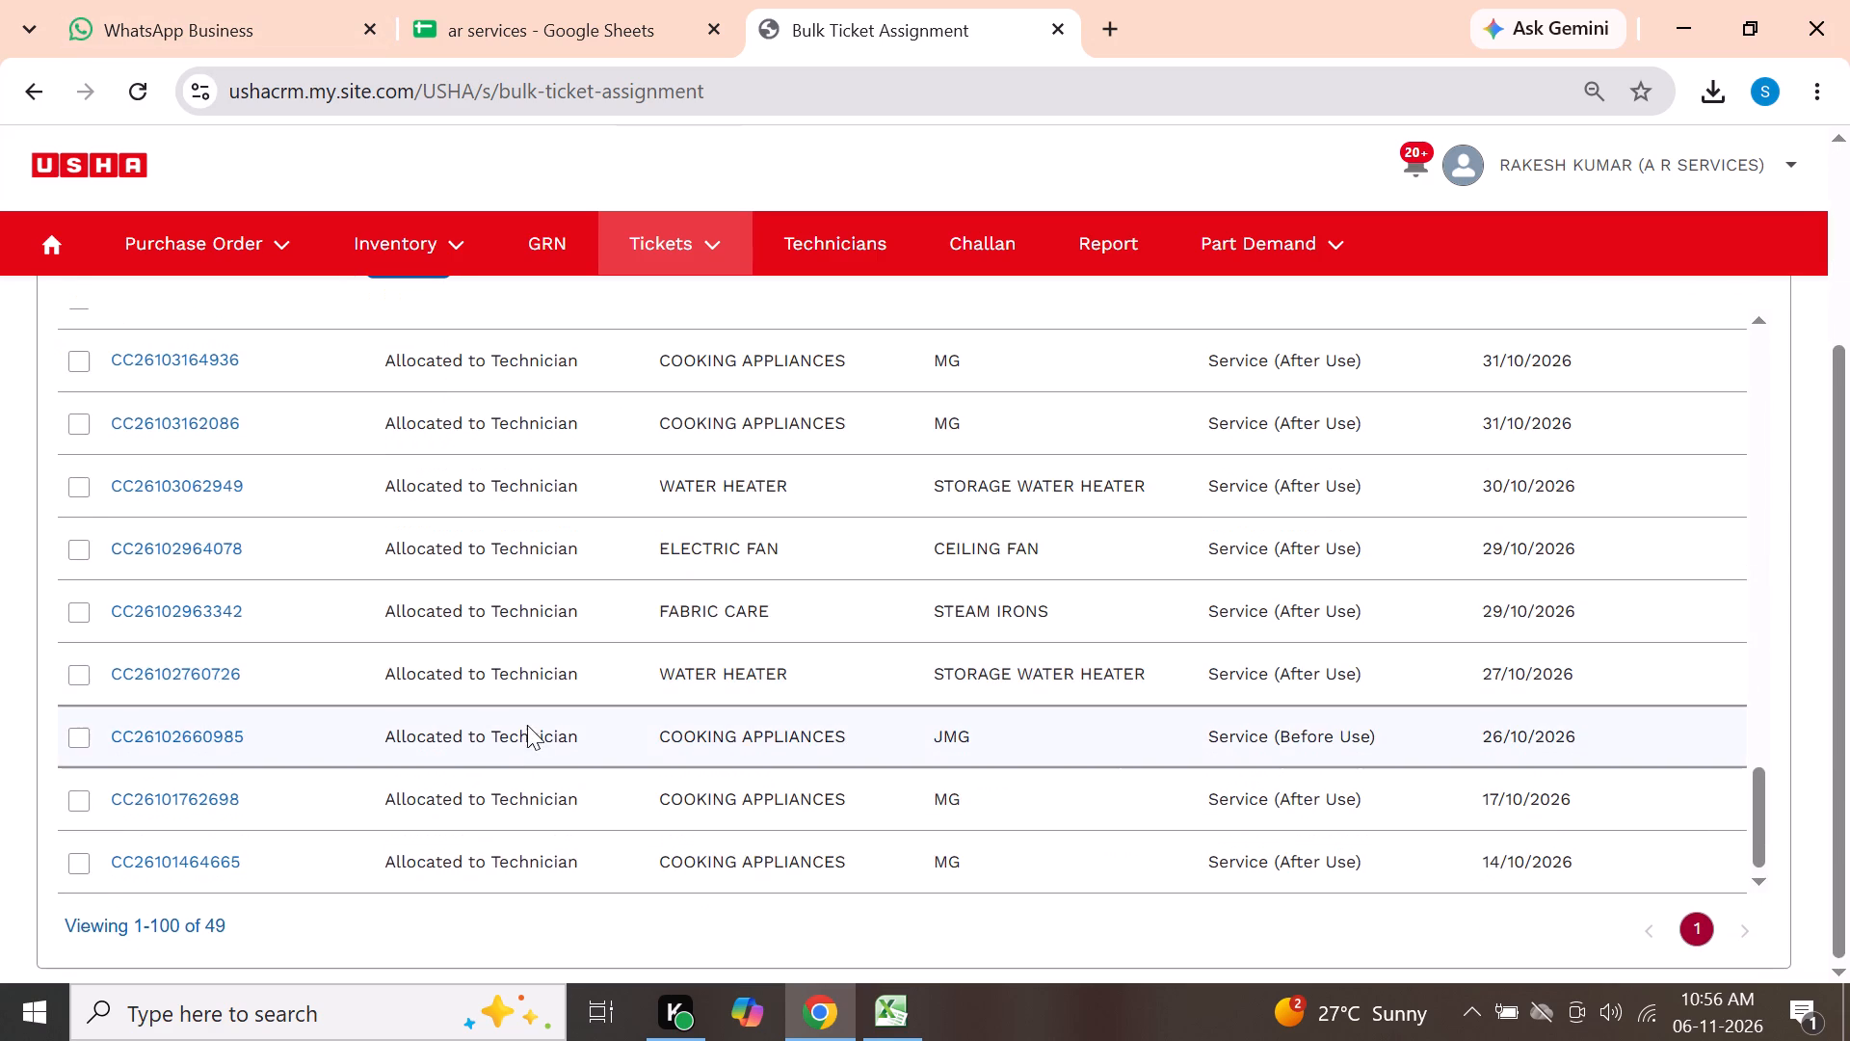
{"action": "scroll", "coordinate": [519, 733], "scroll_direction": "down", "scroll_amount": 4}
{"action": "scroll", "coordinate": [516, 738], "scroll_direction": "up", "scroll_amount": 13}
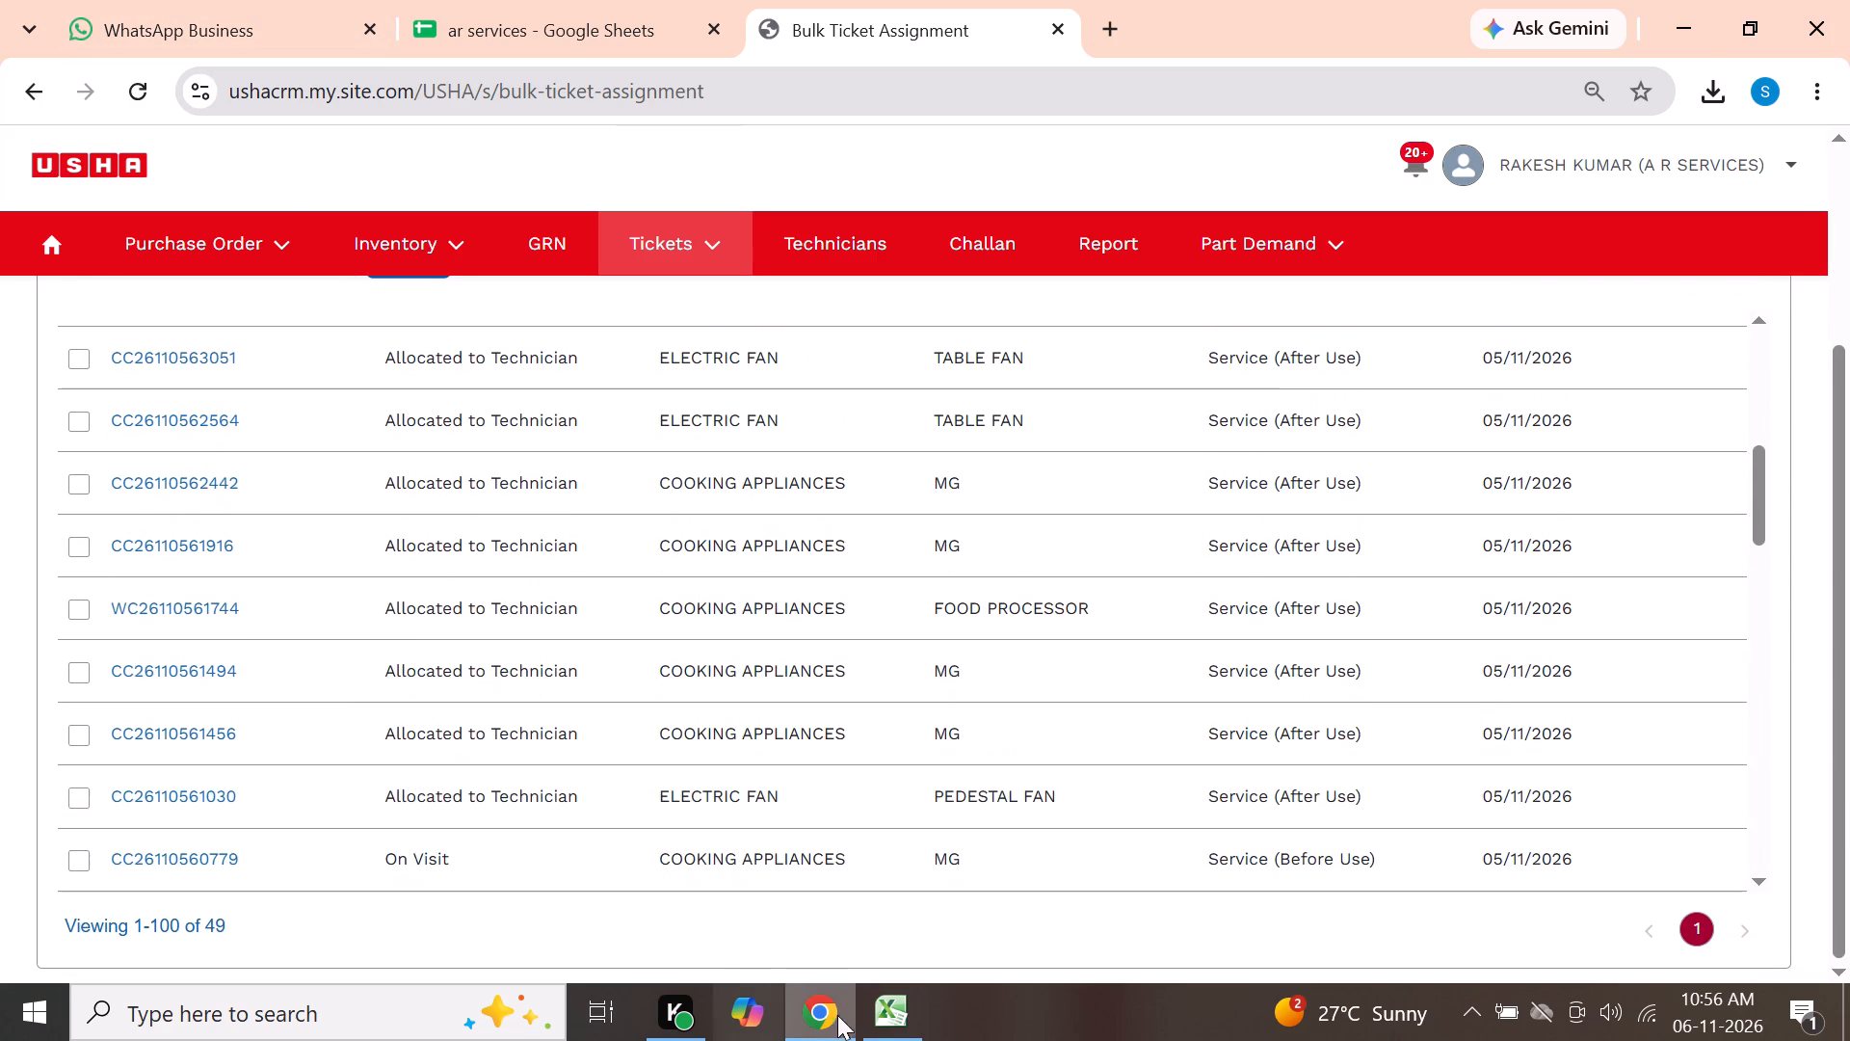
Switch to the Open Tickets report in Excel and filter the Stage column to On Visit only, excluding Allocated to Technician.
{"action": "left_click", "coordinate": [871, 1003]}
{"action": "left_click", "coordinate": [1103, 835]}
{"action": "scroll", "coordinate": [974, 508], "scroll_direction": "up", "scroll_amount": 3}
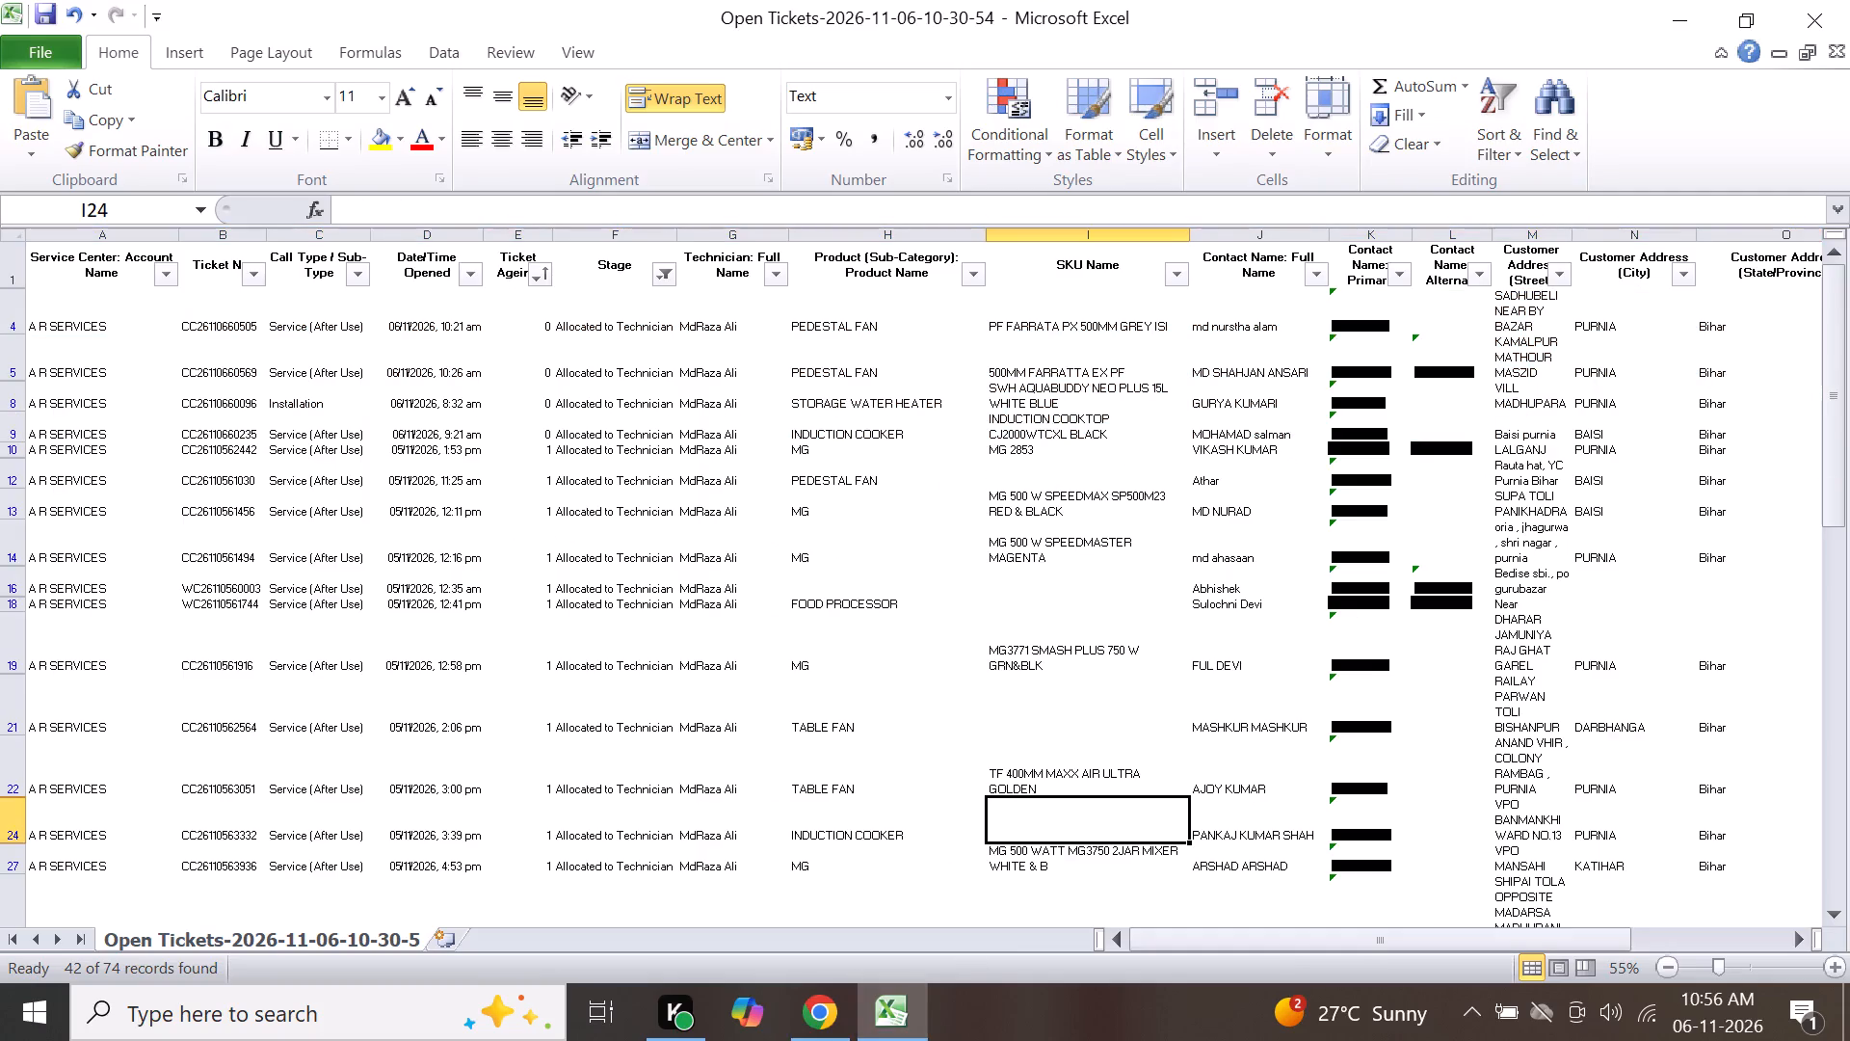
{"action": "left_click", "coordinate": [661, 269]}
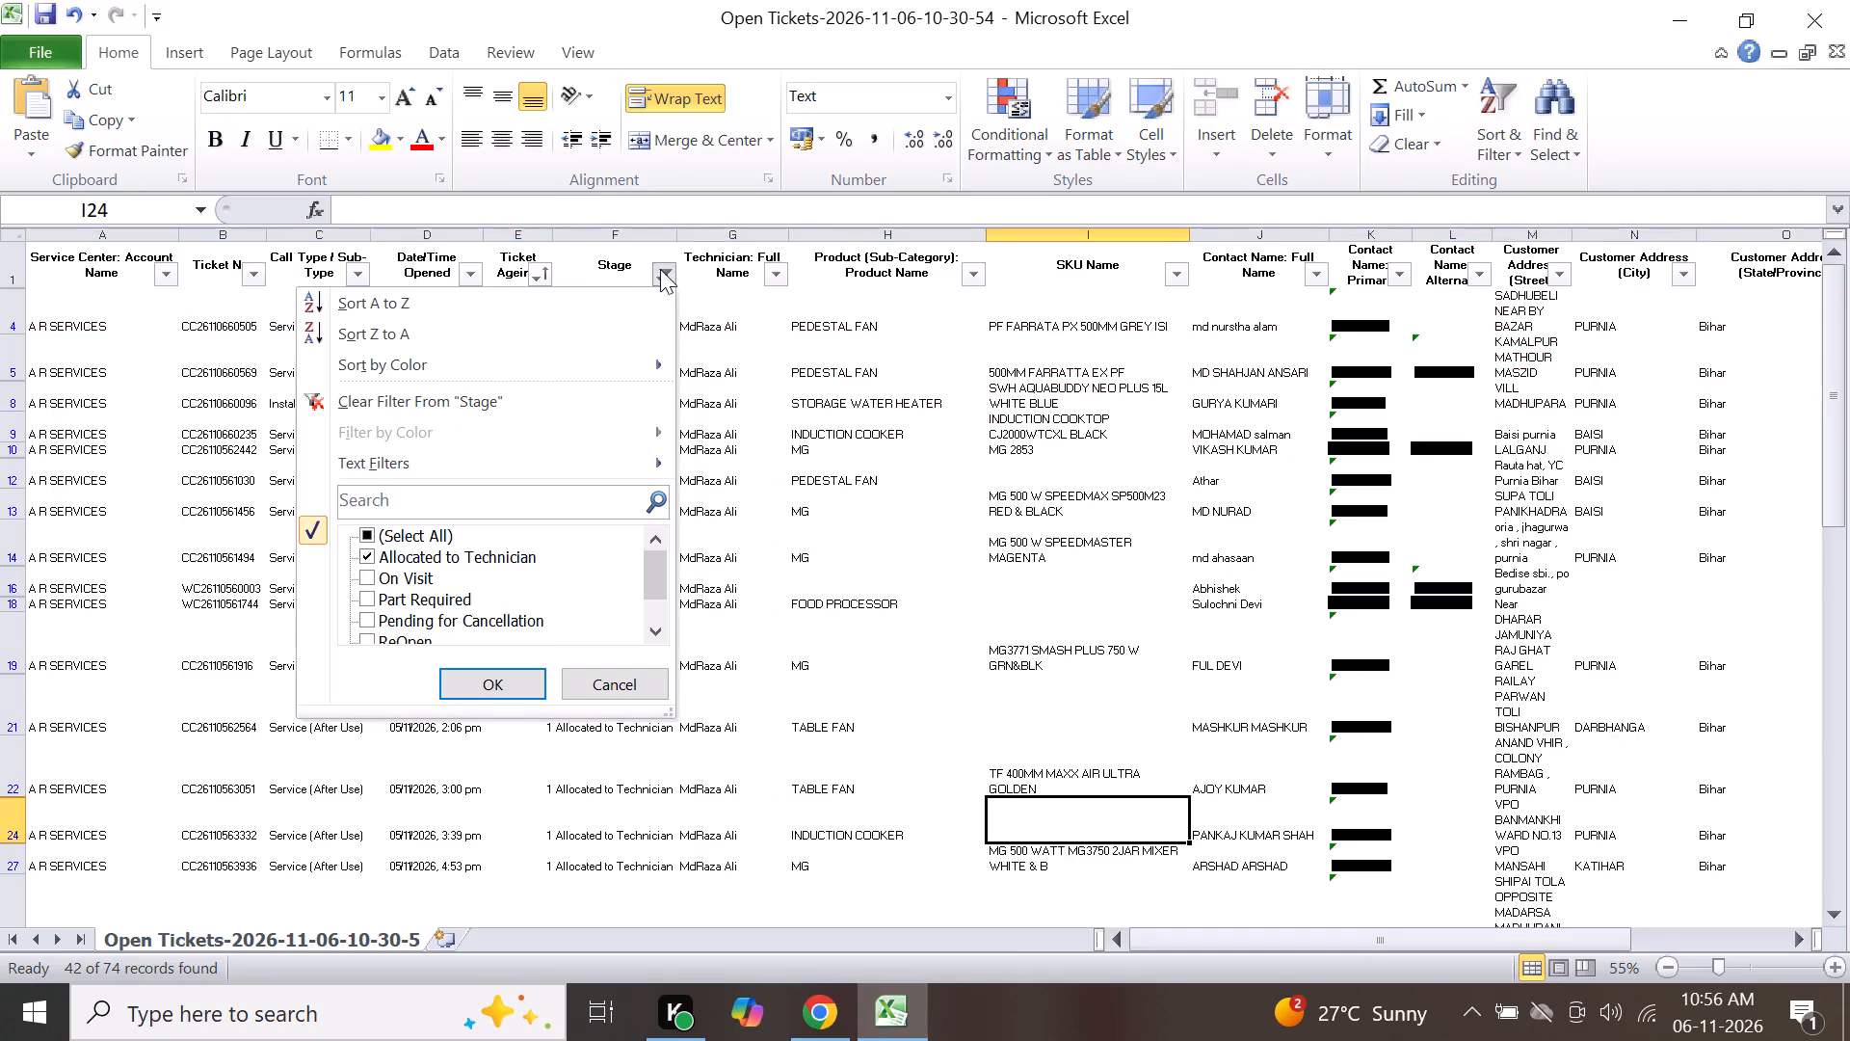
{"action": "left_click", "coordinate": [470, 548]}
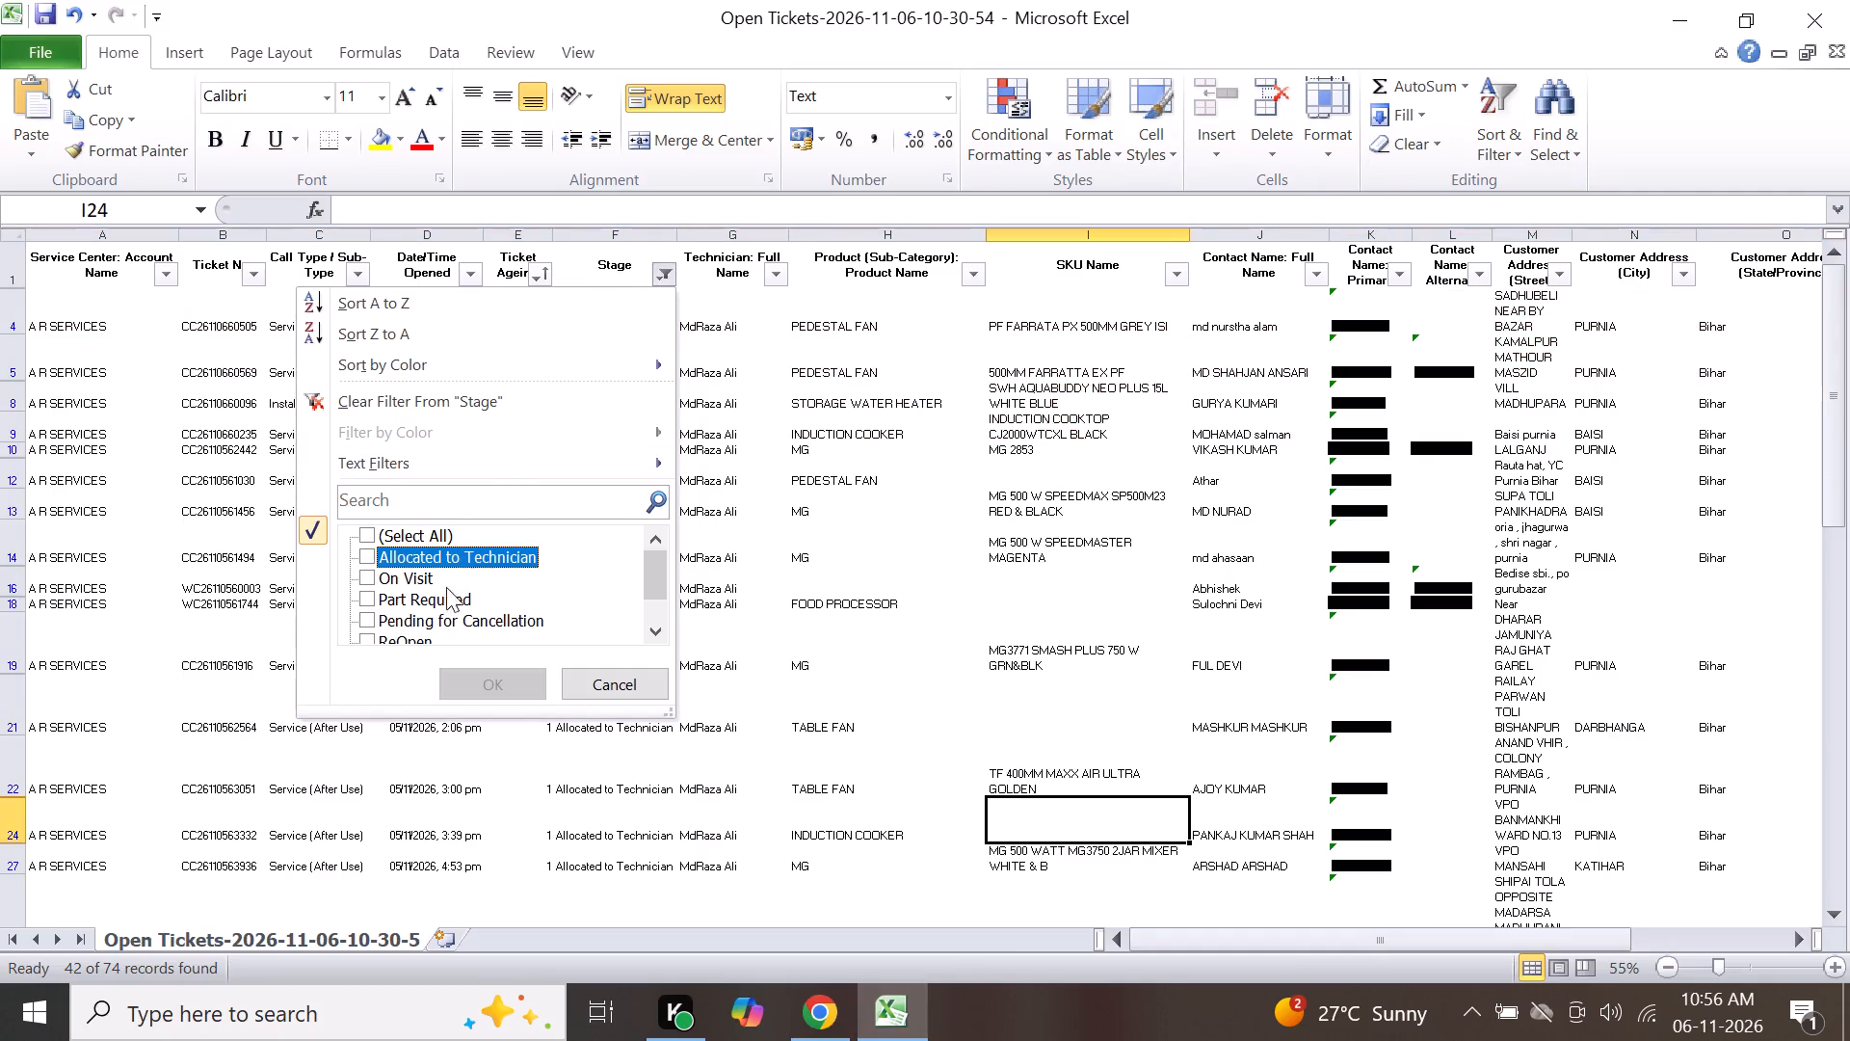
{"action": "left_click", "coordinate": [440, 582]}
{"action": "left_click", "coordinate": [420, 584]}
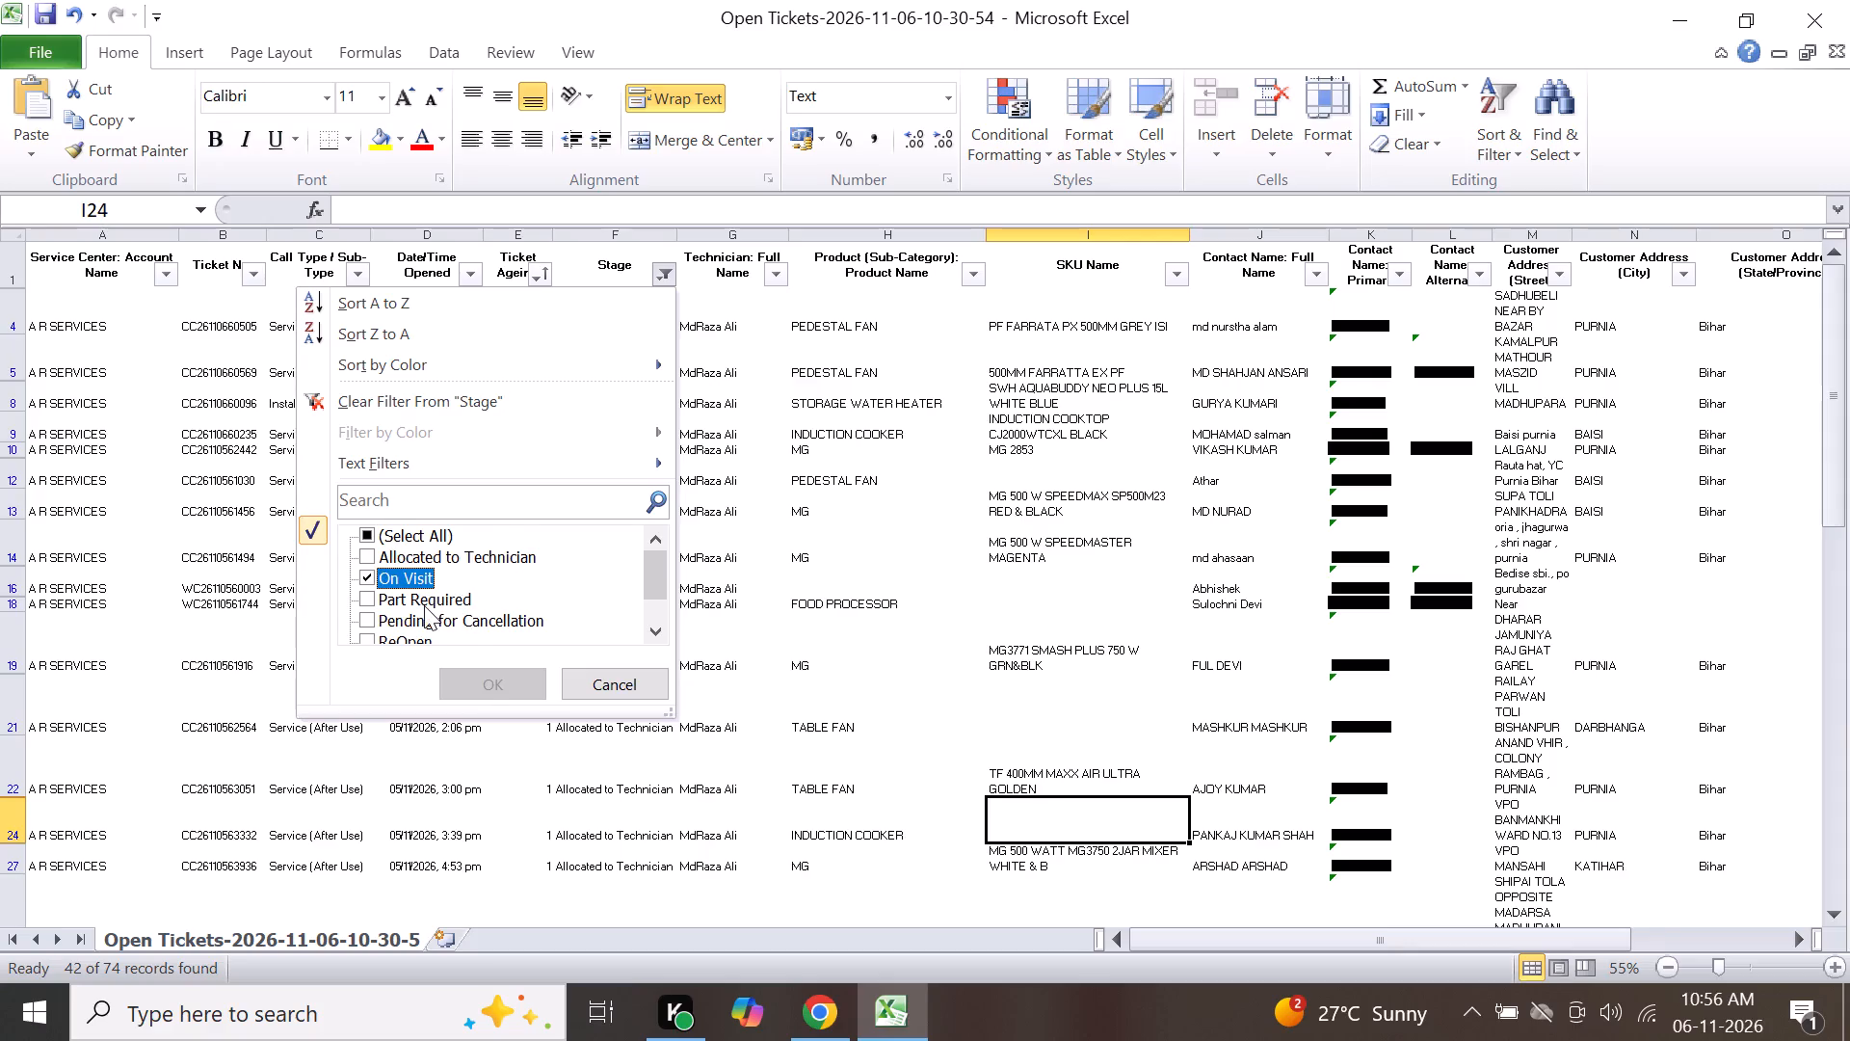
{"action": "left_click", "coordinate": [480, 677]}
{"action": "left_click", "coordinate": [712, 619]}
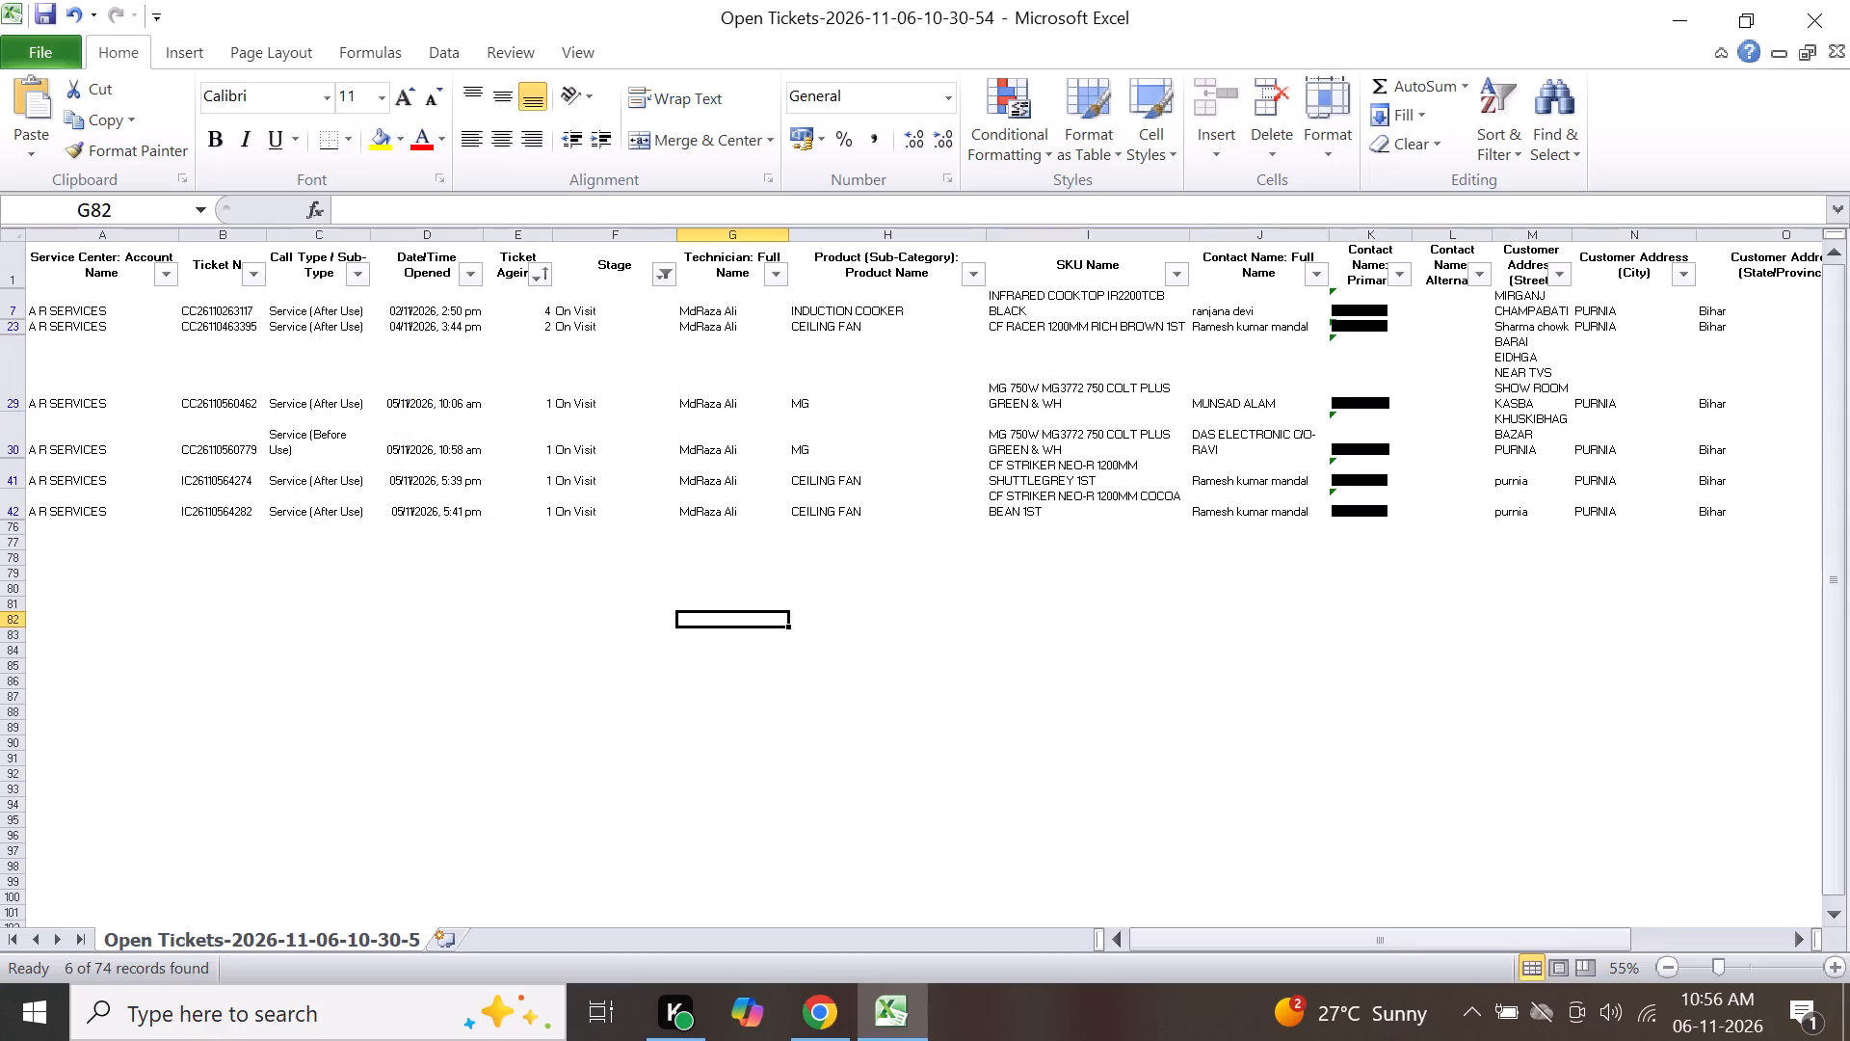
Enlarge the Open Tickets sheet to 85% and examine the On Visit tickets from the first column onward.
{"action": "scroll", "coordinate": [496, 463], "scroll_direction": "up", "scroll_amount": 1}
{"action": "scroll", "coordinate": [495, 463], "scroll_direction": "up", "scroll_amount": 1, "text": "ctrl"}
{"action": "scroll", "coordinate": [495, 463], "scroll_direction": "down", "scroll_amount": 2}
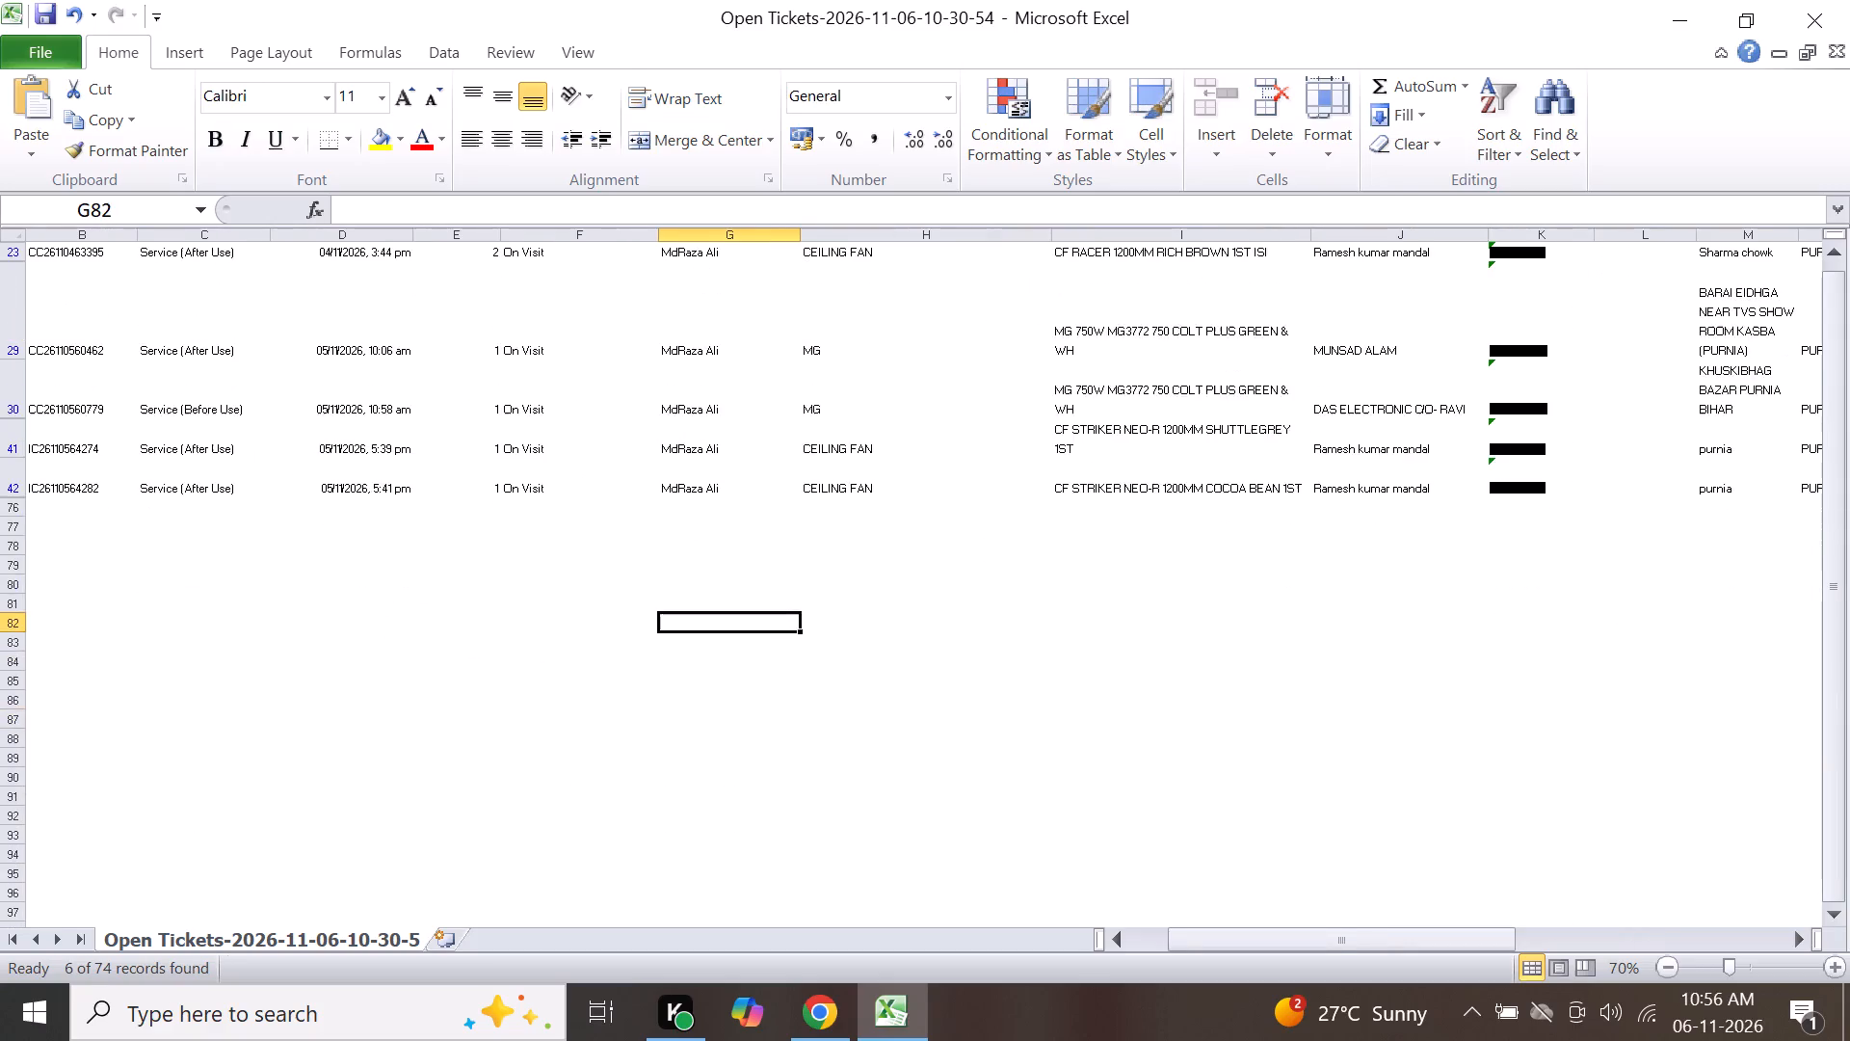
{"action": "scroll", "coordinate": [495, 463], "scroll_direction": "up", "scroll_amount": 4}
{"action": "left_click_drag", "start_coordinate": [1274, 933], "coordinate": [1103, 936]}
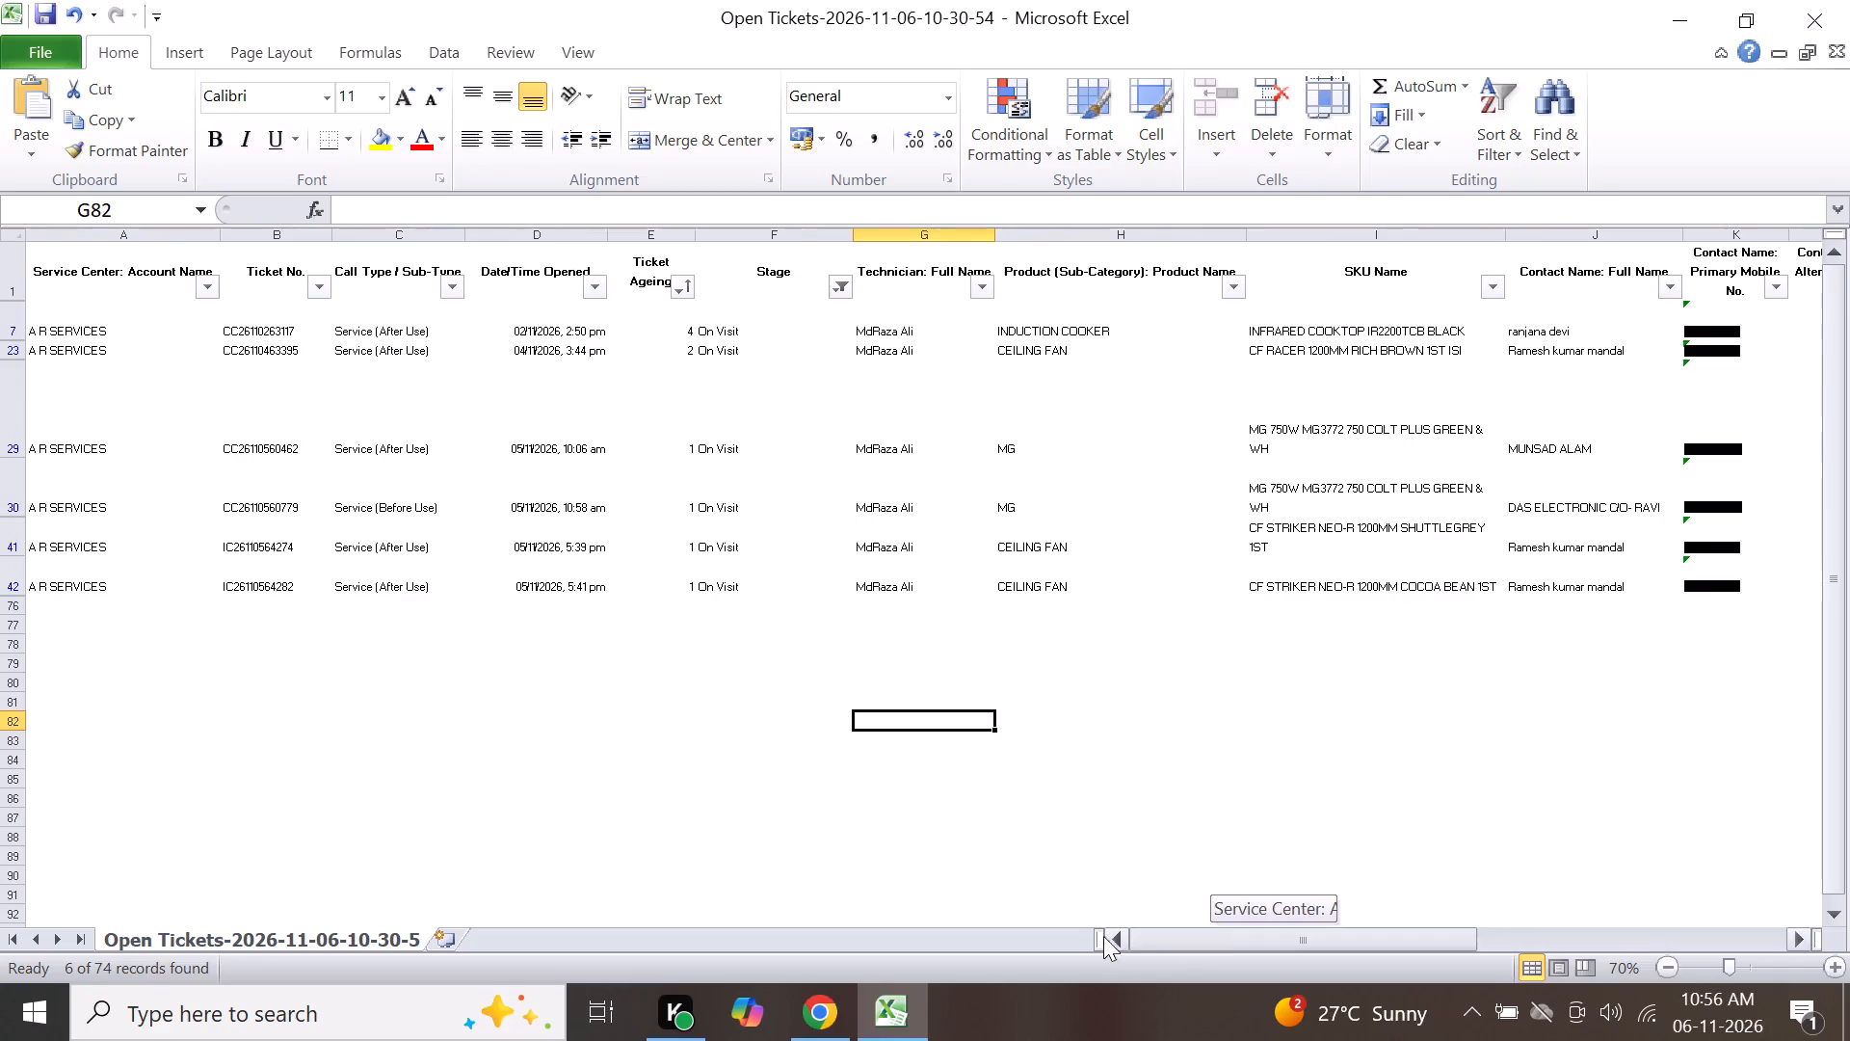
{"action": "left_click_drag", "start_coordinate": [1103, 936], "coordinate": [1050, 921]}
{"action": "scroll", "coordinate": [698, 655], "scroll_direction": "up", "scroll_amount": 1}
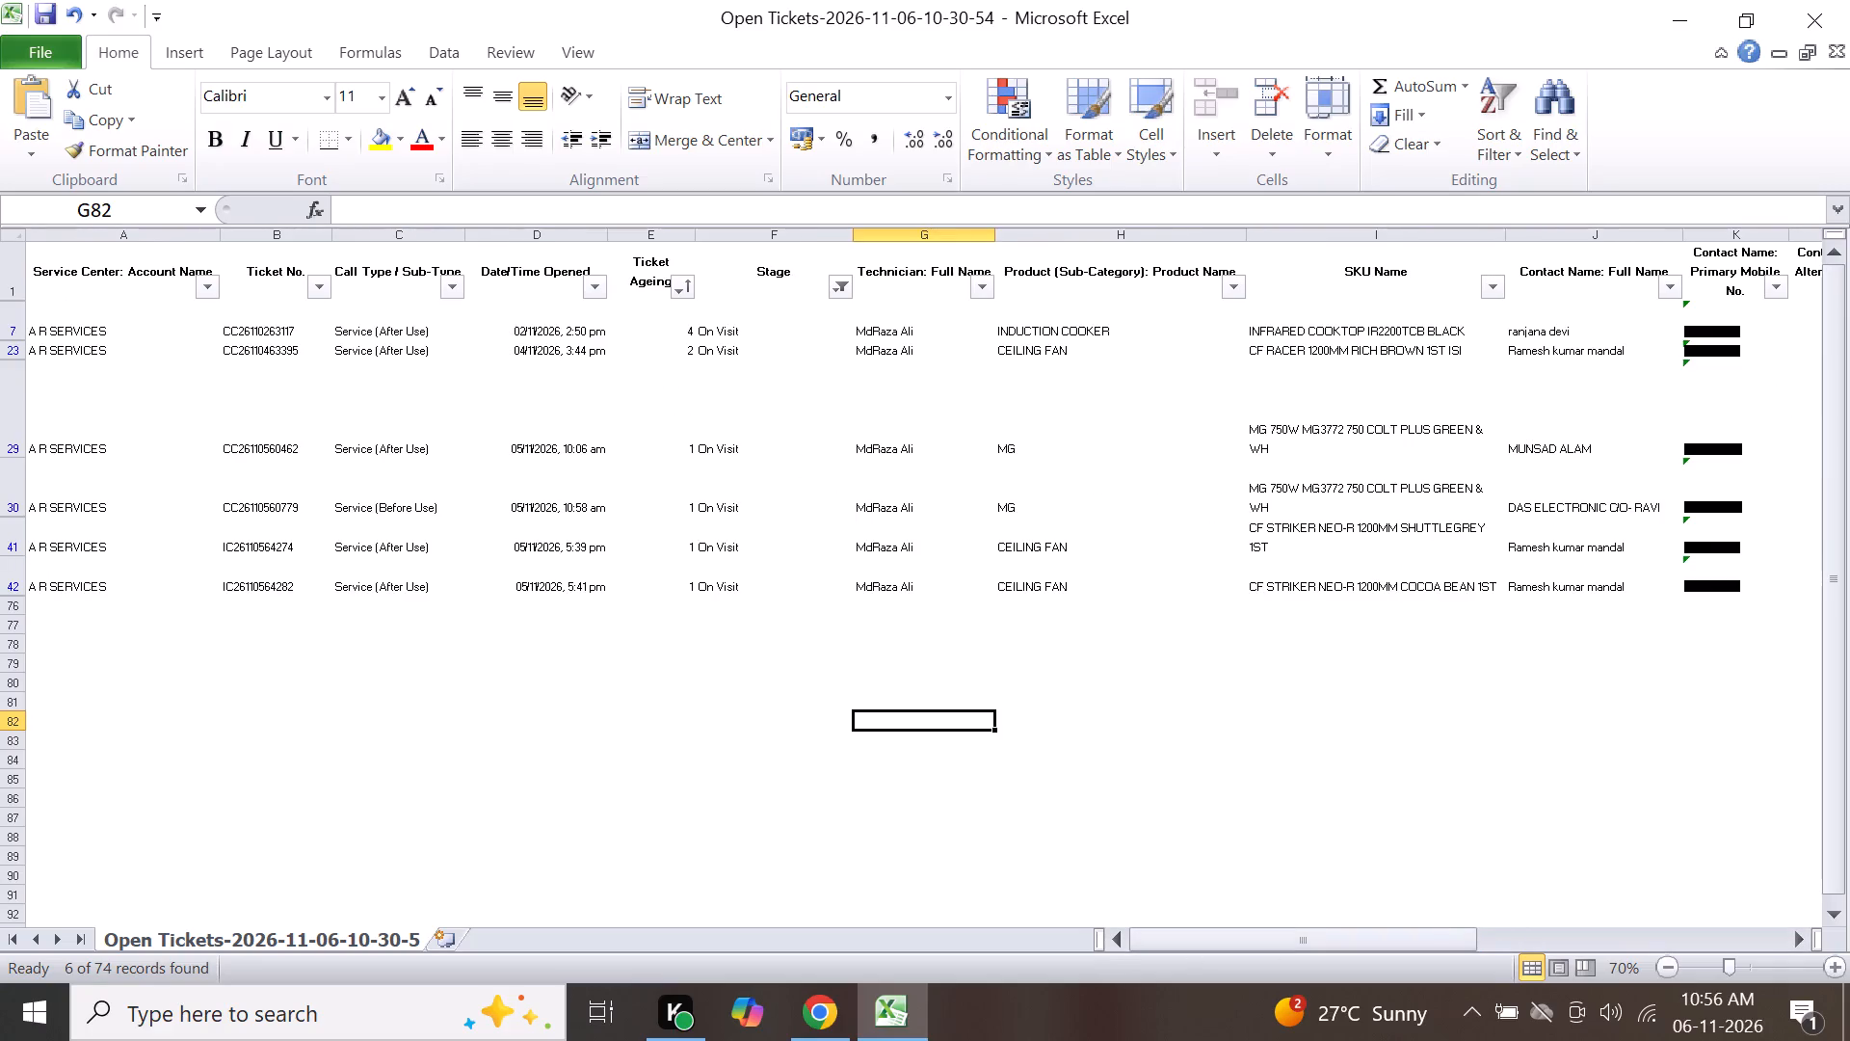
{"action": "scroll", "coordinate": [698, 655], "scroll_direction": "up", "scroll_amount": 2}
{"action": "scroll", "coordinate": [698, 655], "scroll_direction": "up", "scroll_amount": 1, "text": "ctrl"}
{"action": "scroll", "coordinate": [698, 655], "scroll_direction": "down", "scroll_amount": 1}
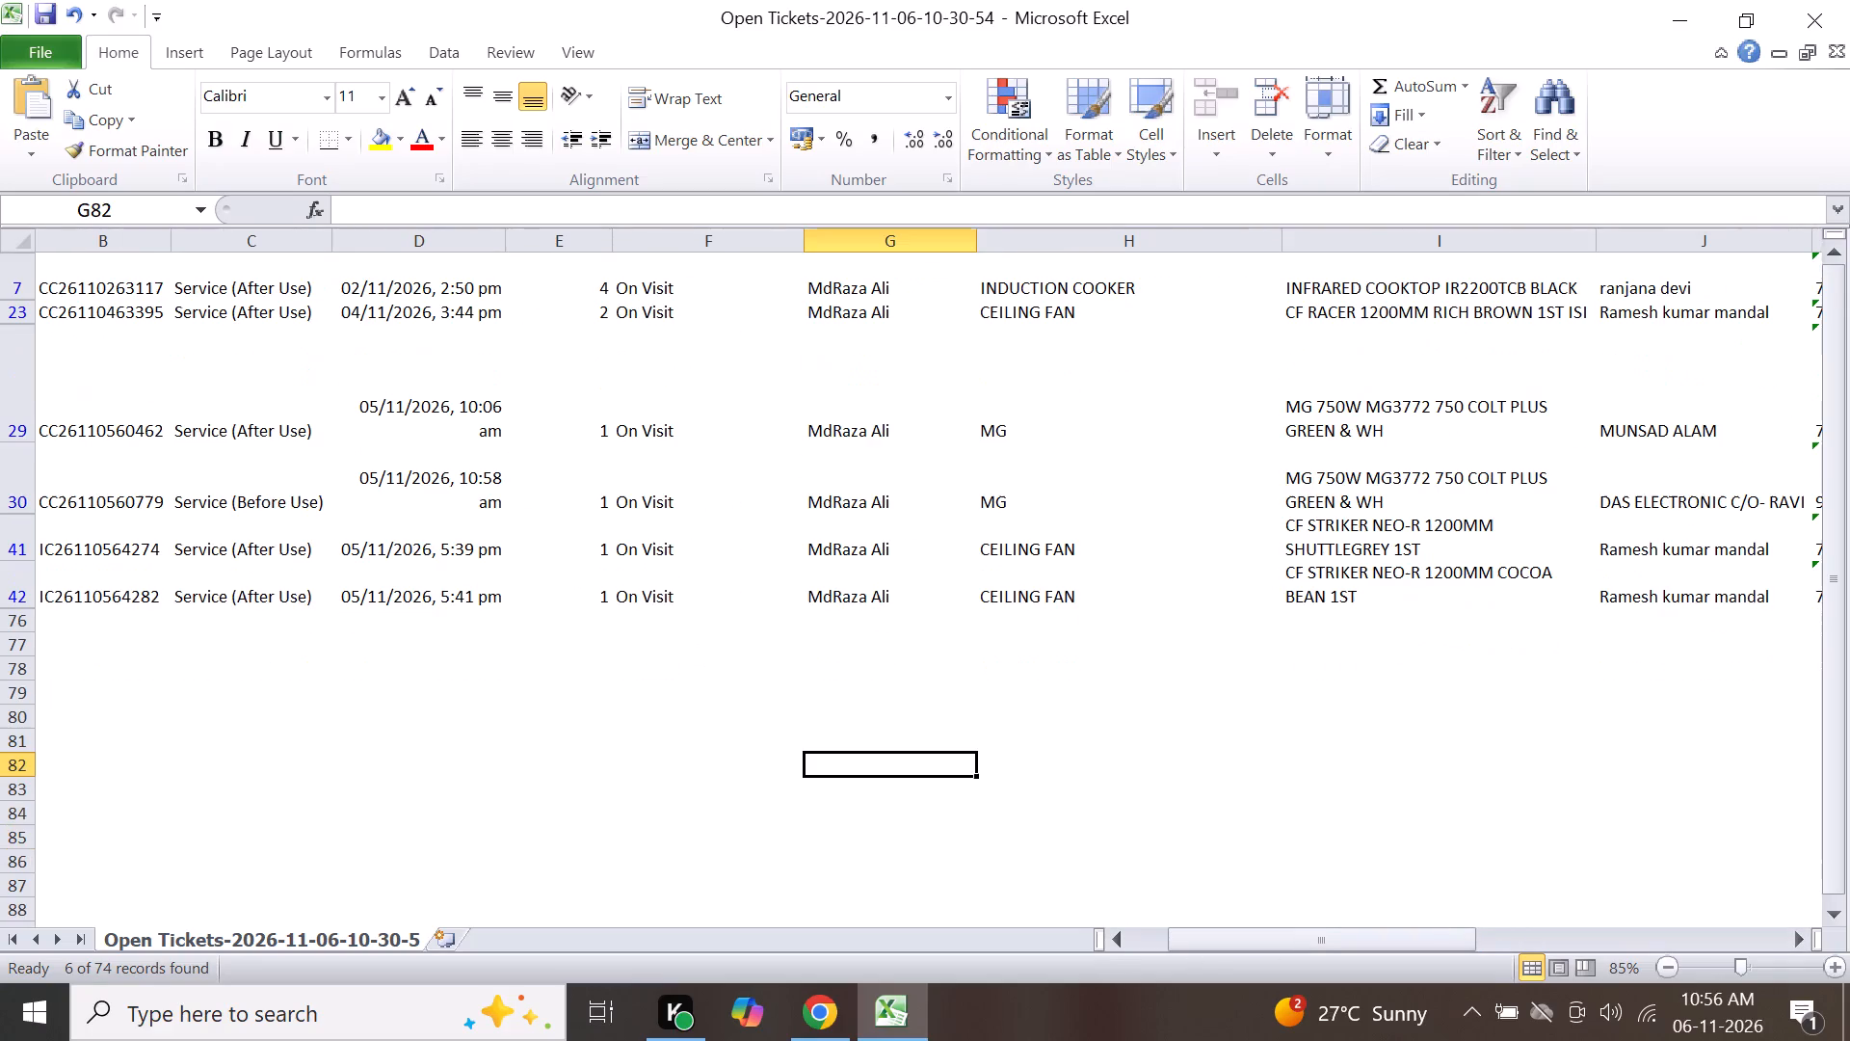
{"action": "left_click_drag", "start_coordinate": [1332, 940], "coordinate": [997, 922]}
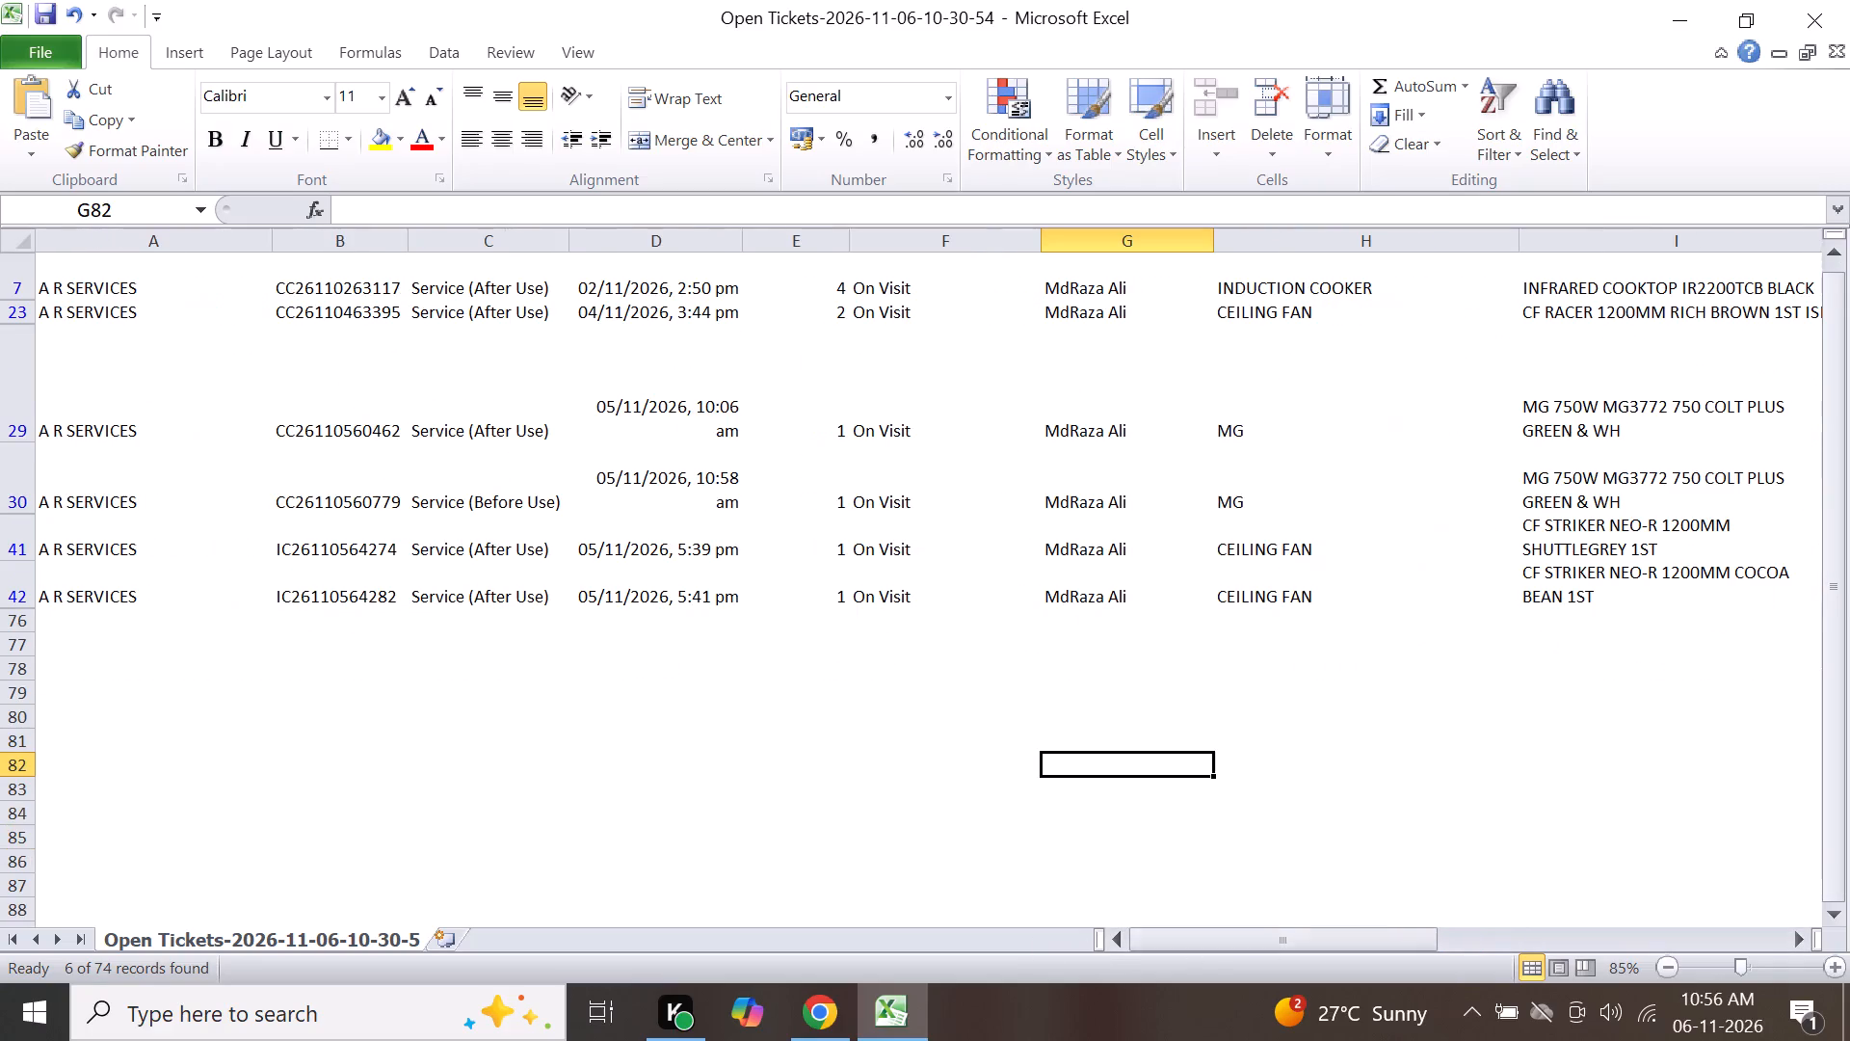
Reduce the heights of rows 29 and 30 so the On Visit tickets sit closer together.
{"action": "left_click_drag", "start_coordinate": [0, 437], "coordinate": [18, 361]}
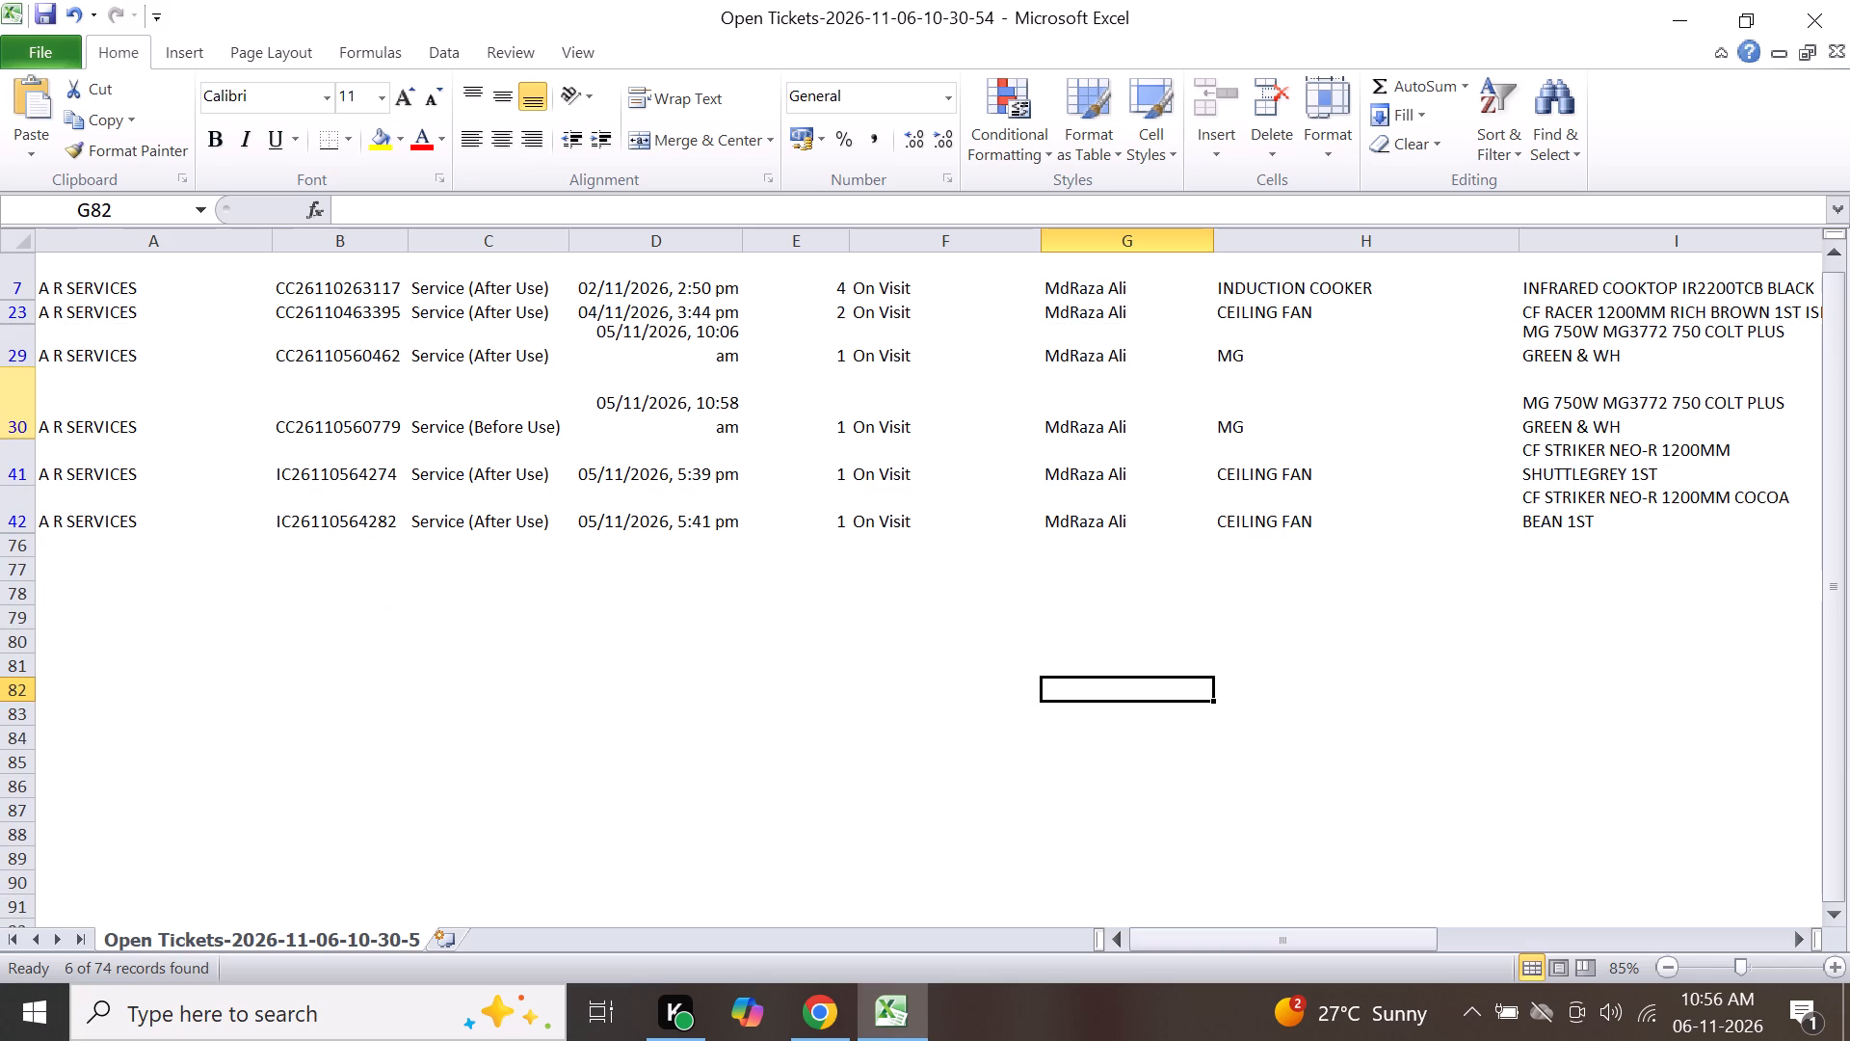
{"action": "left_click_drag", "start_coordinate": [0, 440], "coordinate": [9, 408]}
{"action": "left_click", "coordinate": [572, 588]}
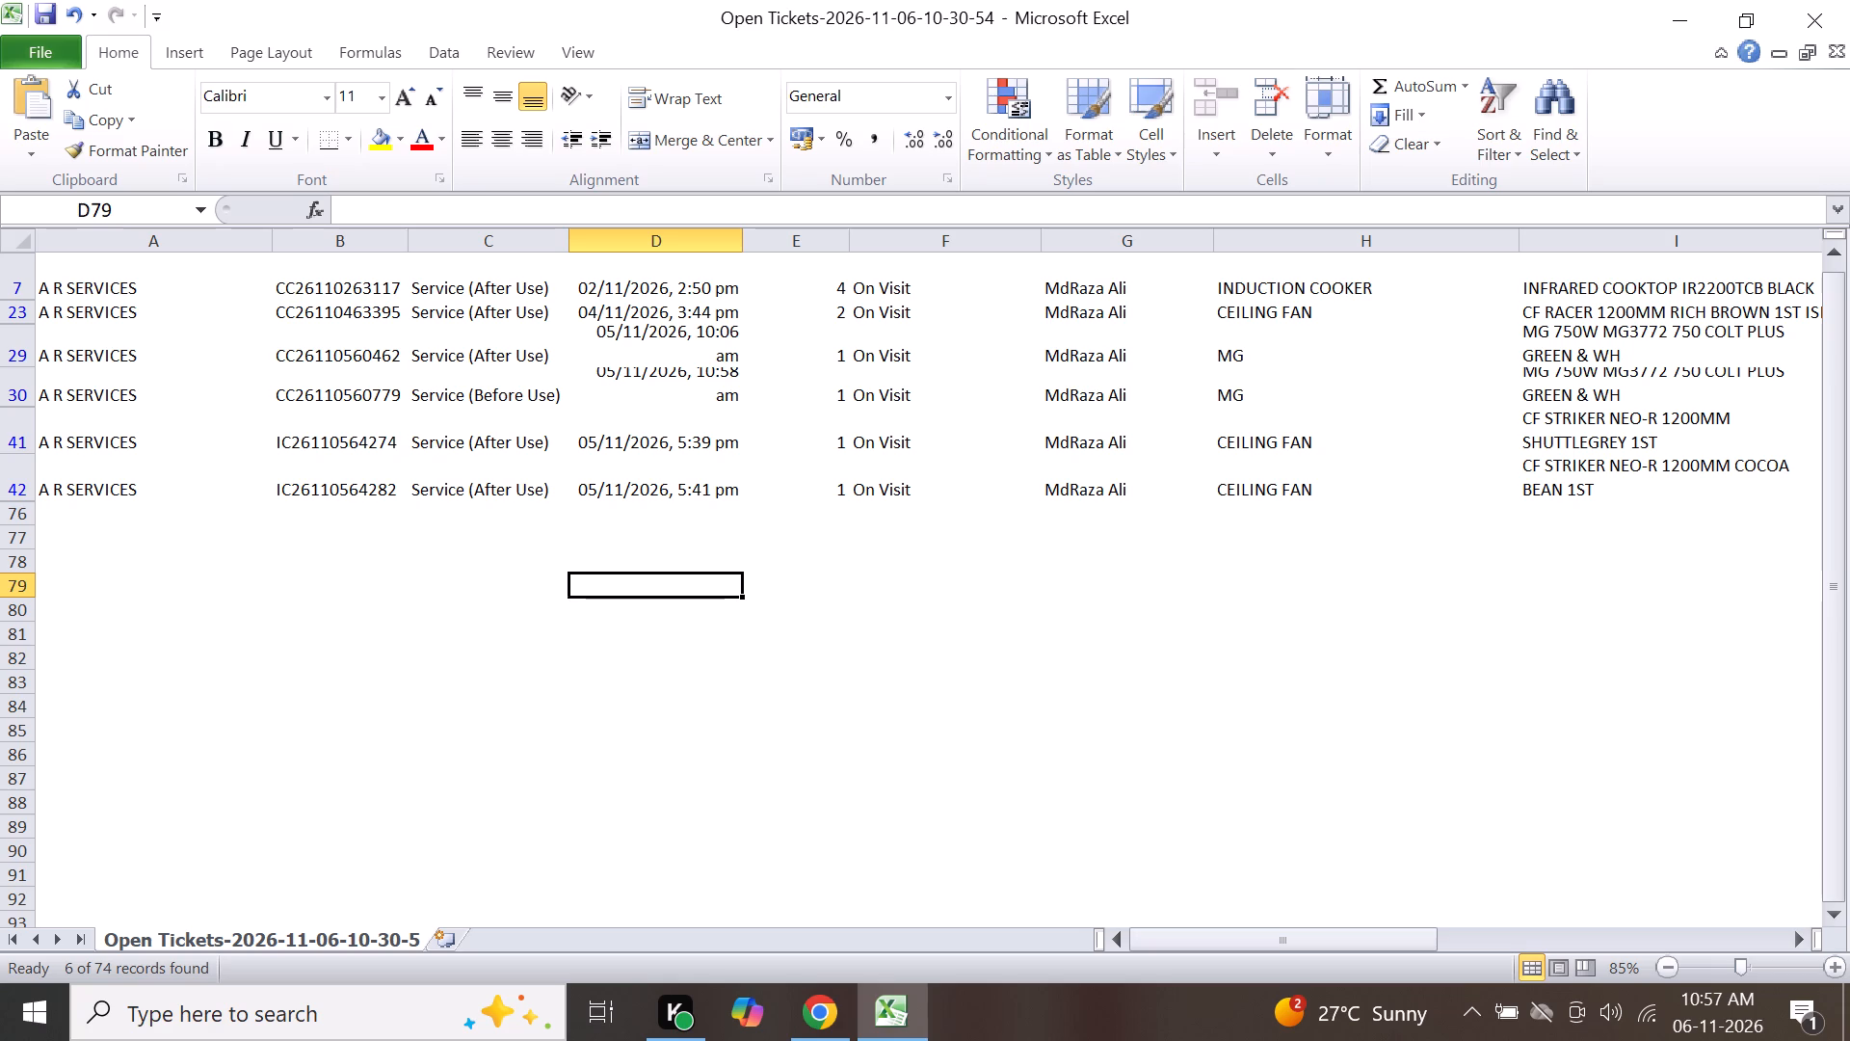
{"action": "left_click", "coordinate": [1392, 720]}
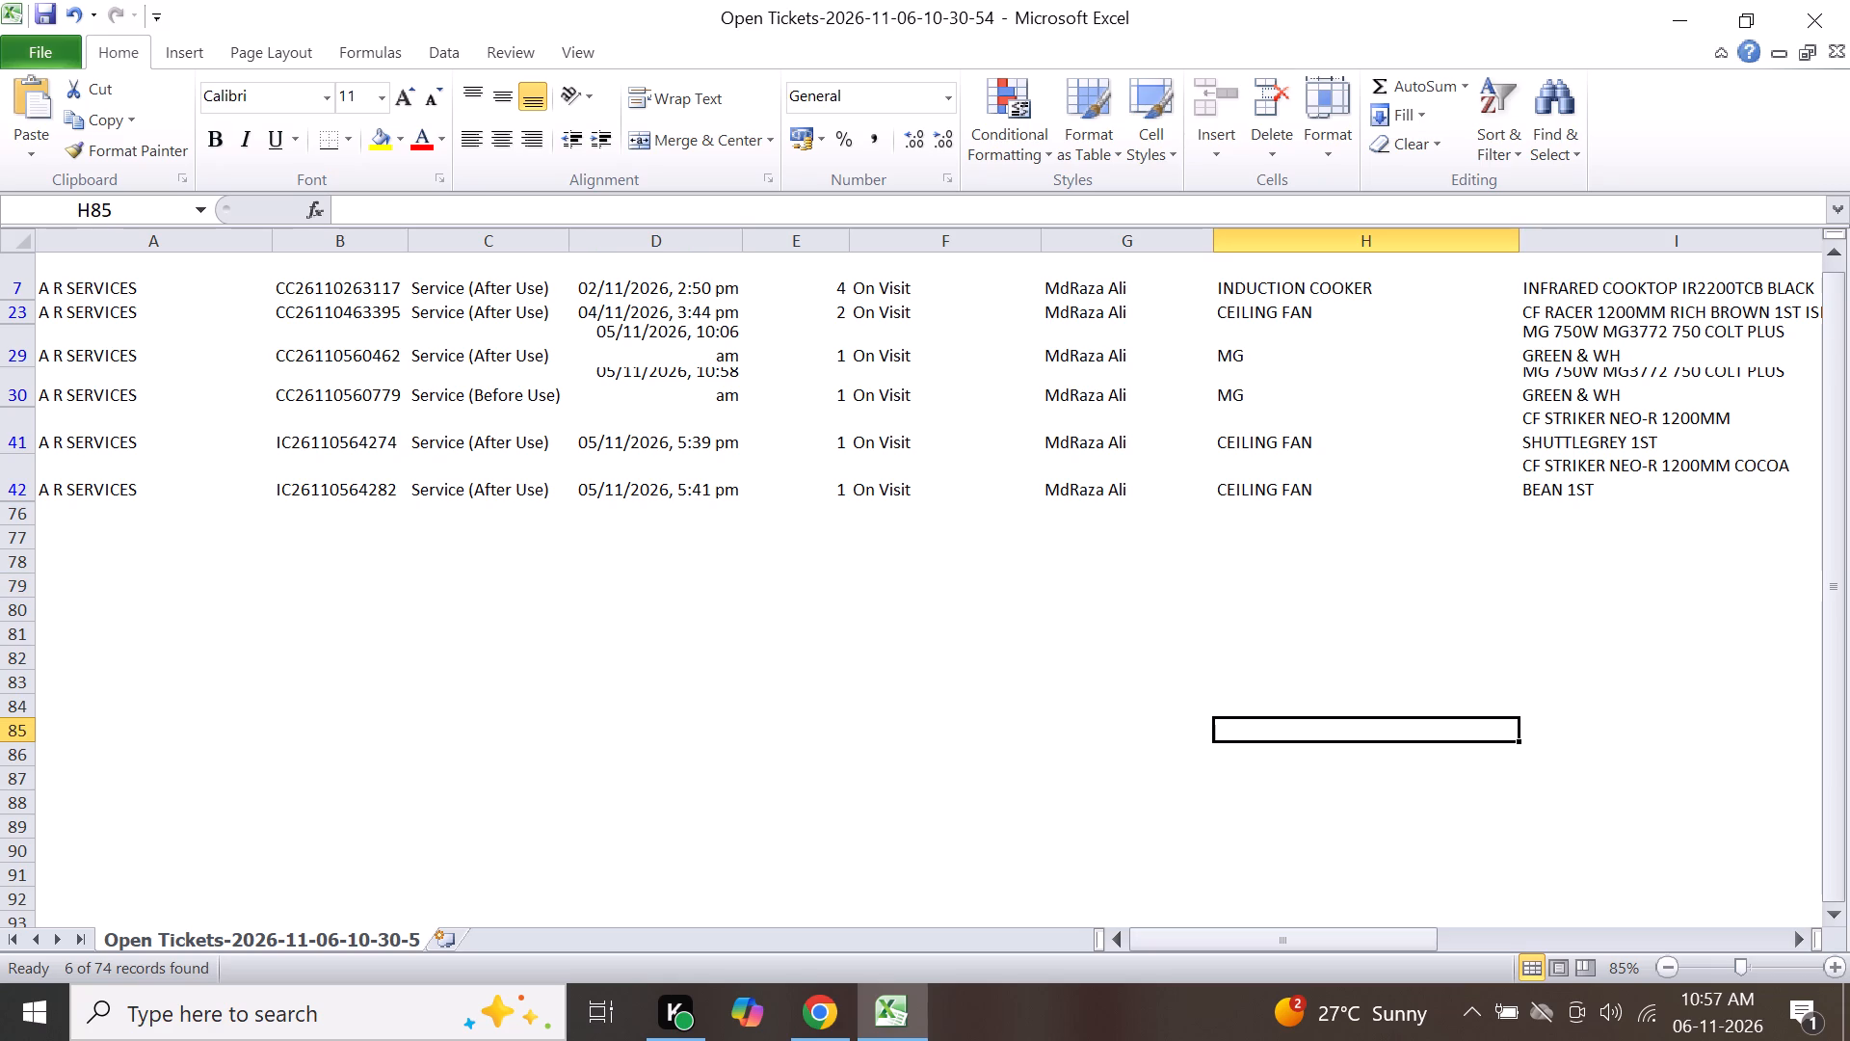
{"action": "left_click", "coordinate": [1150, 694]}
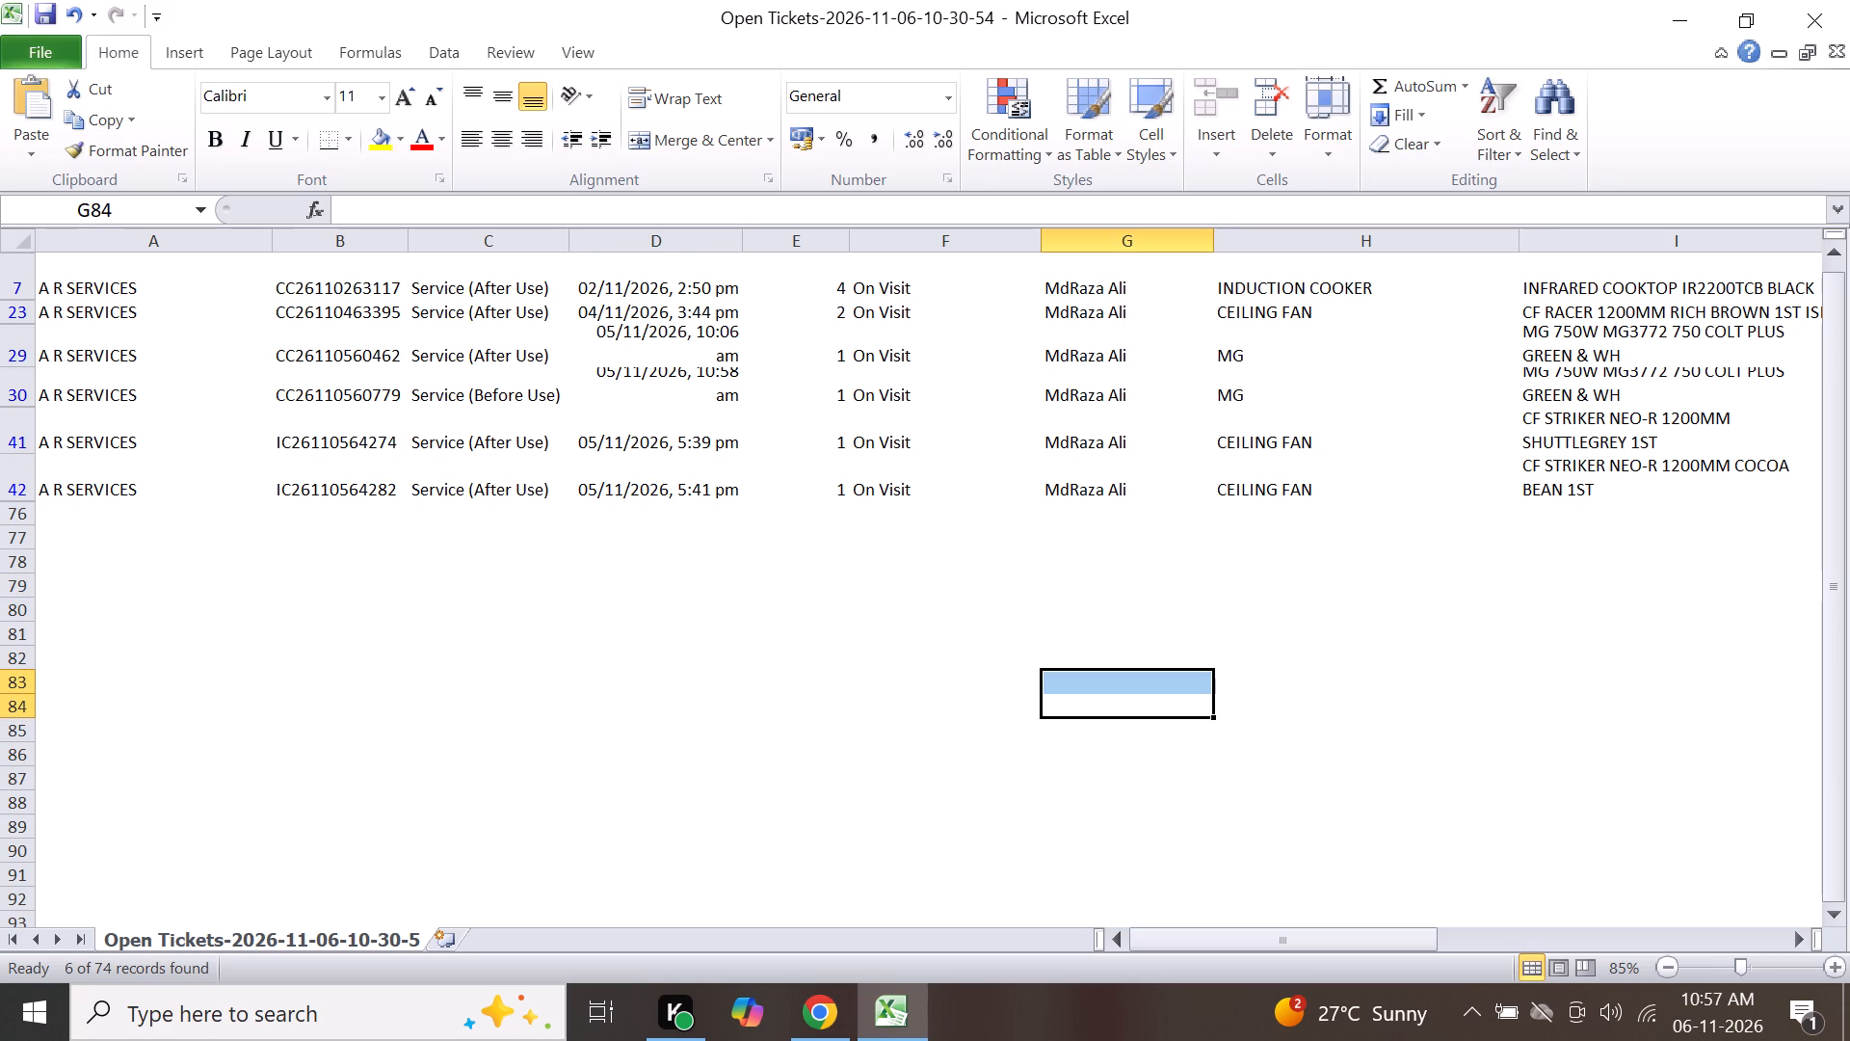
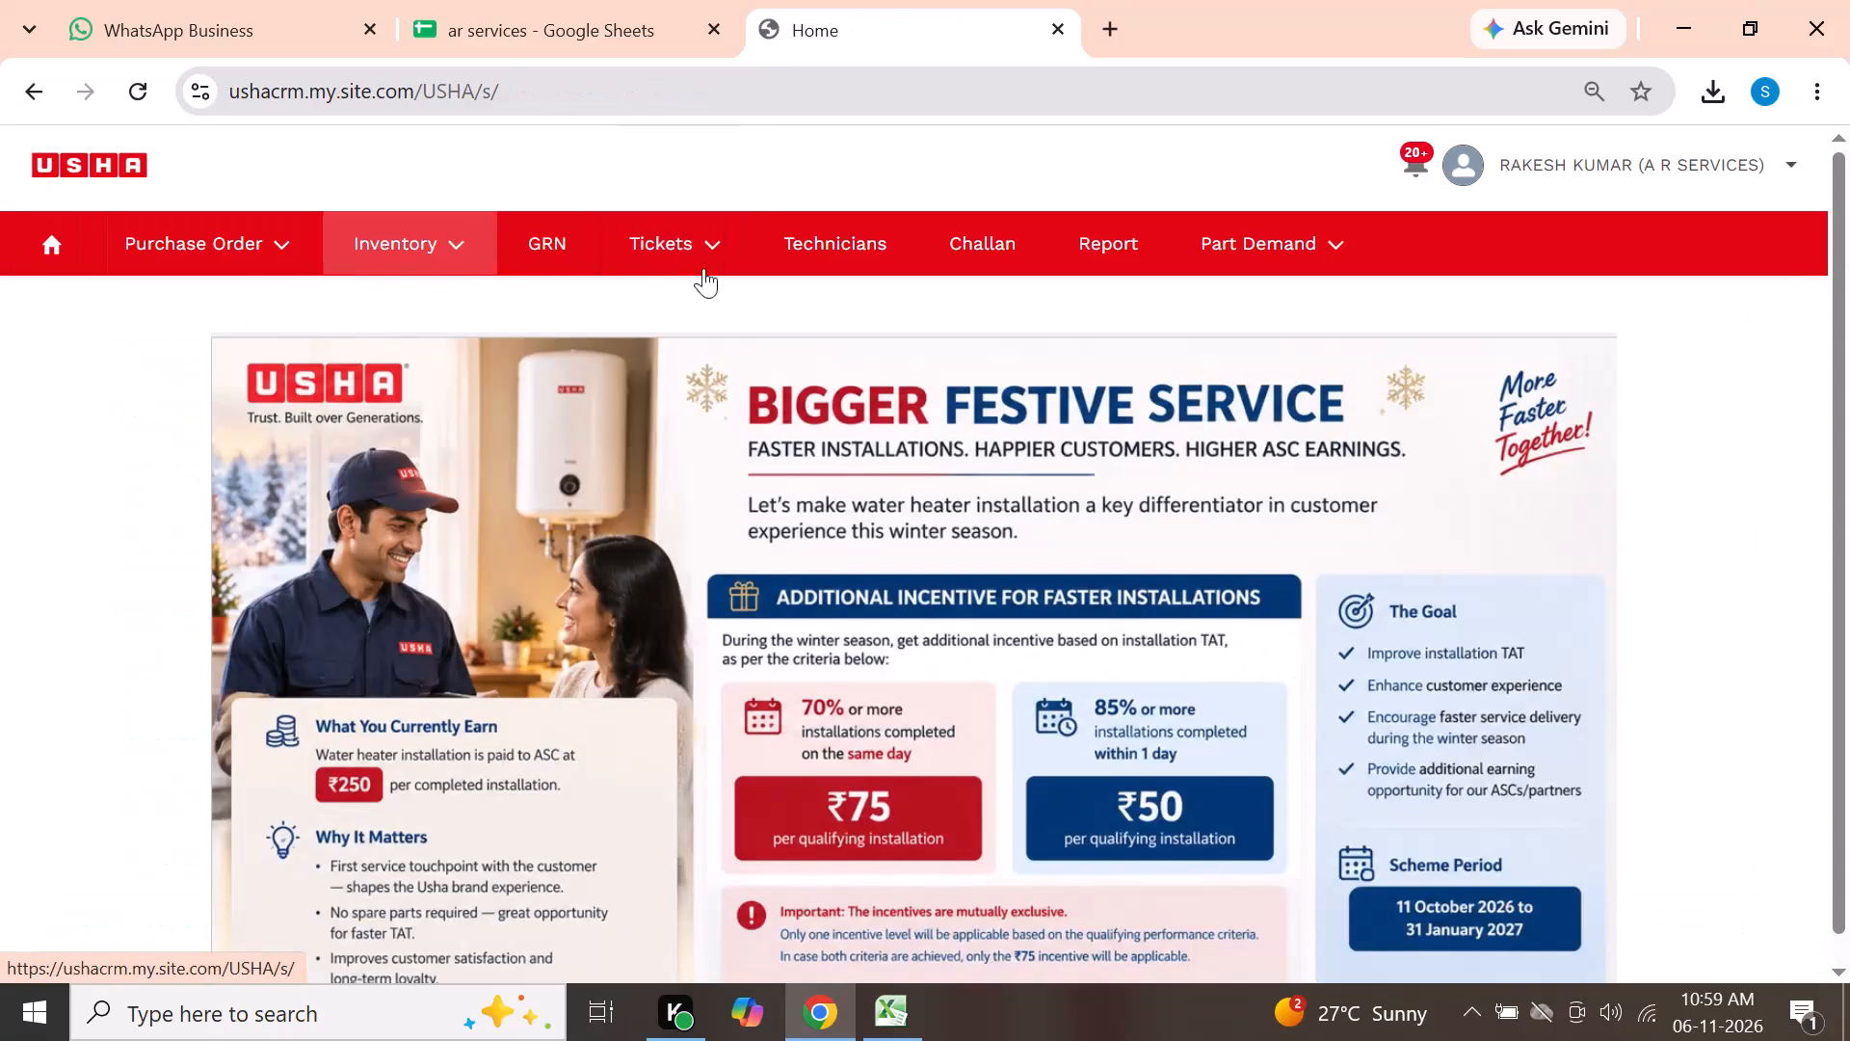
Open the Bulk Ticket Assignment list in the USHA CRM.
{"action": "left_click", "coordinate": [709, 239]}
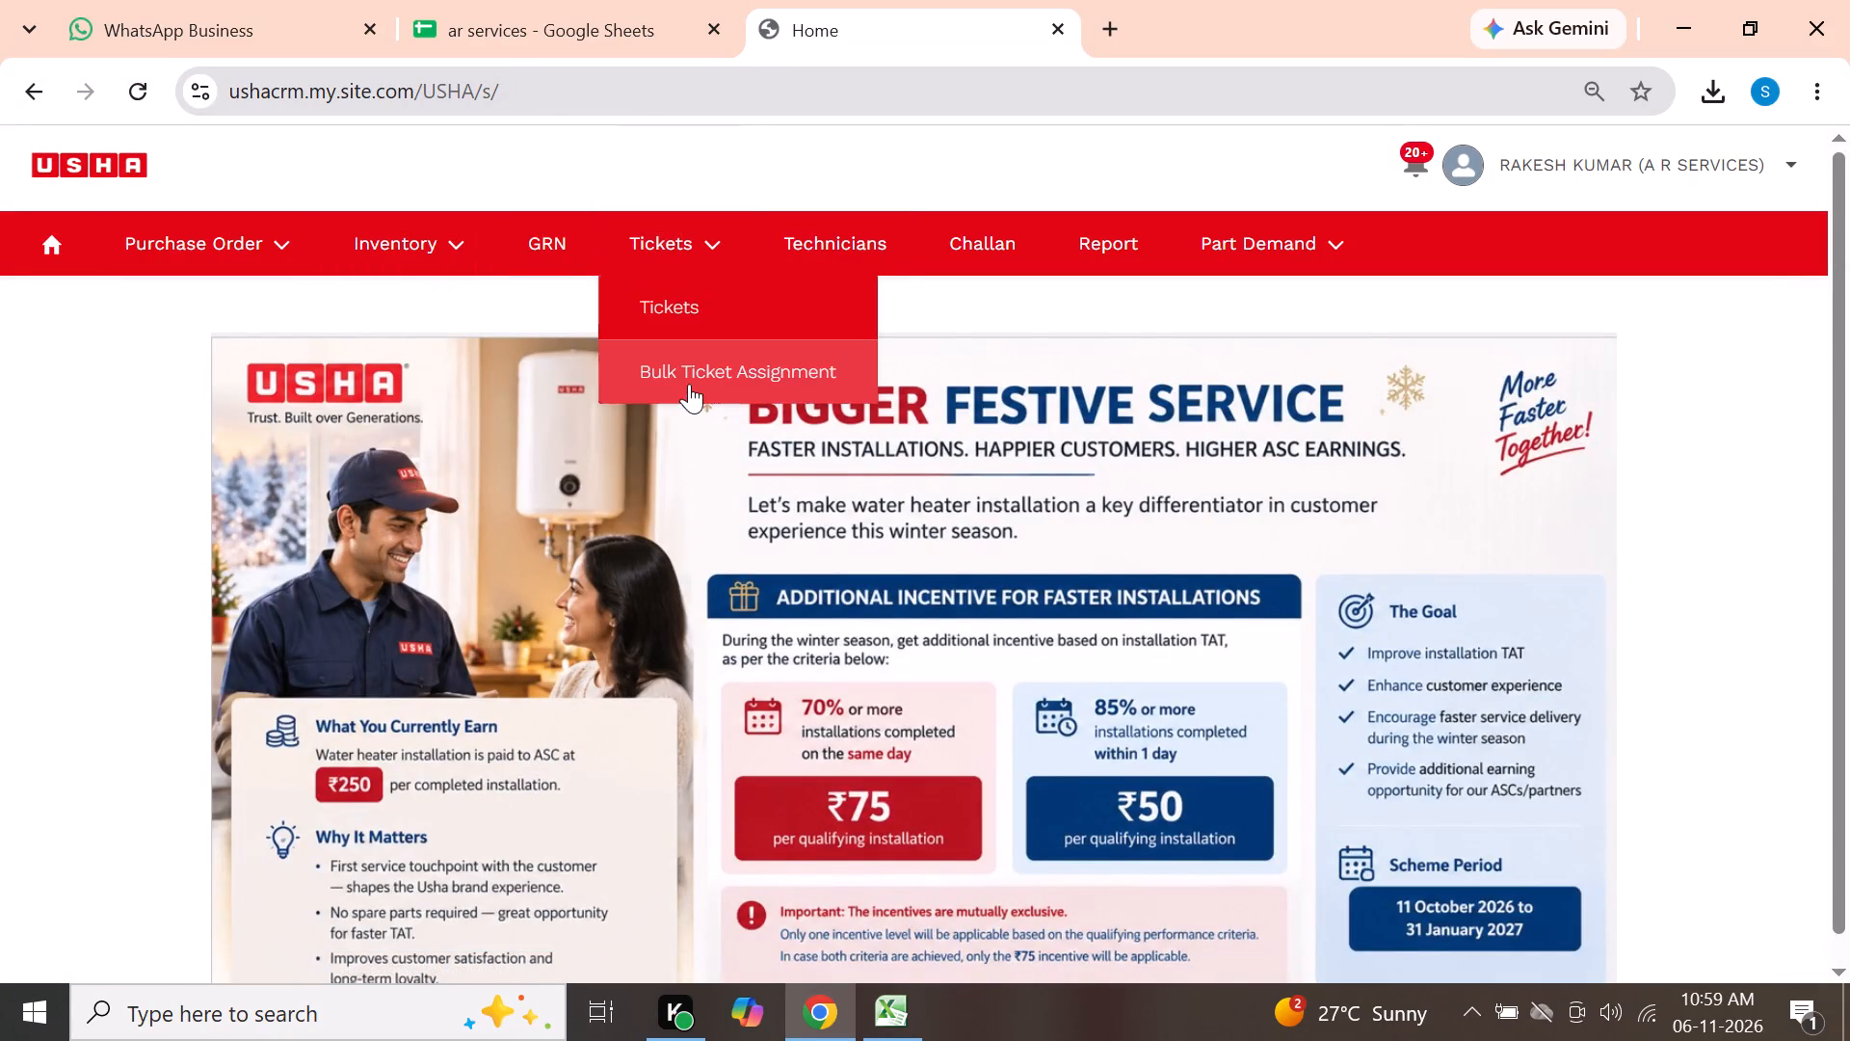
{"action": "left_click", "coordinate": [687, 393]}
{"action": "left_click", "coordinate": [708, 263]}
{"action": "left_click", "coordinate": [709, 344]}
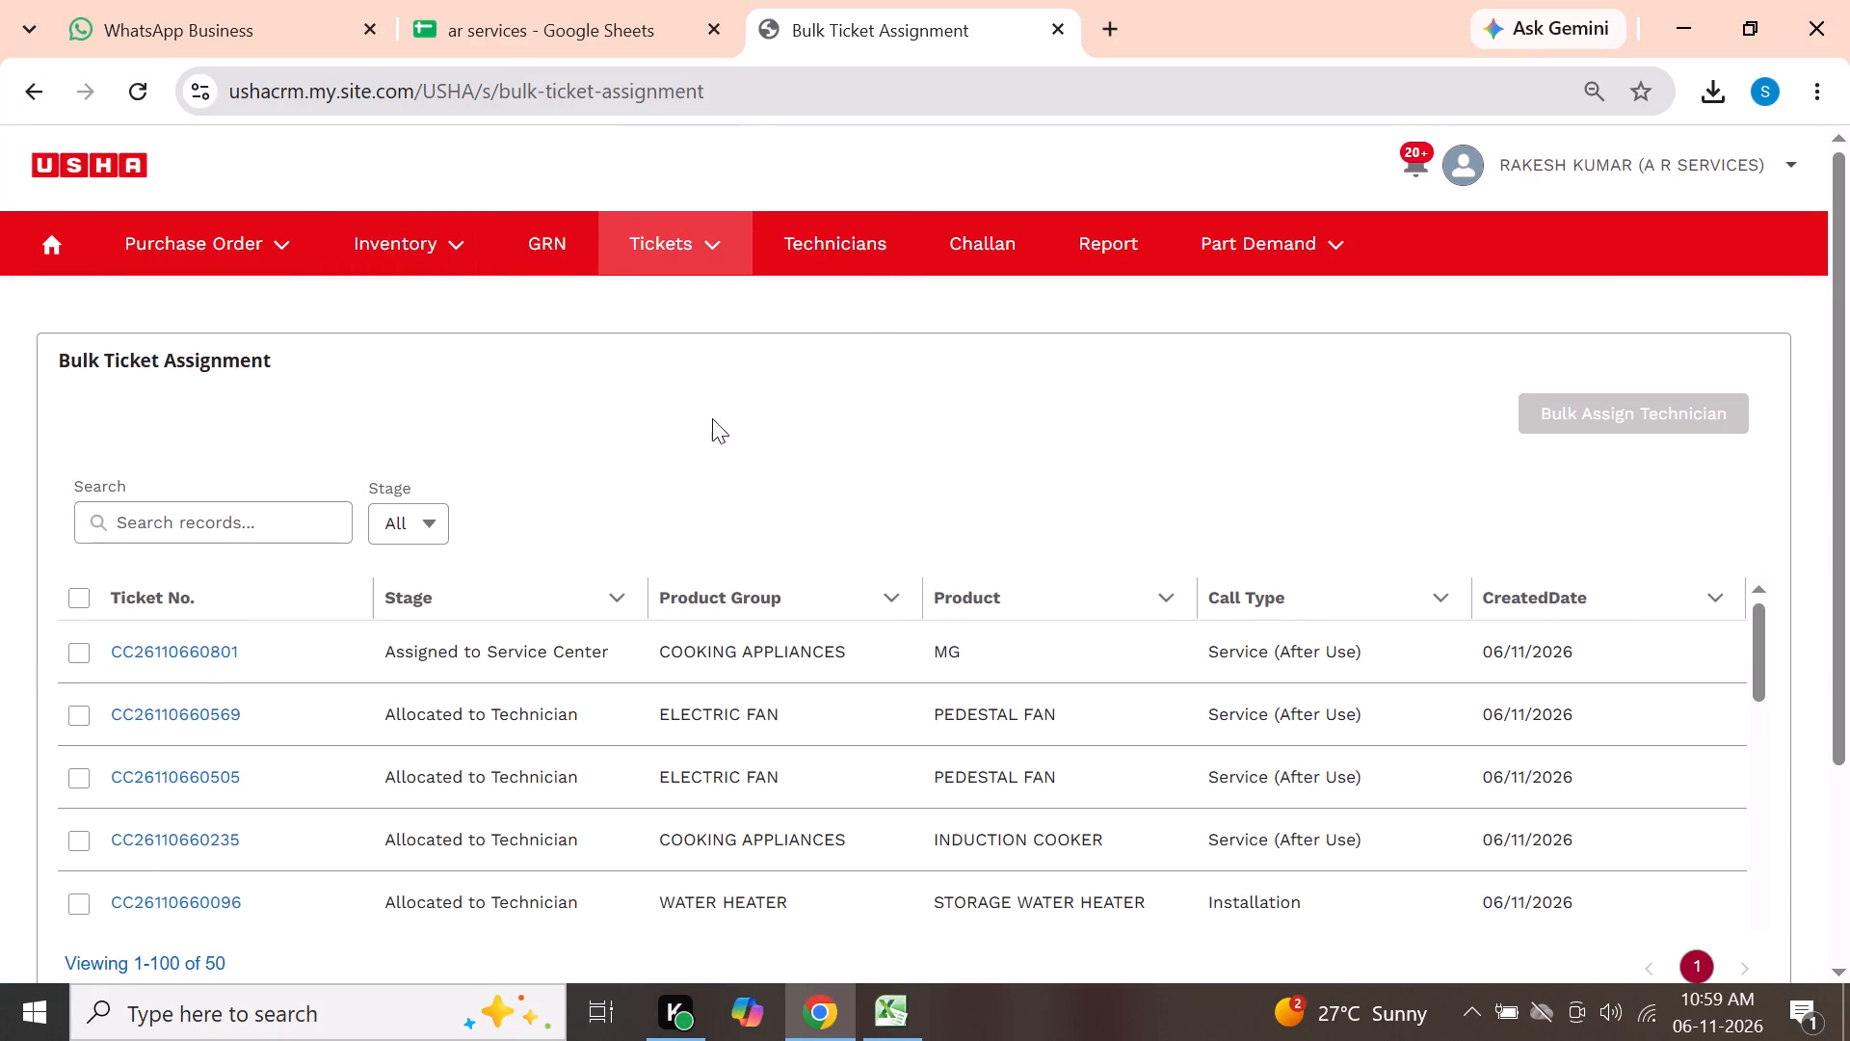
{"action": "left_click", "coordinate": [224, 655]}
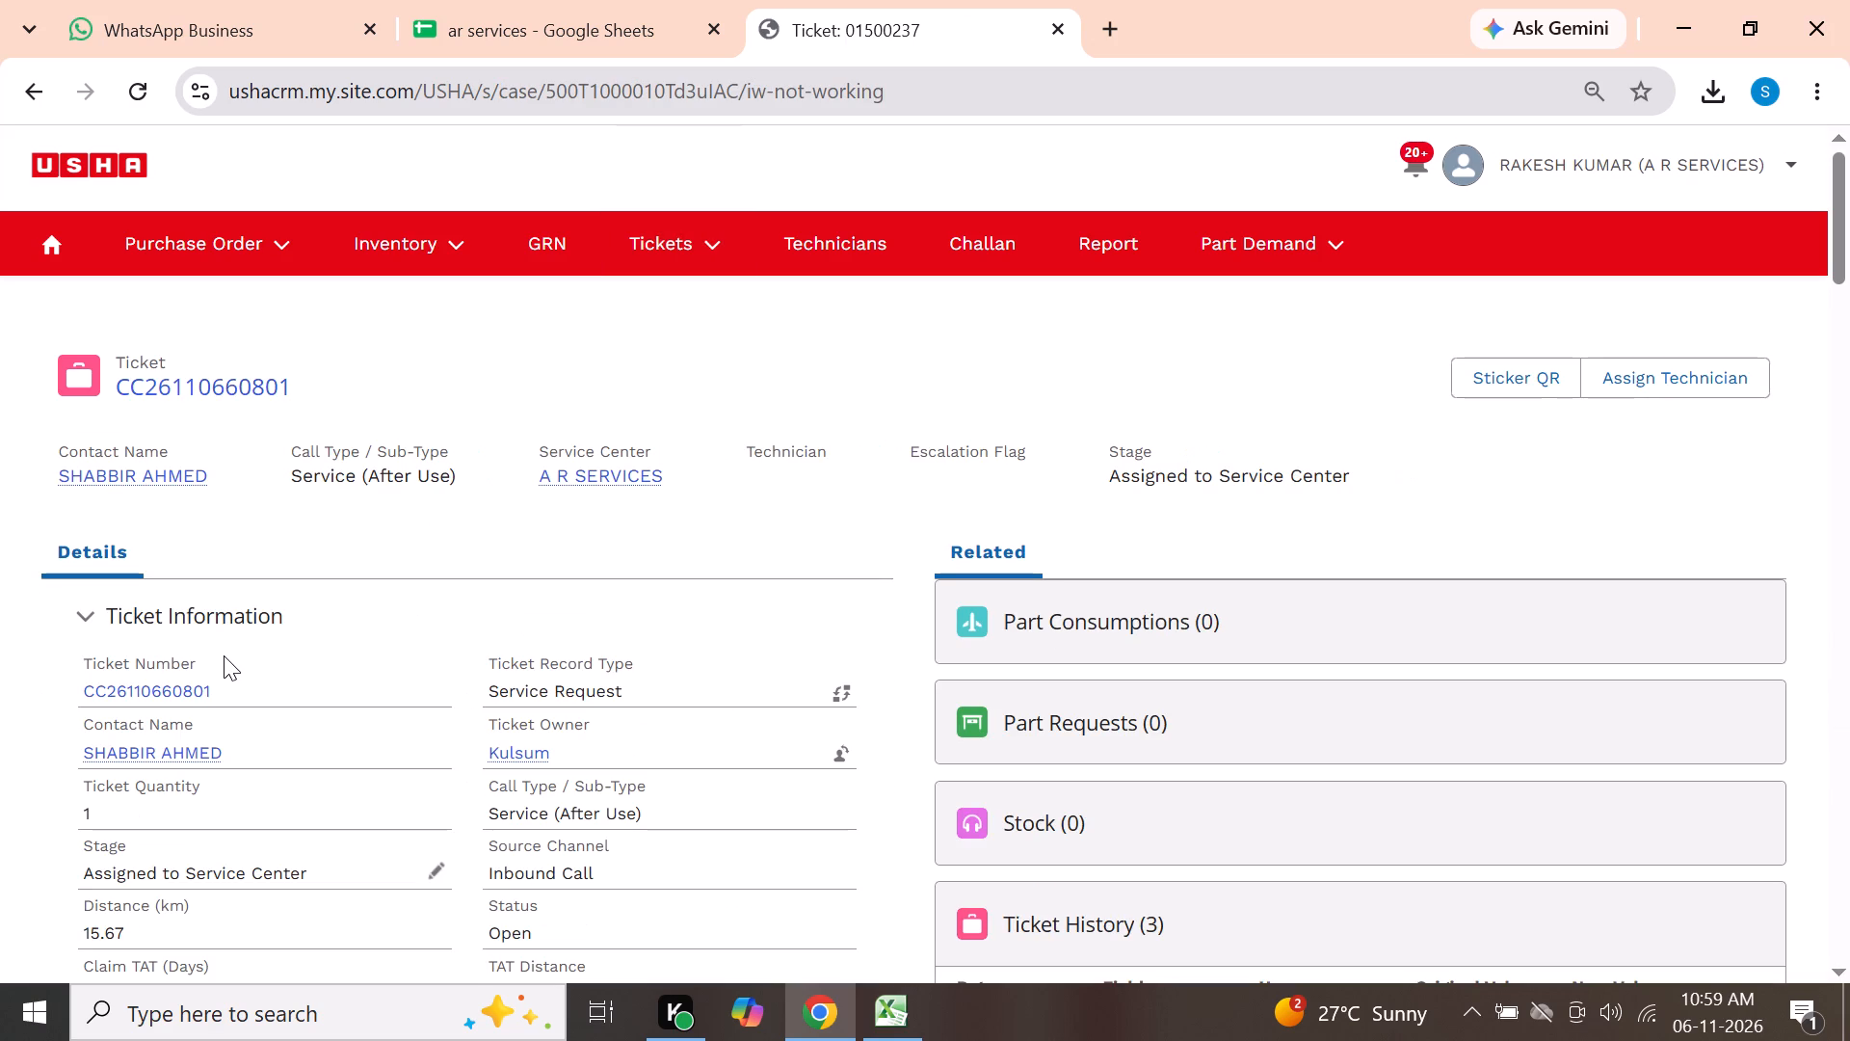
{"action": "scroll", "coordinate": [339, 655], "scroll_direction": "down", "scroll_amount": 2}
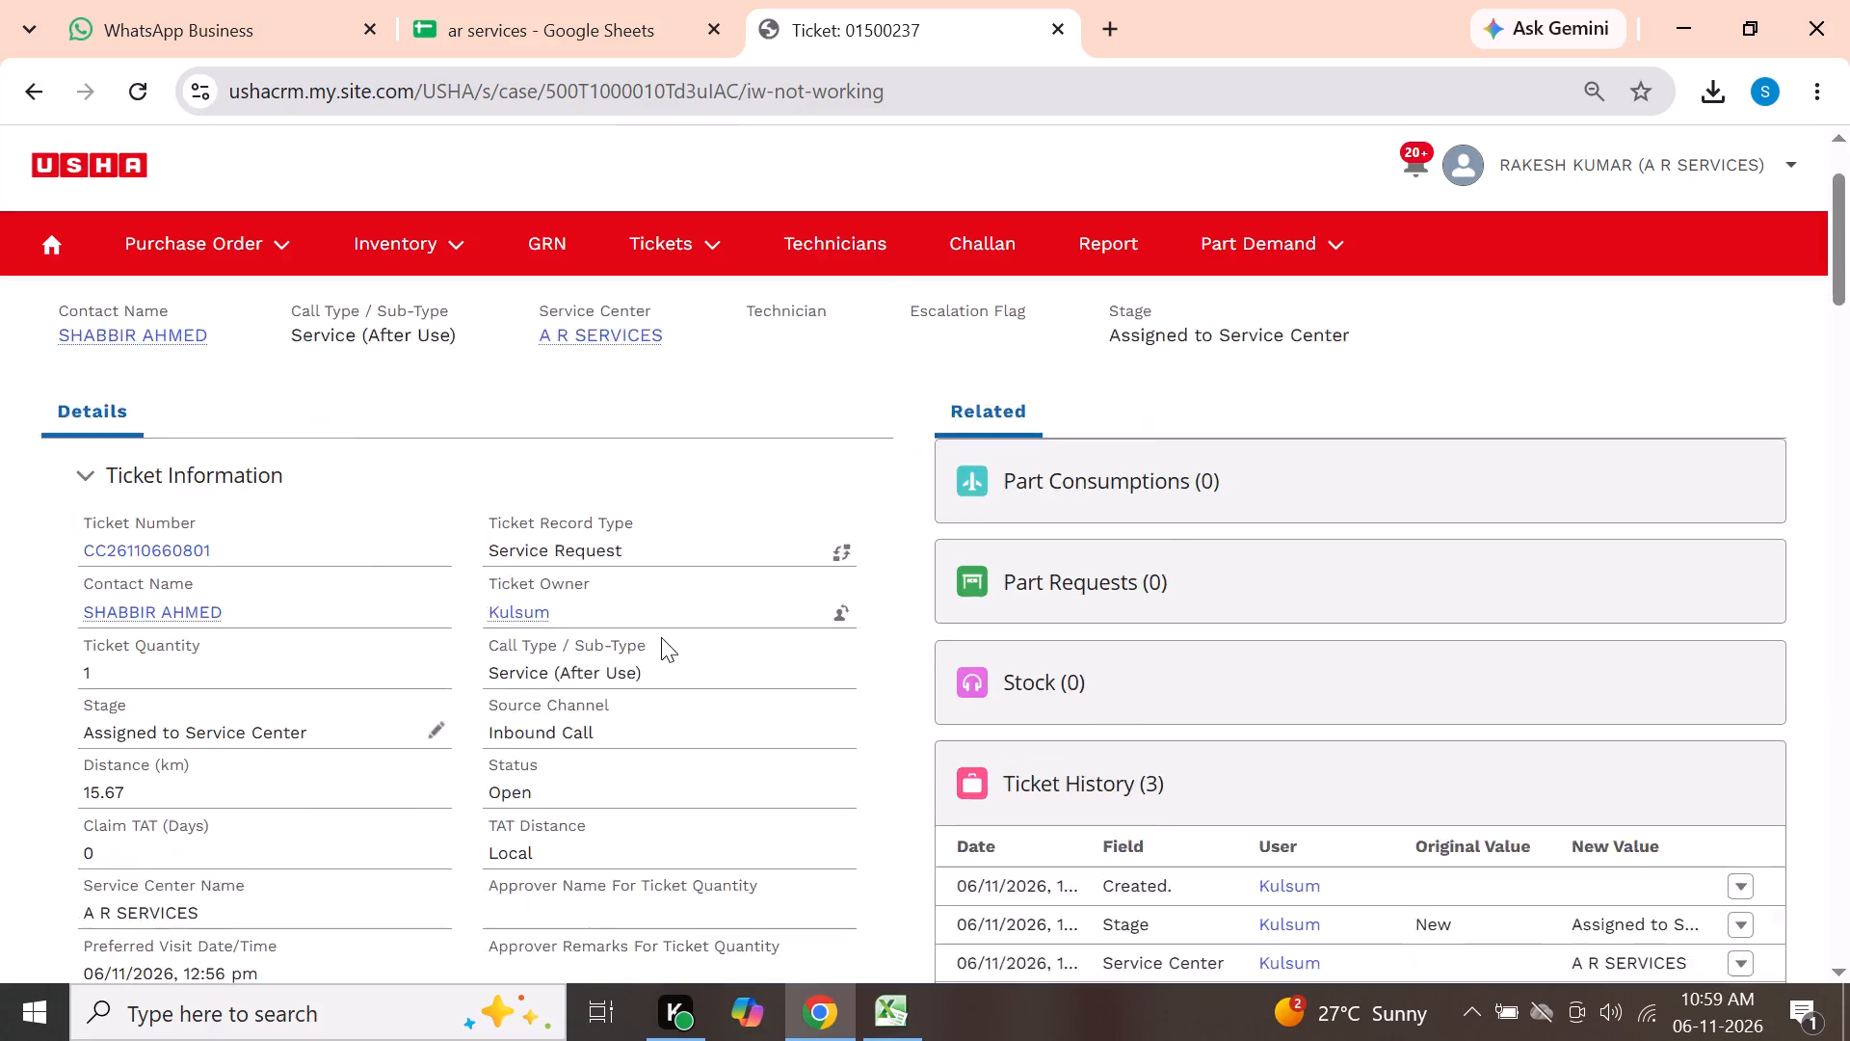
{"action": "scroll", "coordinate": [661, 637], "scroll_direction": "down", "scroll_amount": 2}
{"action": "scroll", "coordinate": [863, 632], "scroll_direction": "down", "scroll_amount": 7}
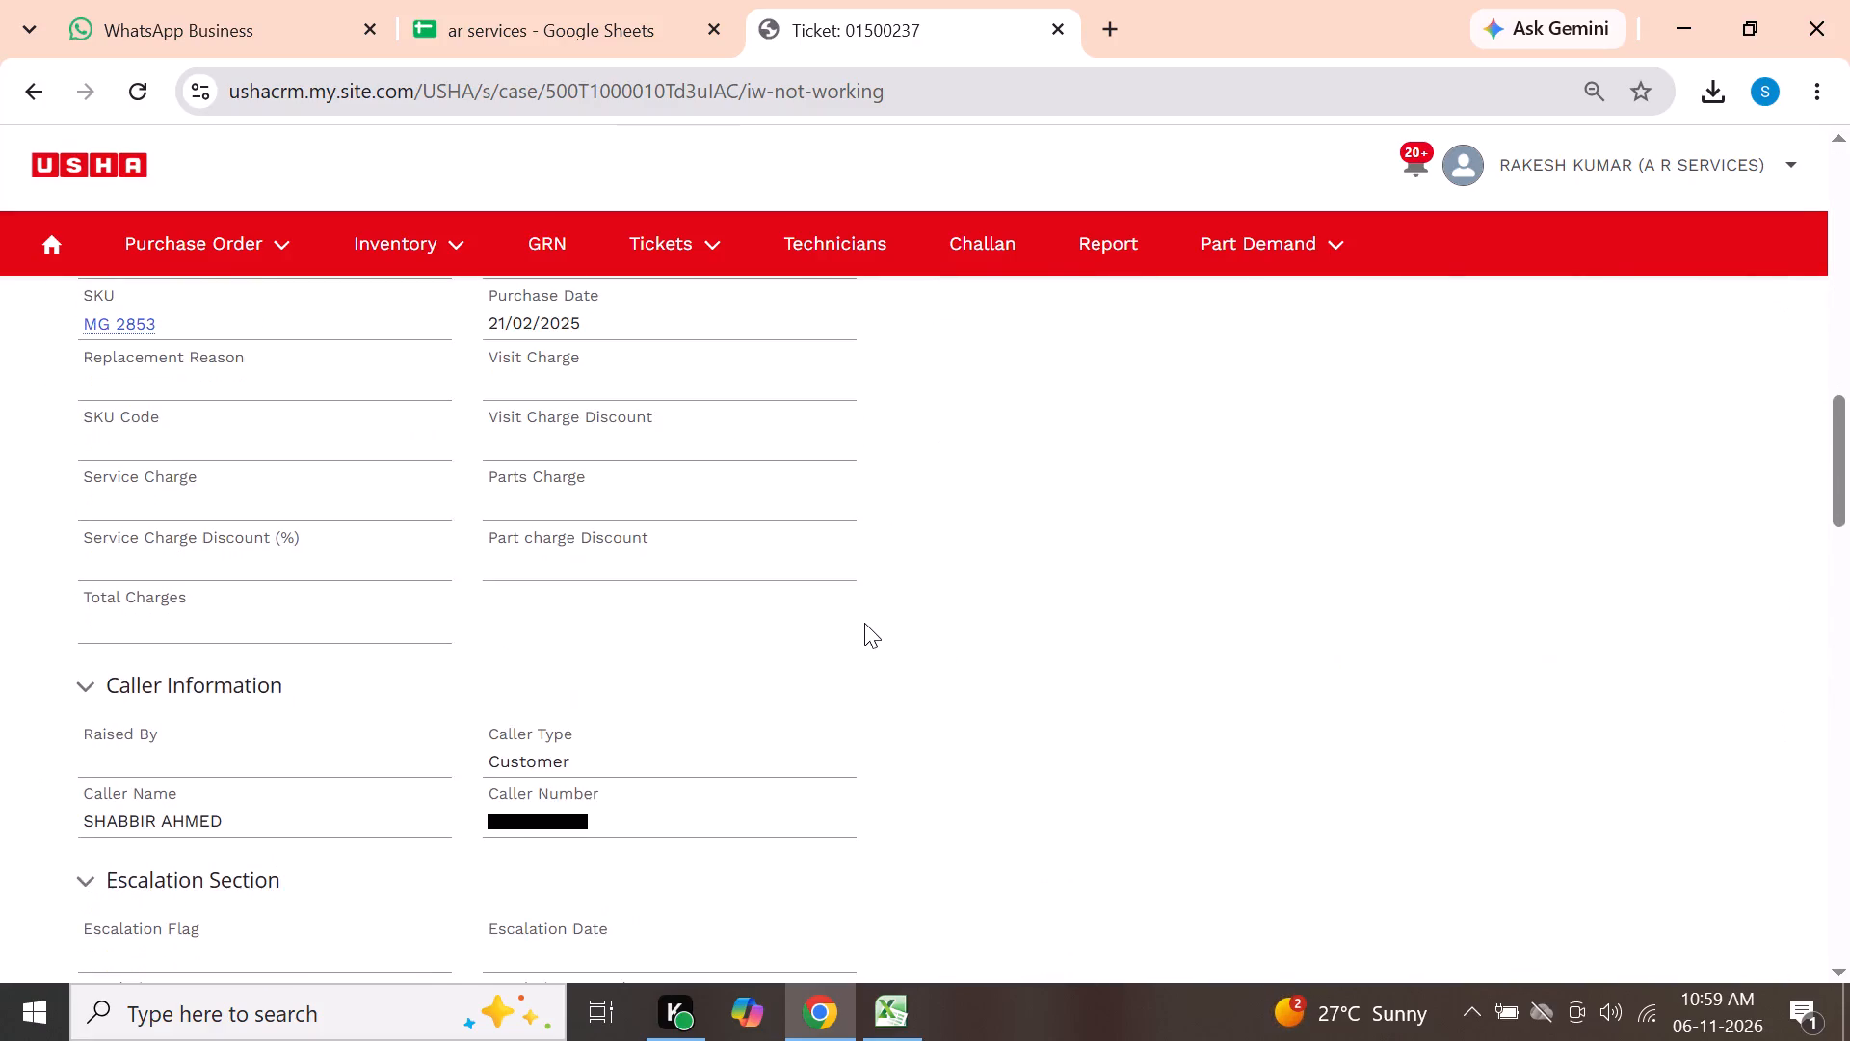
{"action": "scroll", "coordinate": [864, 623], "scroll_direction": "down", "scroll_amount": 3}
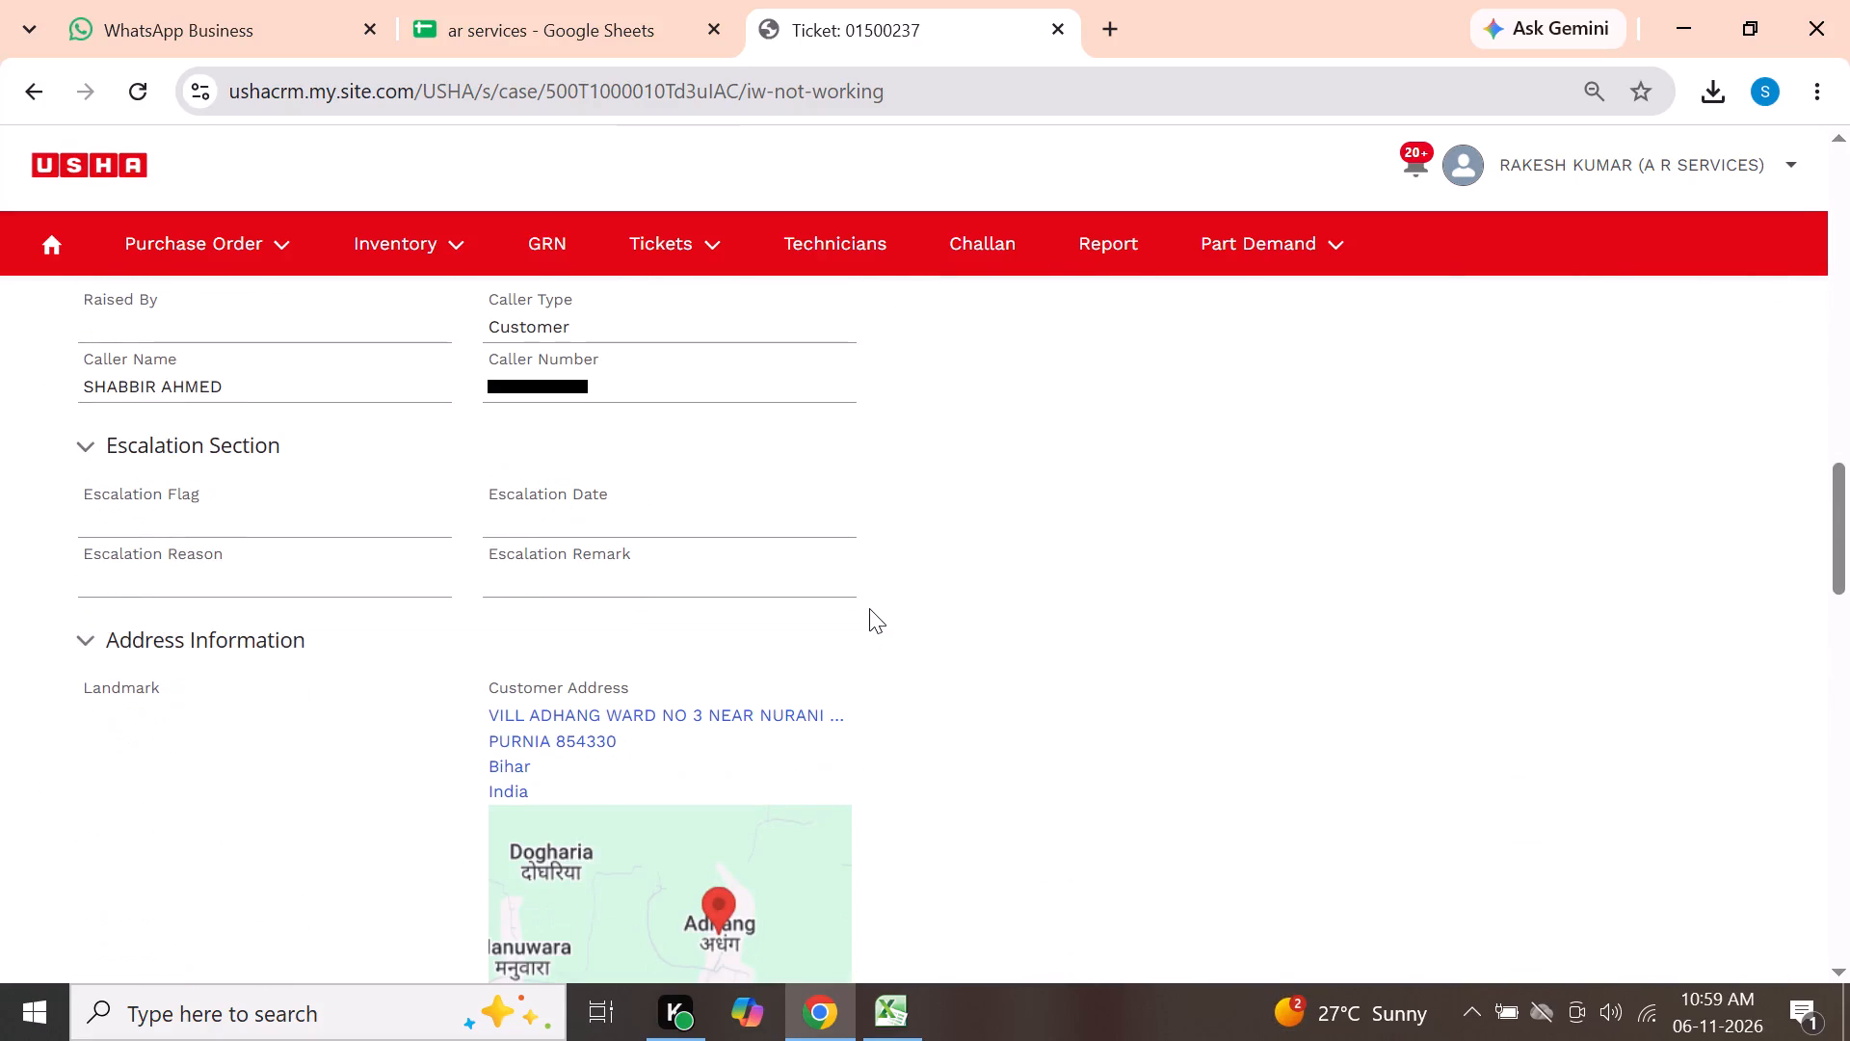
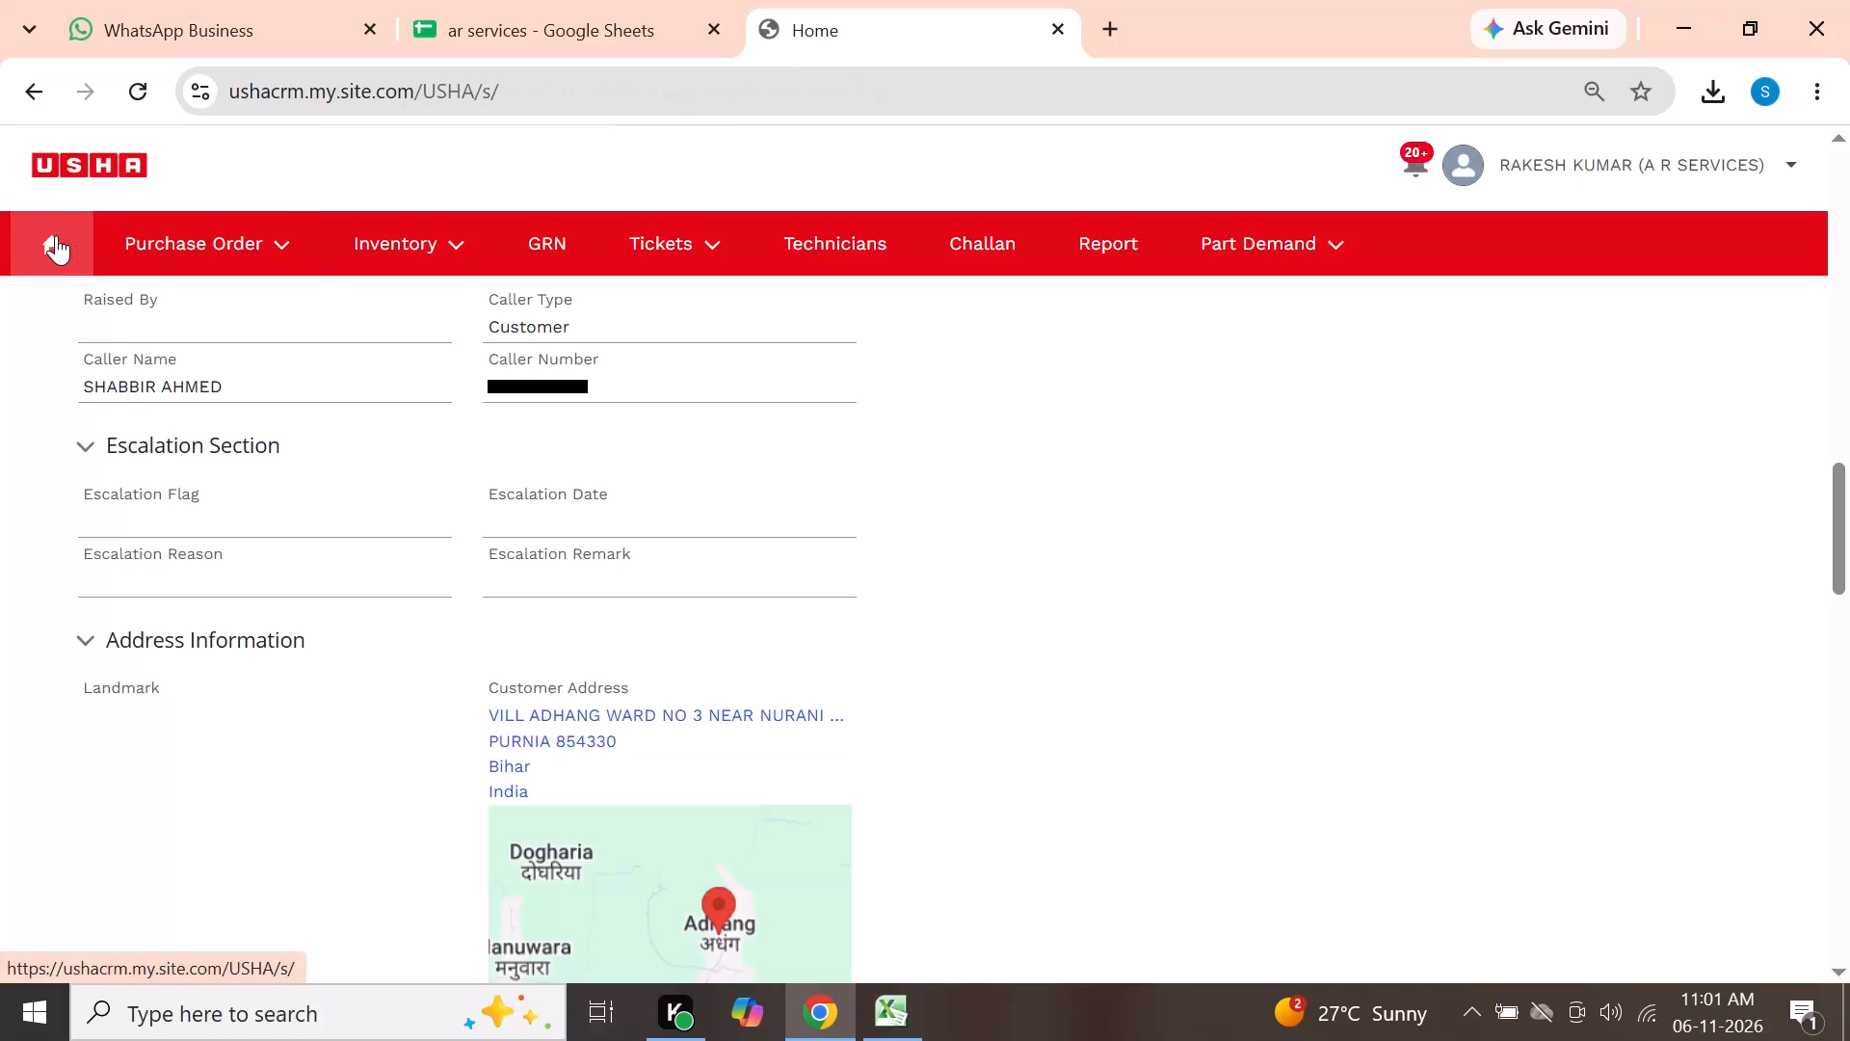
Return to the Bulk Ticket Assignment list and check the stages of the newest tickets.
{"action": "triple_click", "coordinate": [55, 236]}
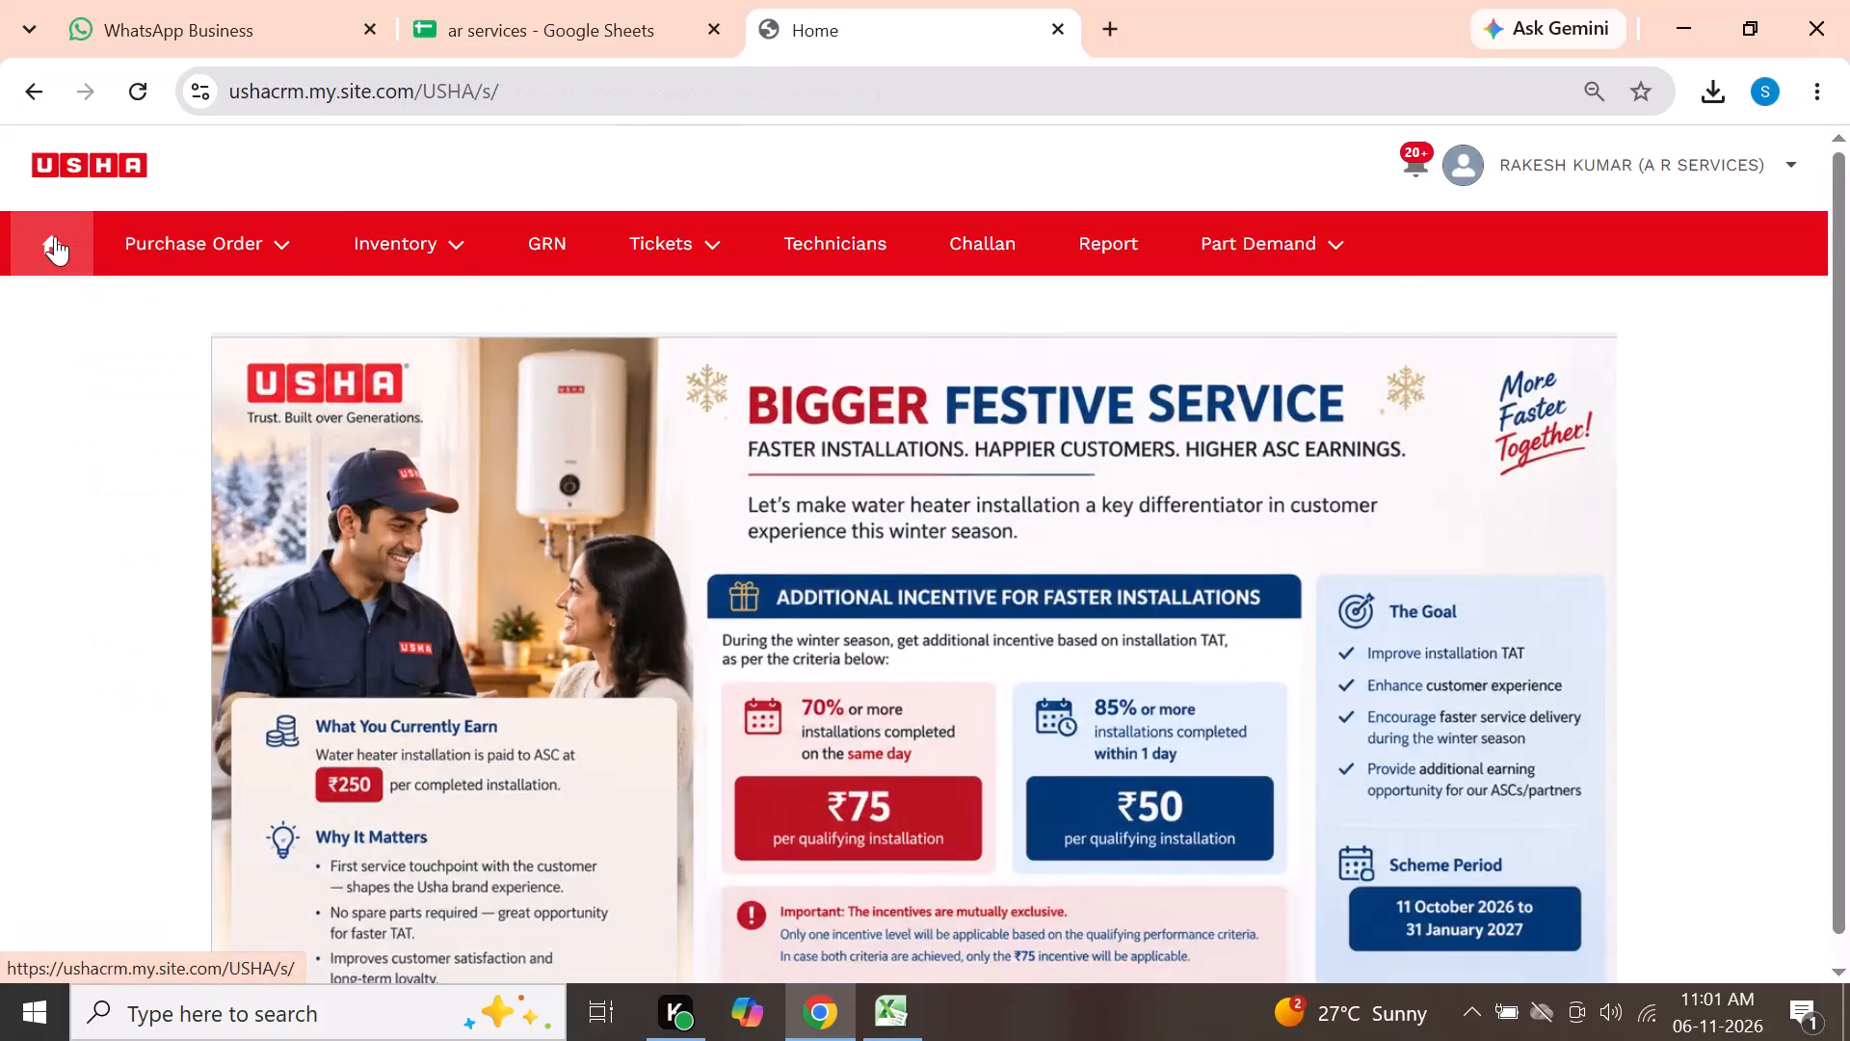
{"action": "left_click", "coordinate": [709, 244]}
{"action": "left_click", "coordinate": [708, 351]}
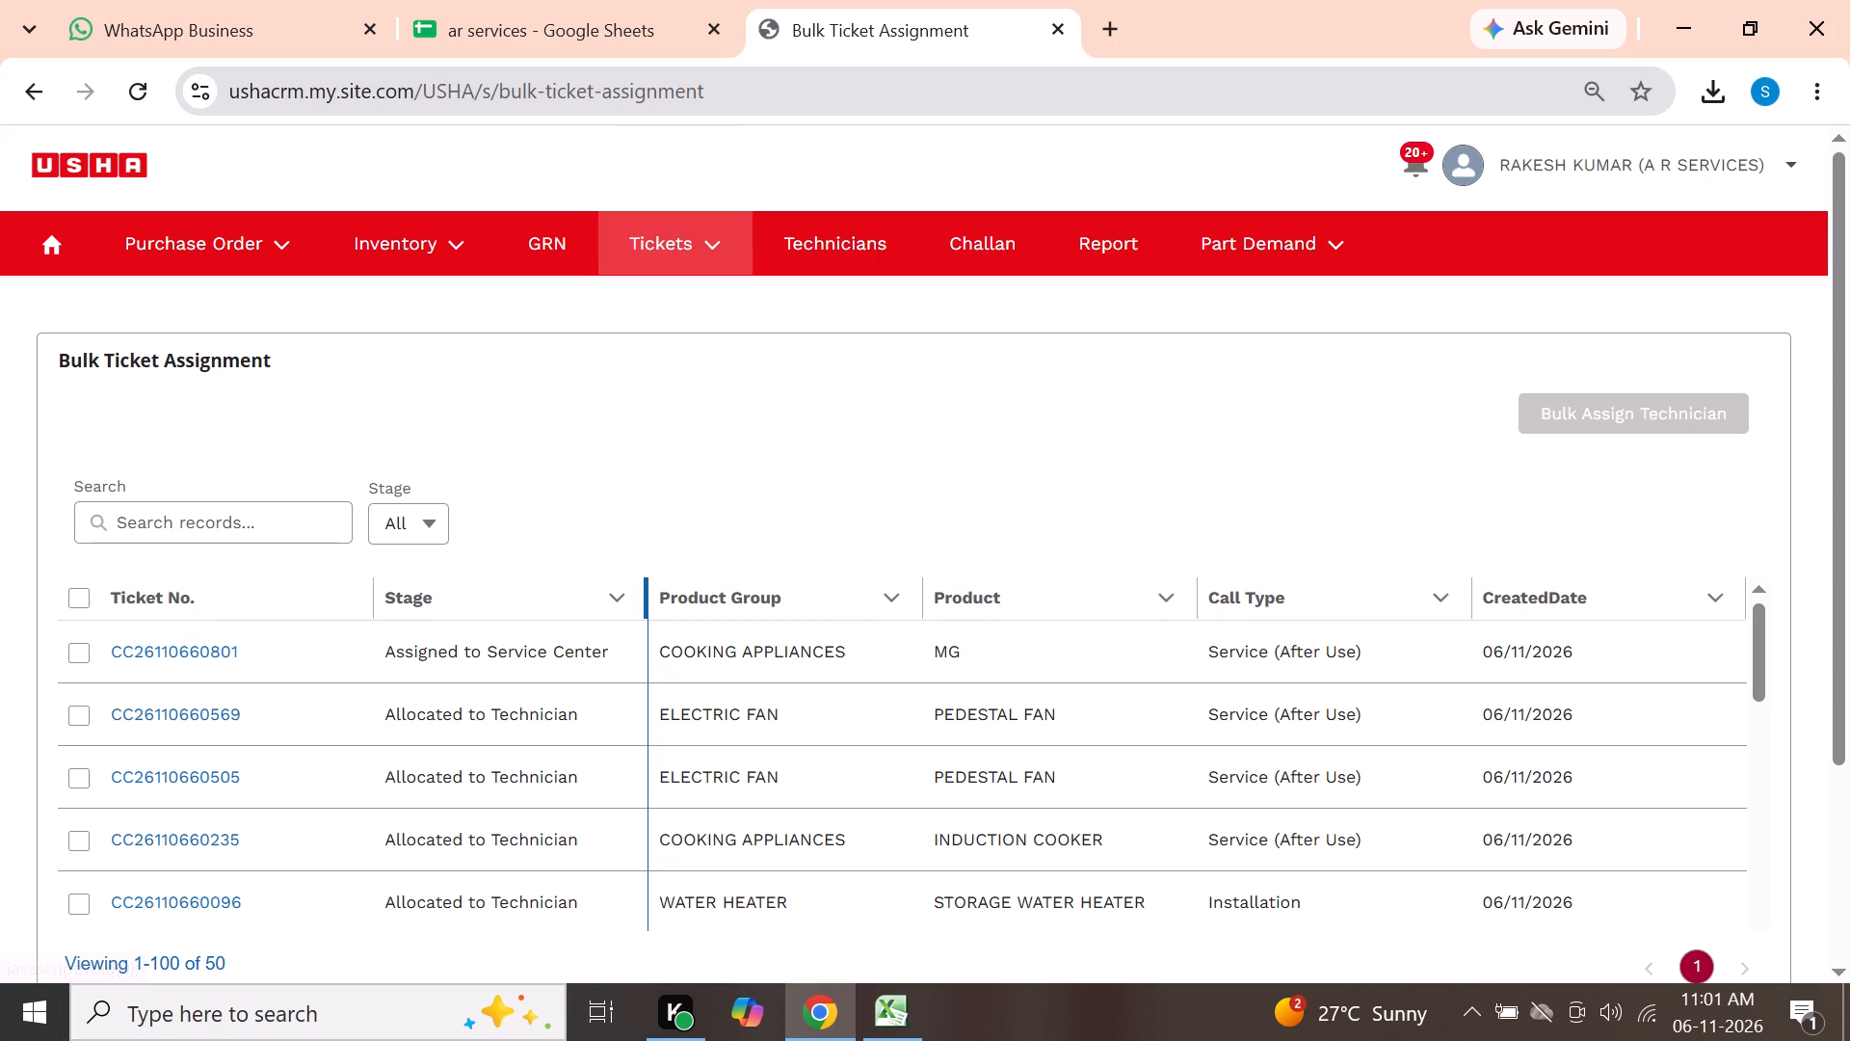
{"action": "scroll", "coordinate": [646, 587], "scroll_direction": "down", "scroll_amount": 1}
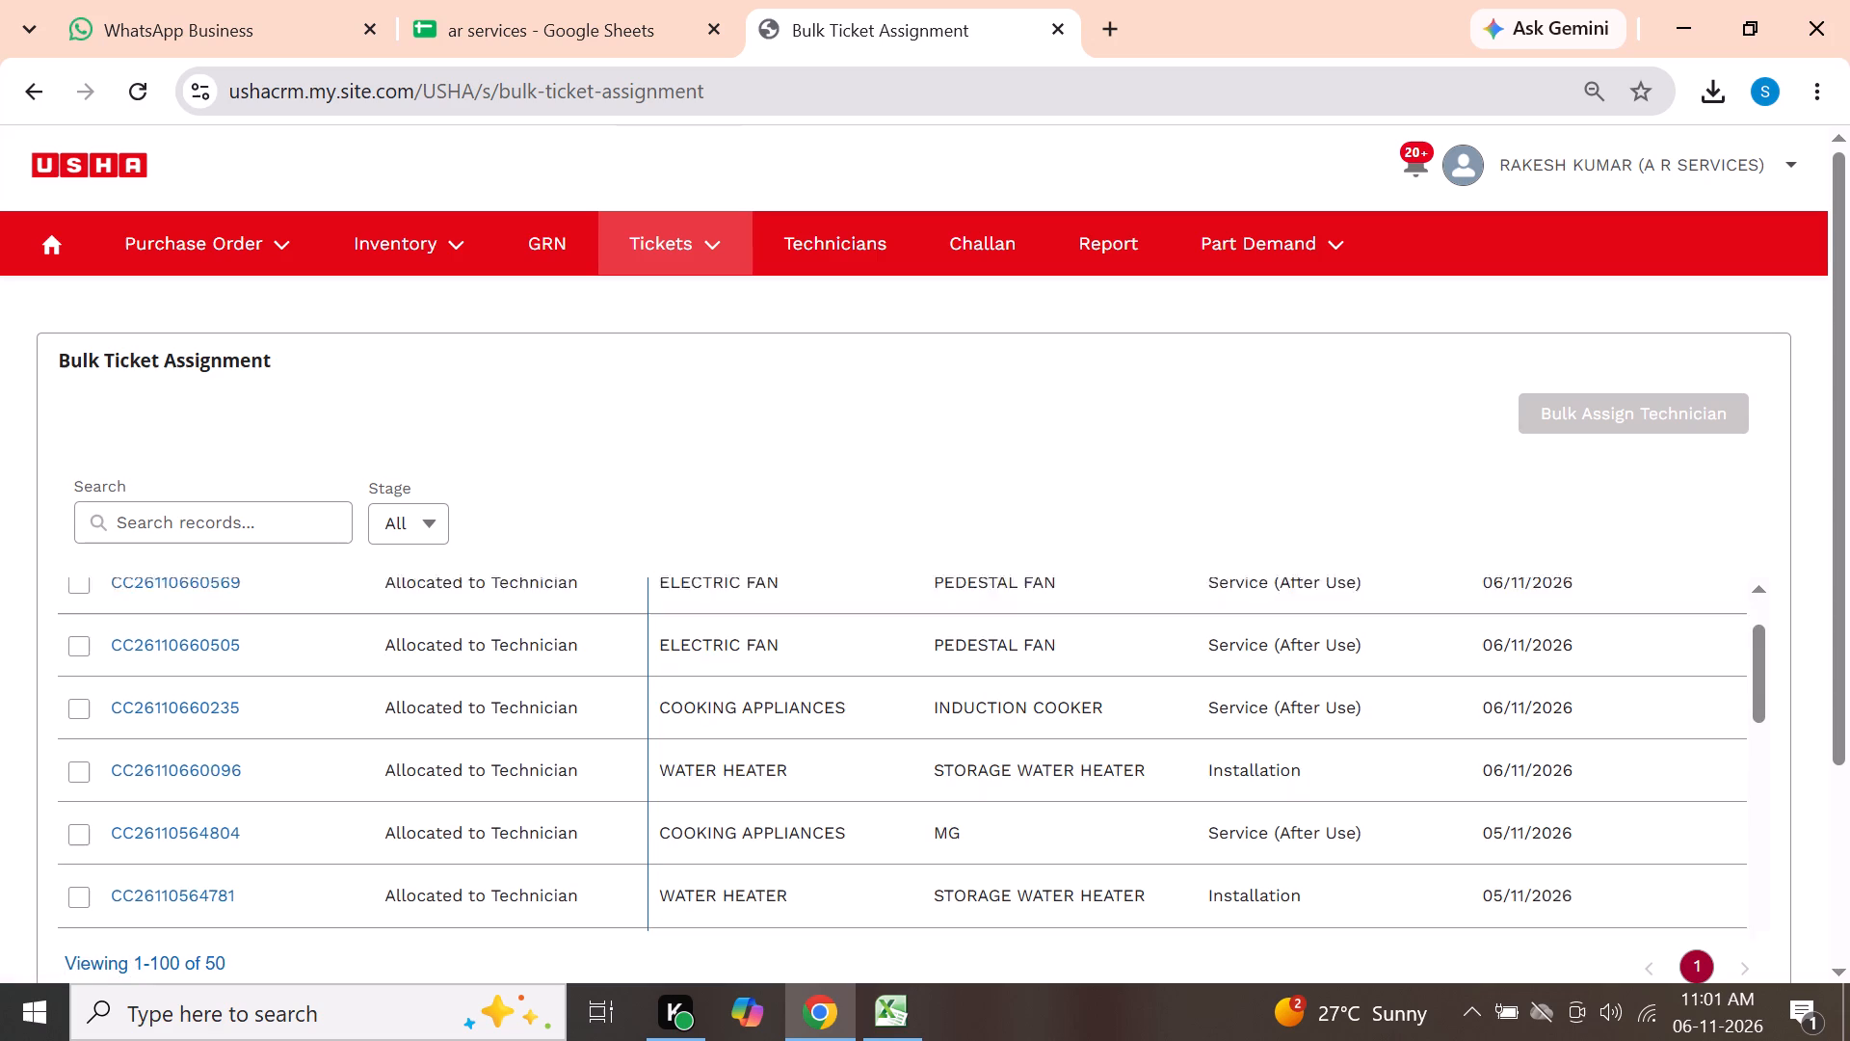
{"action": "scroll", "coordinate": [646, 587], "scroll_direction": "up", "scroll_amount": 1}
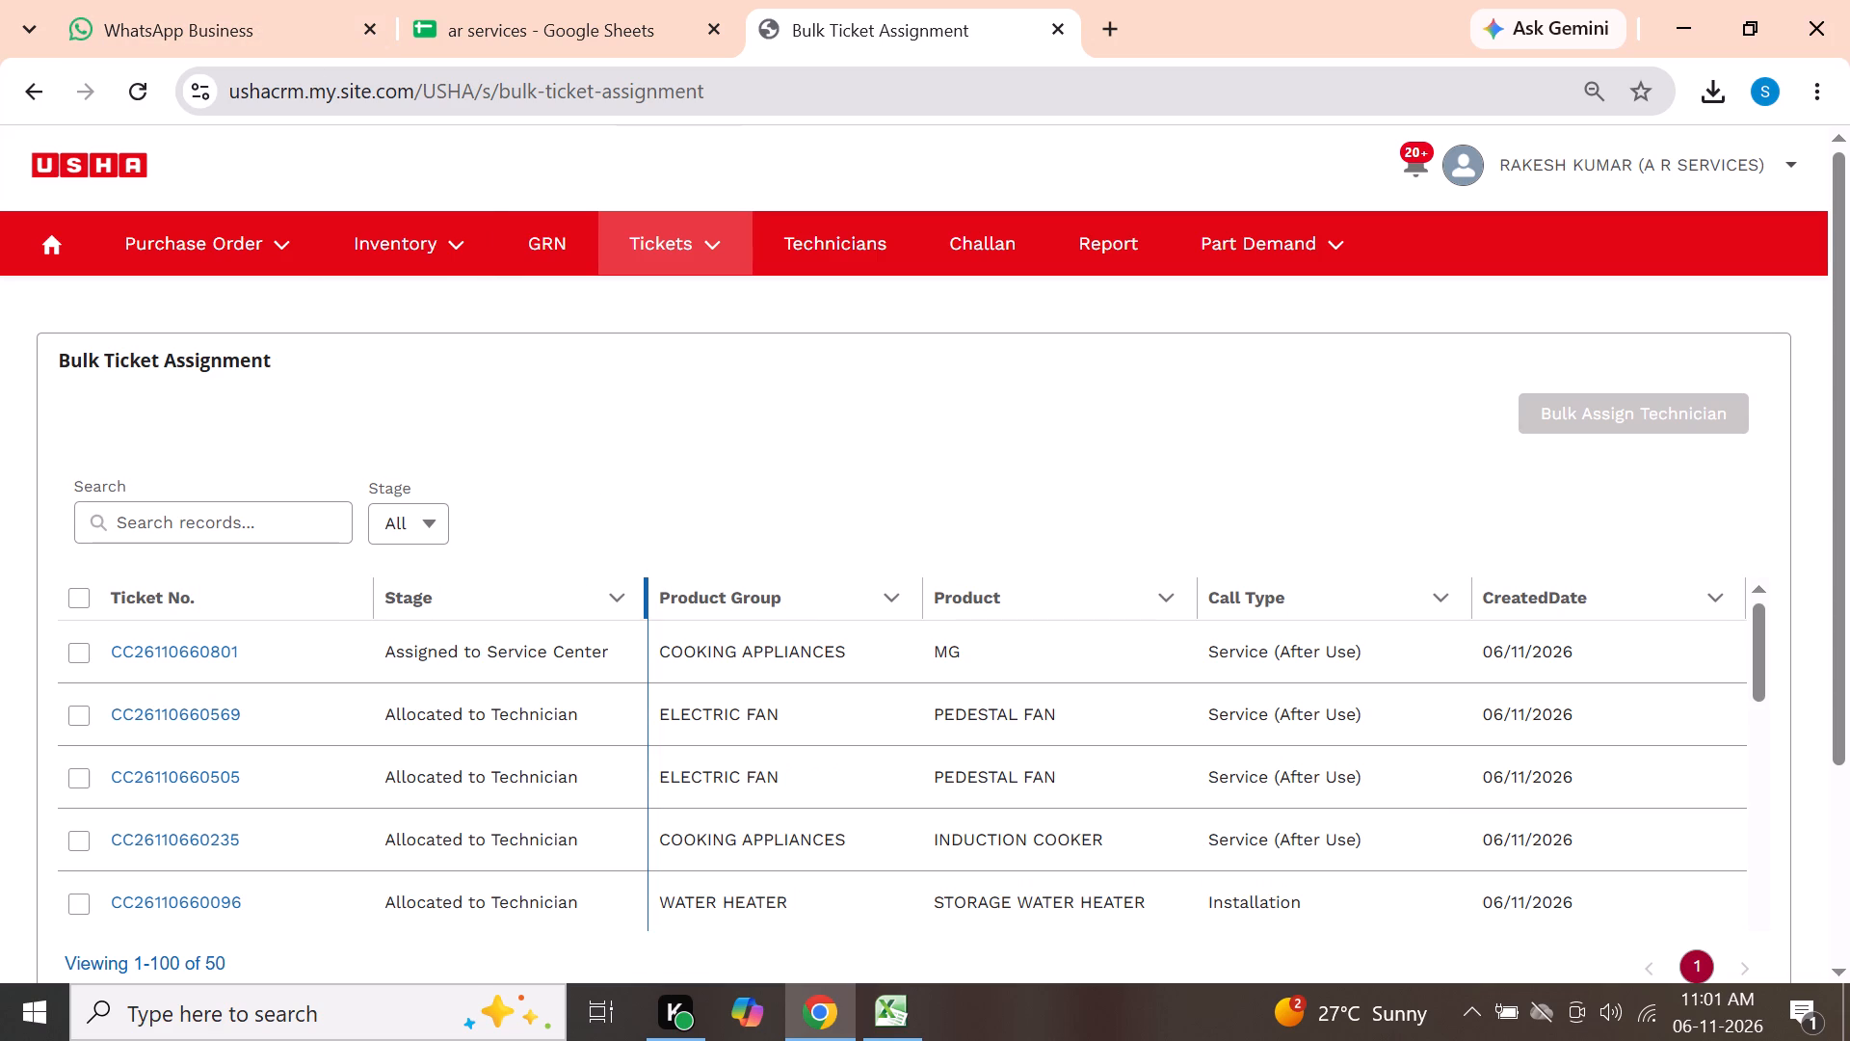
{"action": "scroll", "coordinate": [647, 577], "scroll_direction": "down", "scroll_amount": 1}
{"action": "scroll", "coordinate": [647, 577], "scroll_direction": "up", "scroll_amount": 1}
{"action": "left_click", "coordinate": [208, 649]}
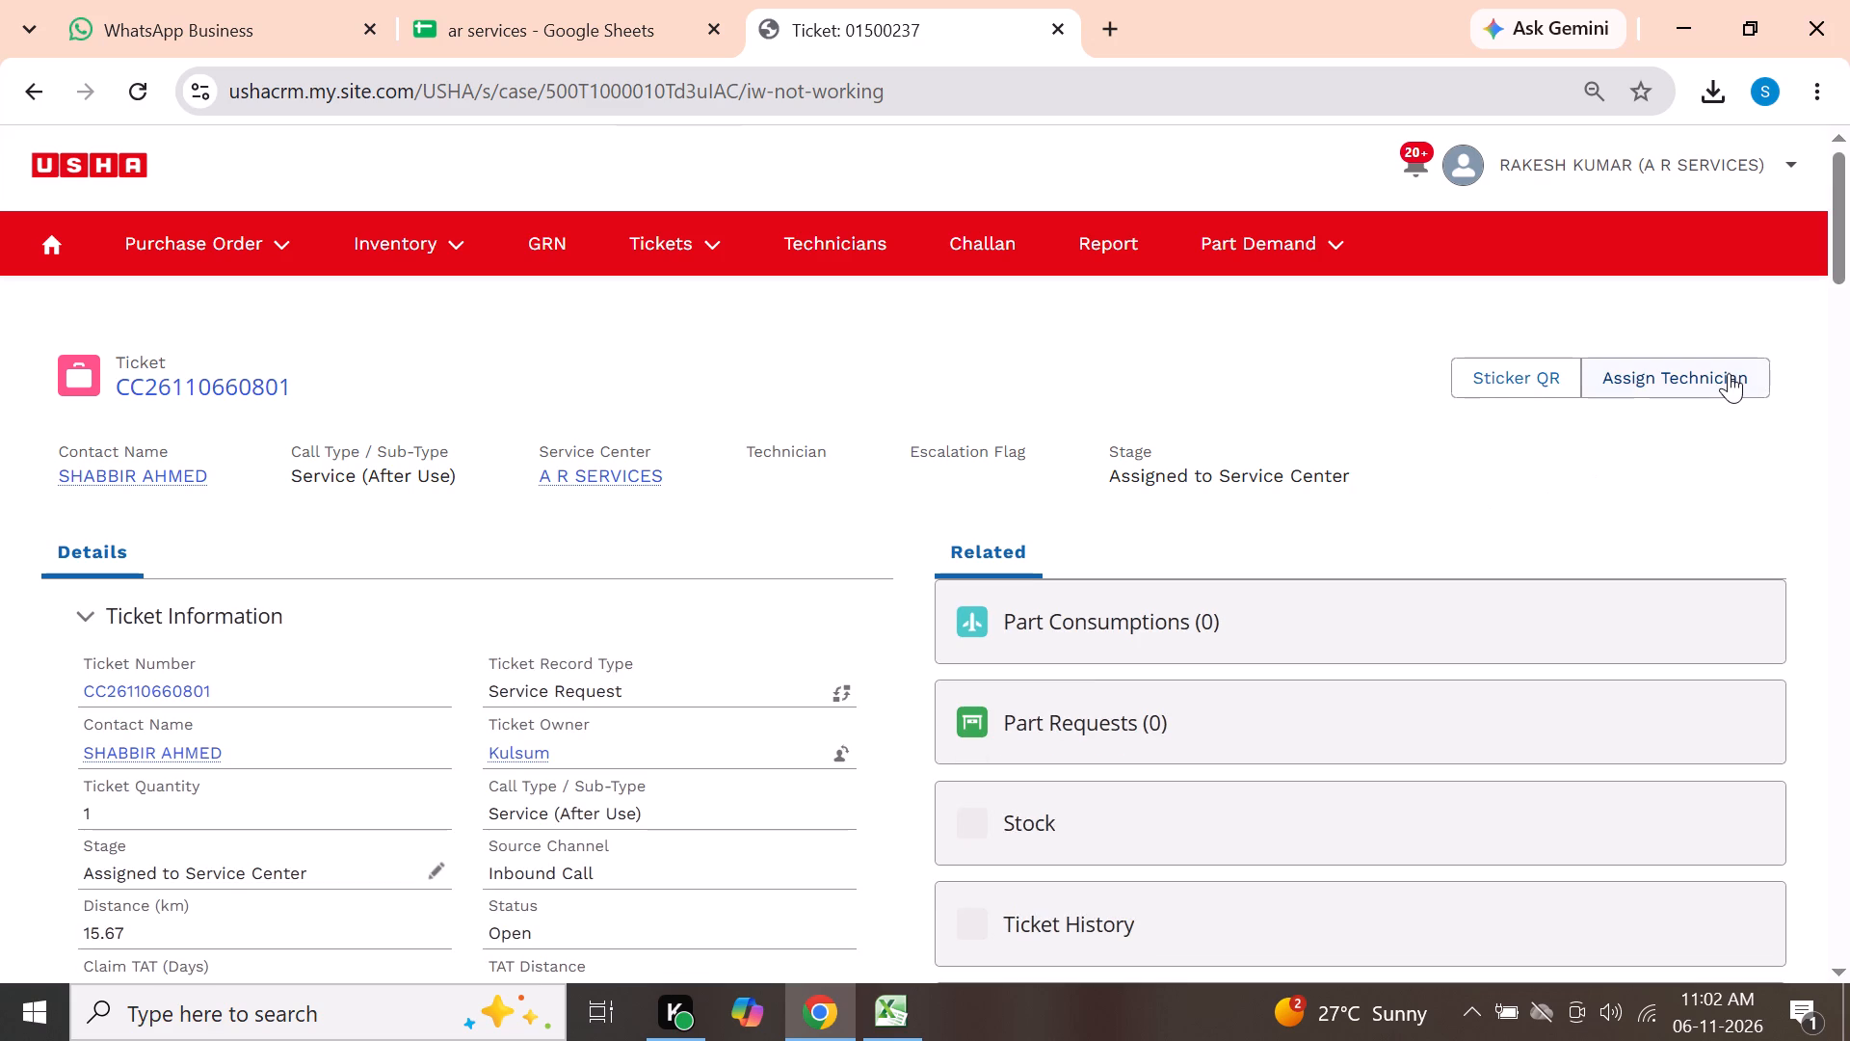
{"action": "left_click", "coordinate": [1729, 373]}
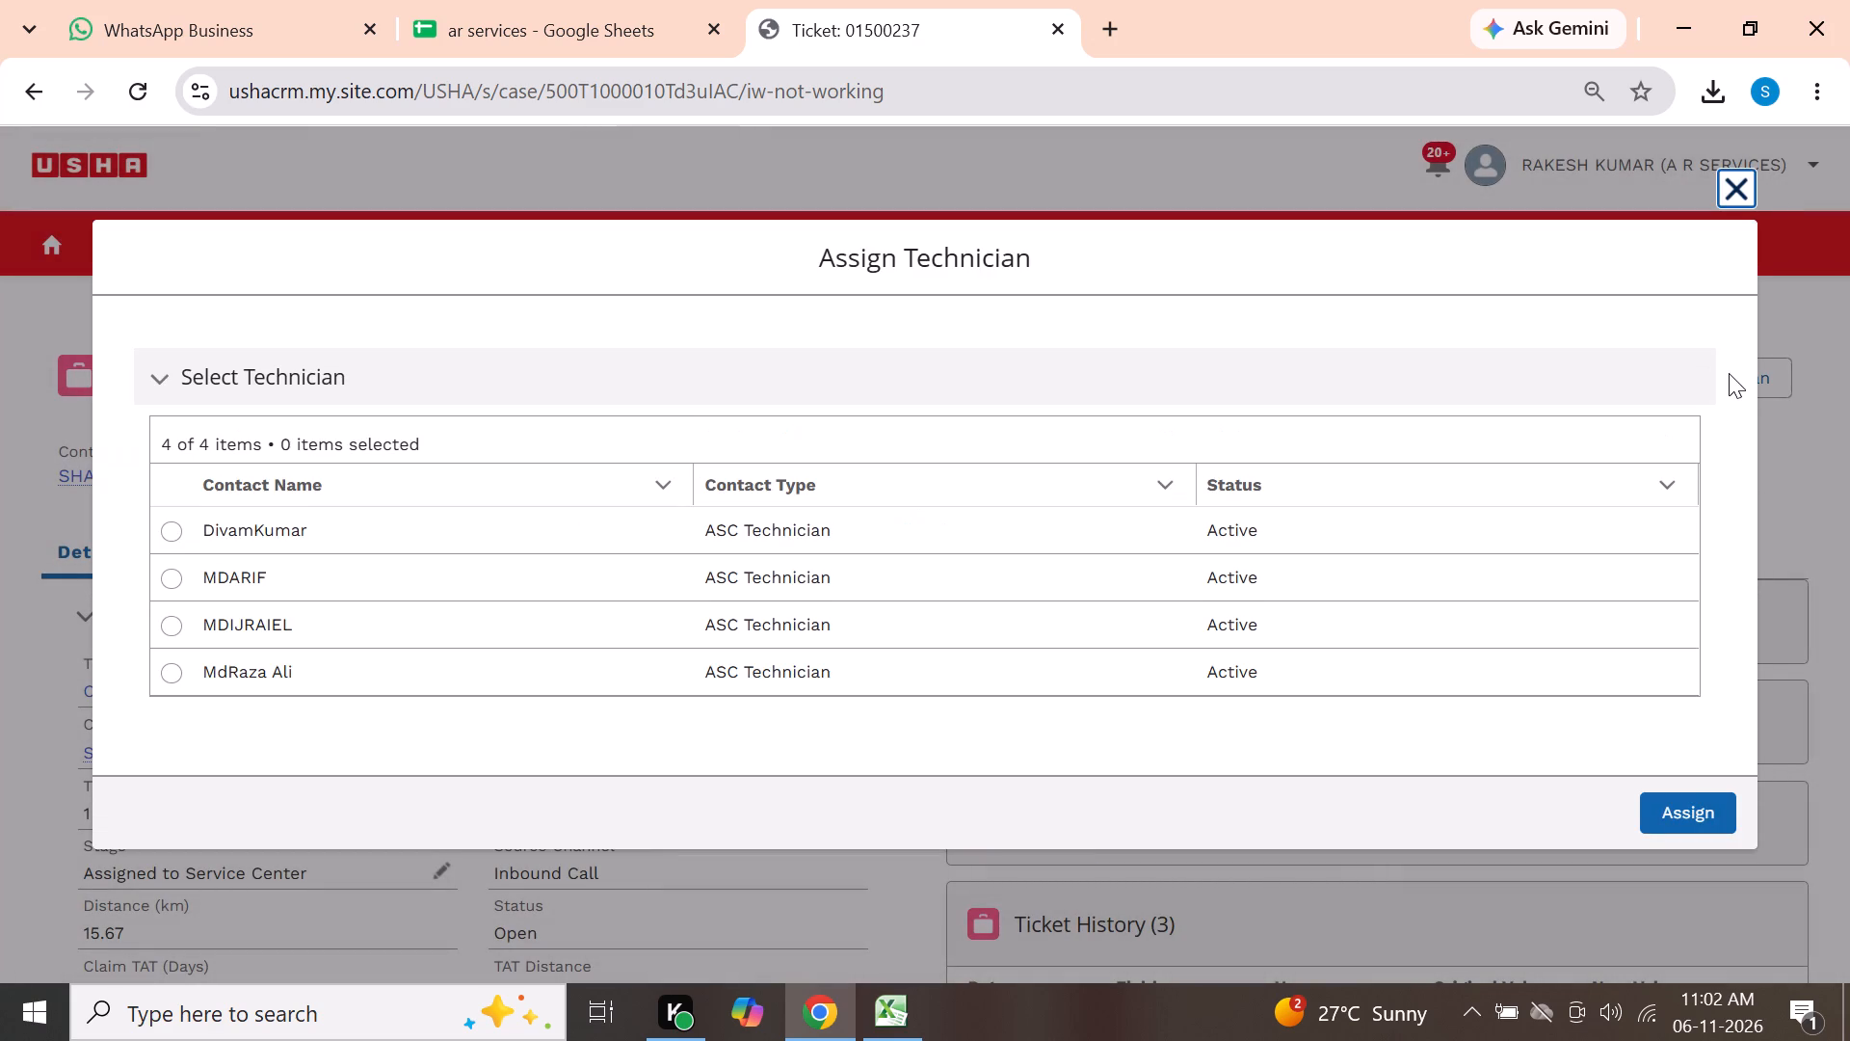
{"action": "left_click", "coordinate": [164, 662]}
{"action": "left_click", "coordinate": [1663, 802]}
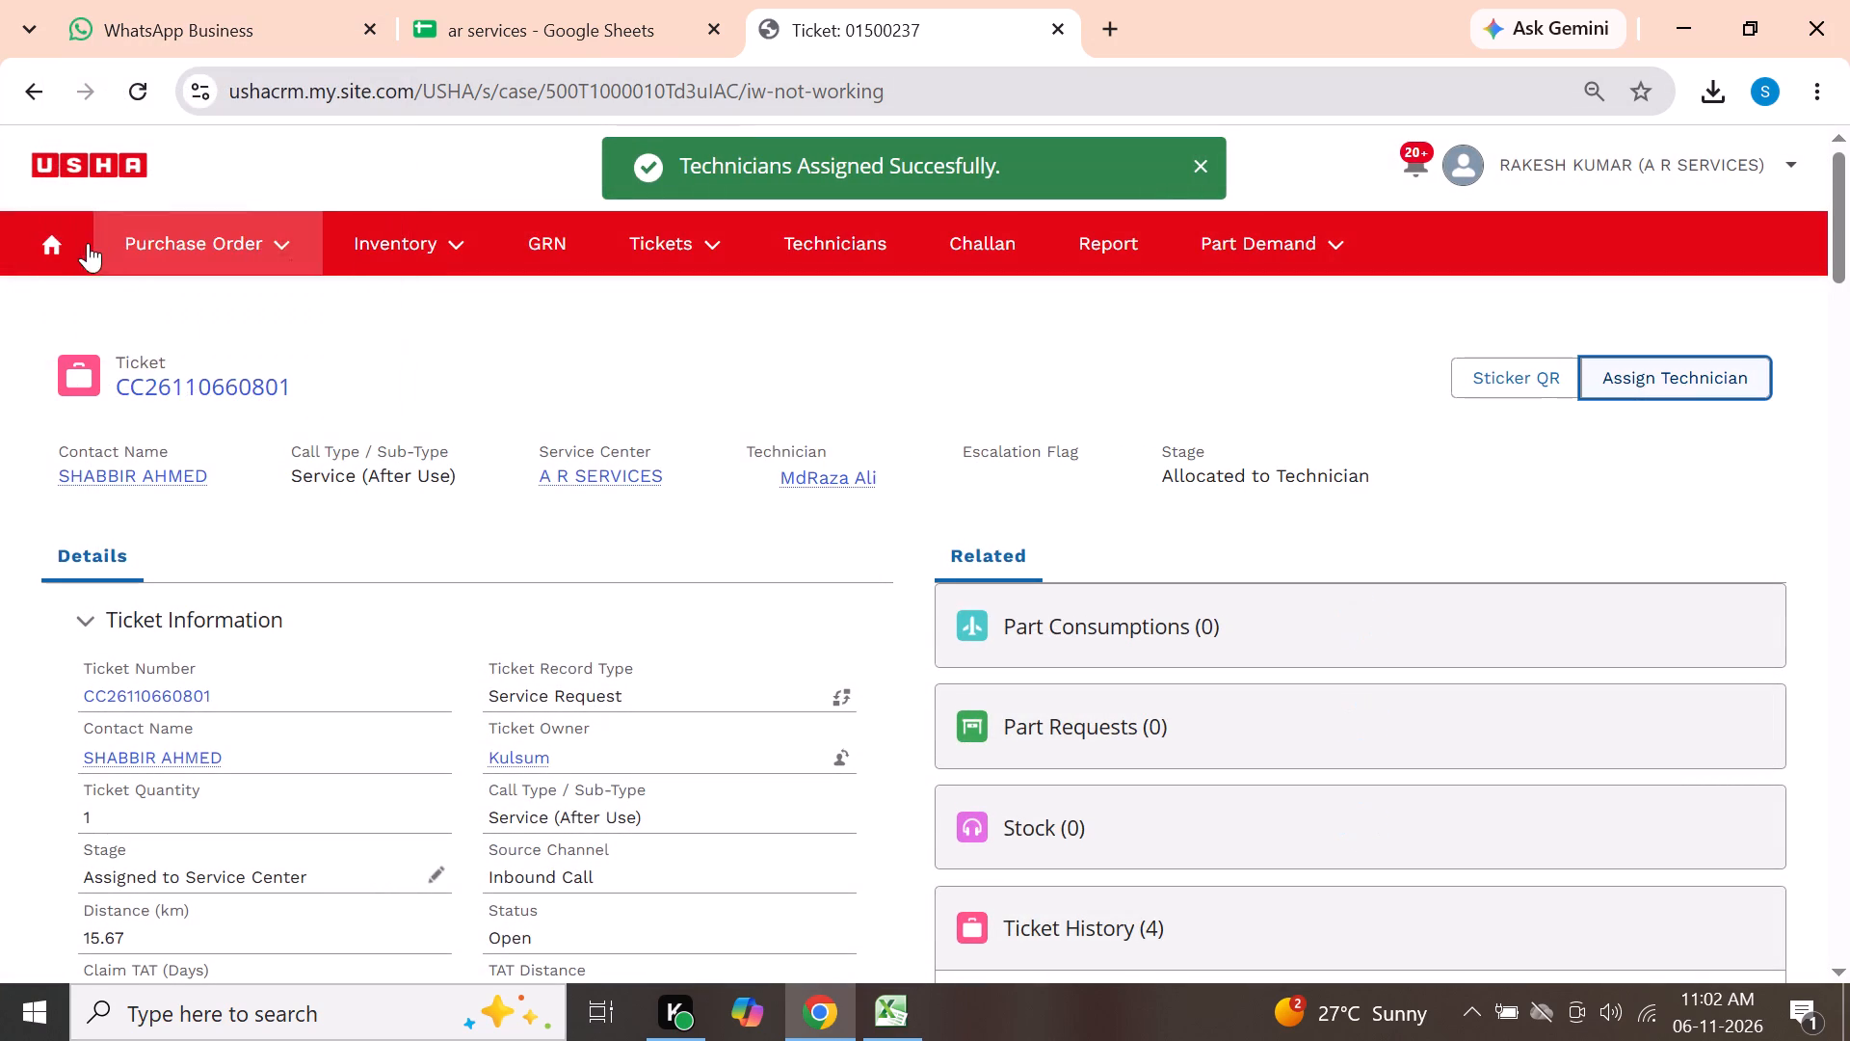
{"action": "double_click", "coordinate": [52, 241]}
{"action": "left_click", "coordinate": [714, 253]}
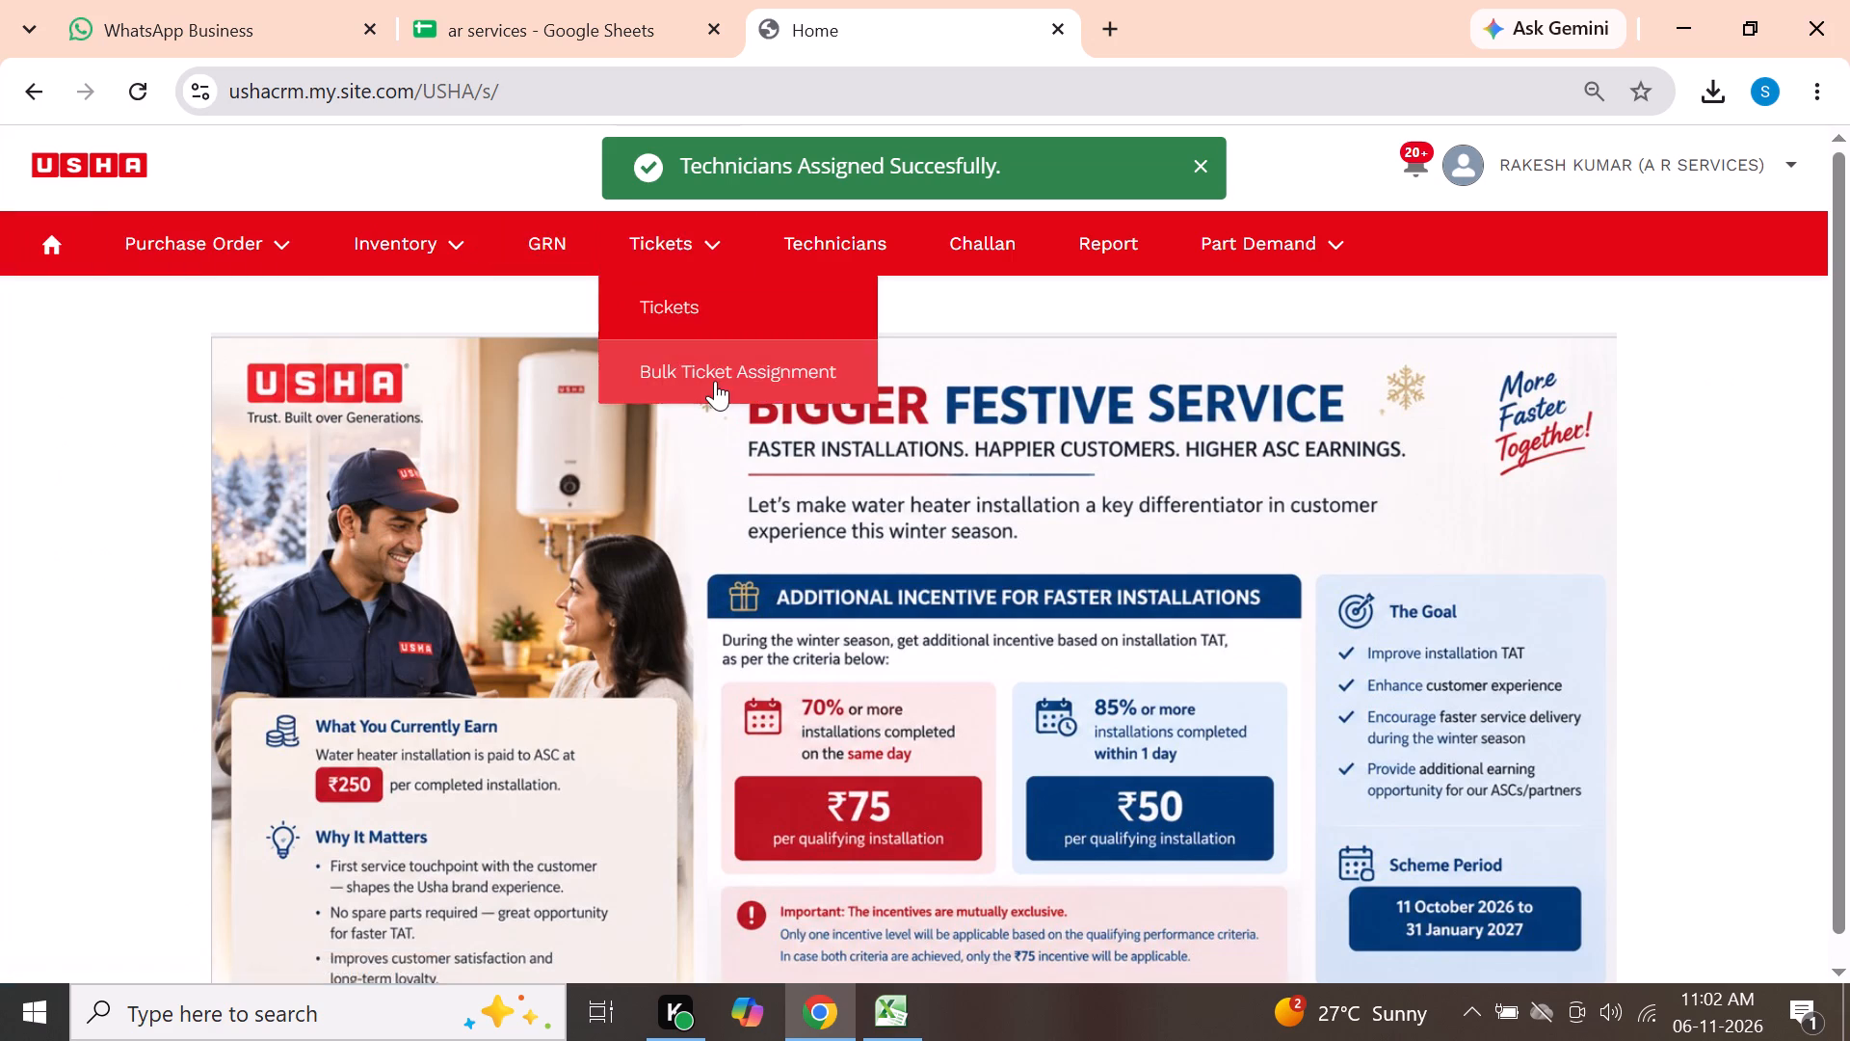
{"action": "left_click", "coordinate": [715, 381]}
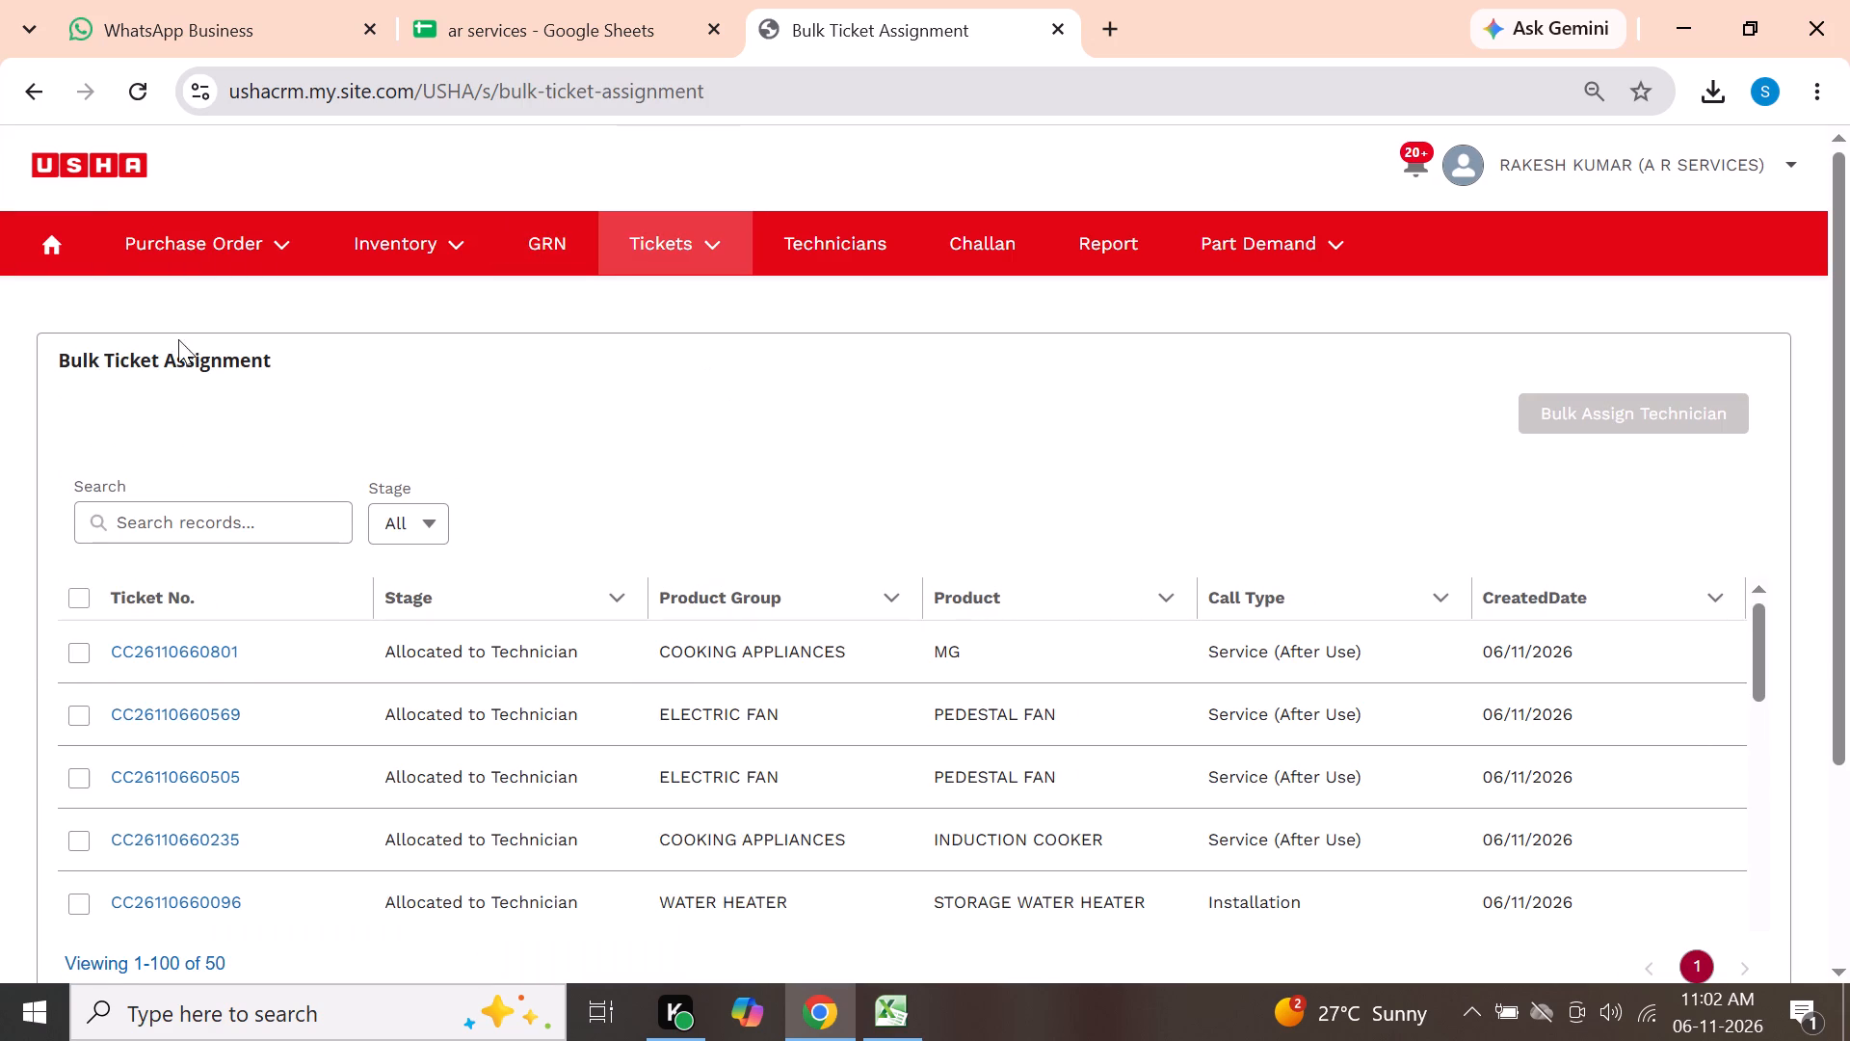
Open the CRM's Report page.
{"action": "left_click", "coordinate": [1076, 227]}
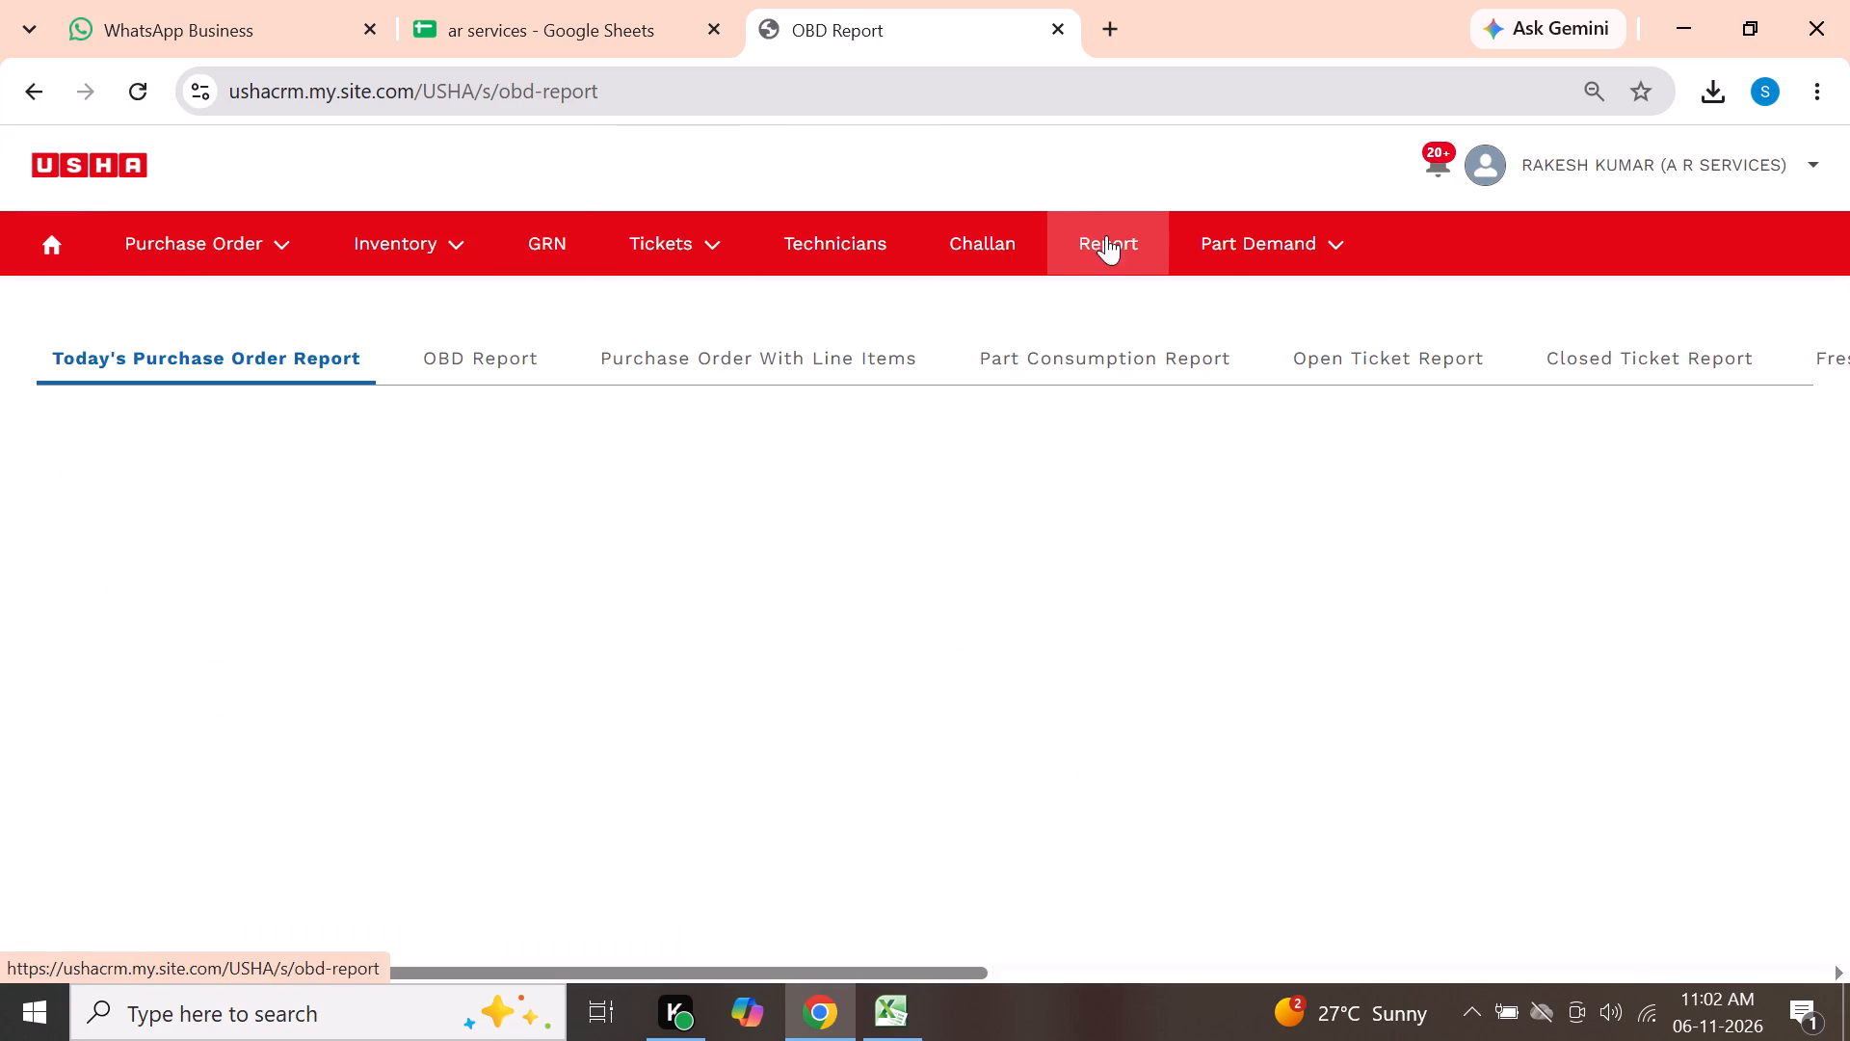
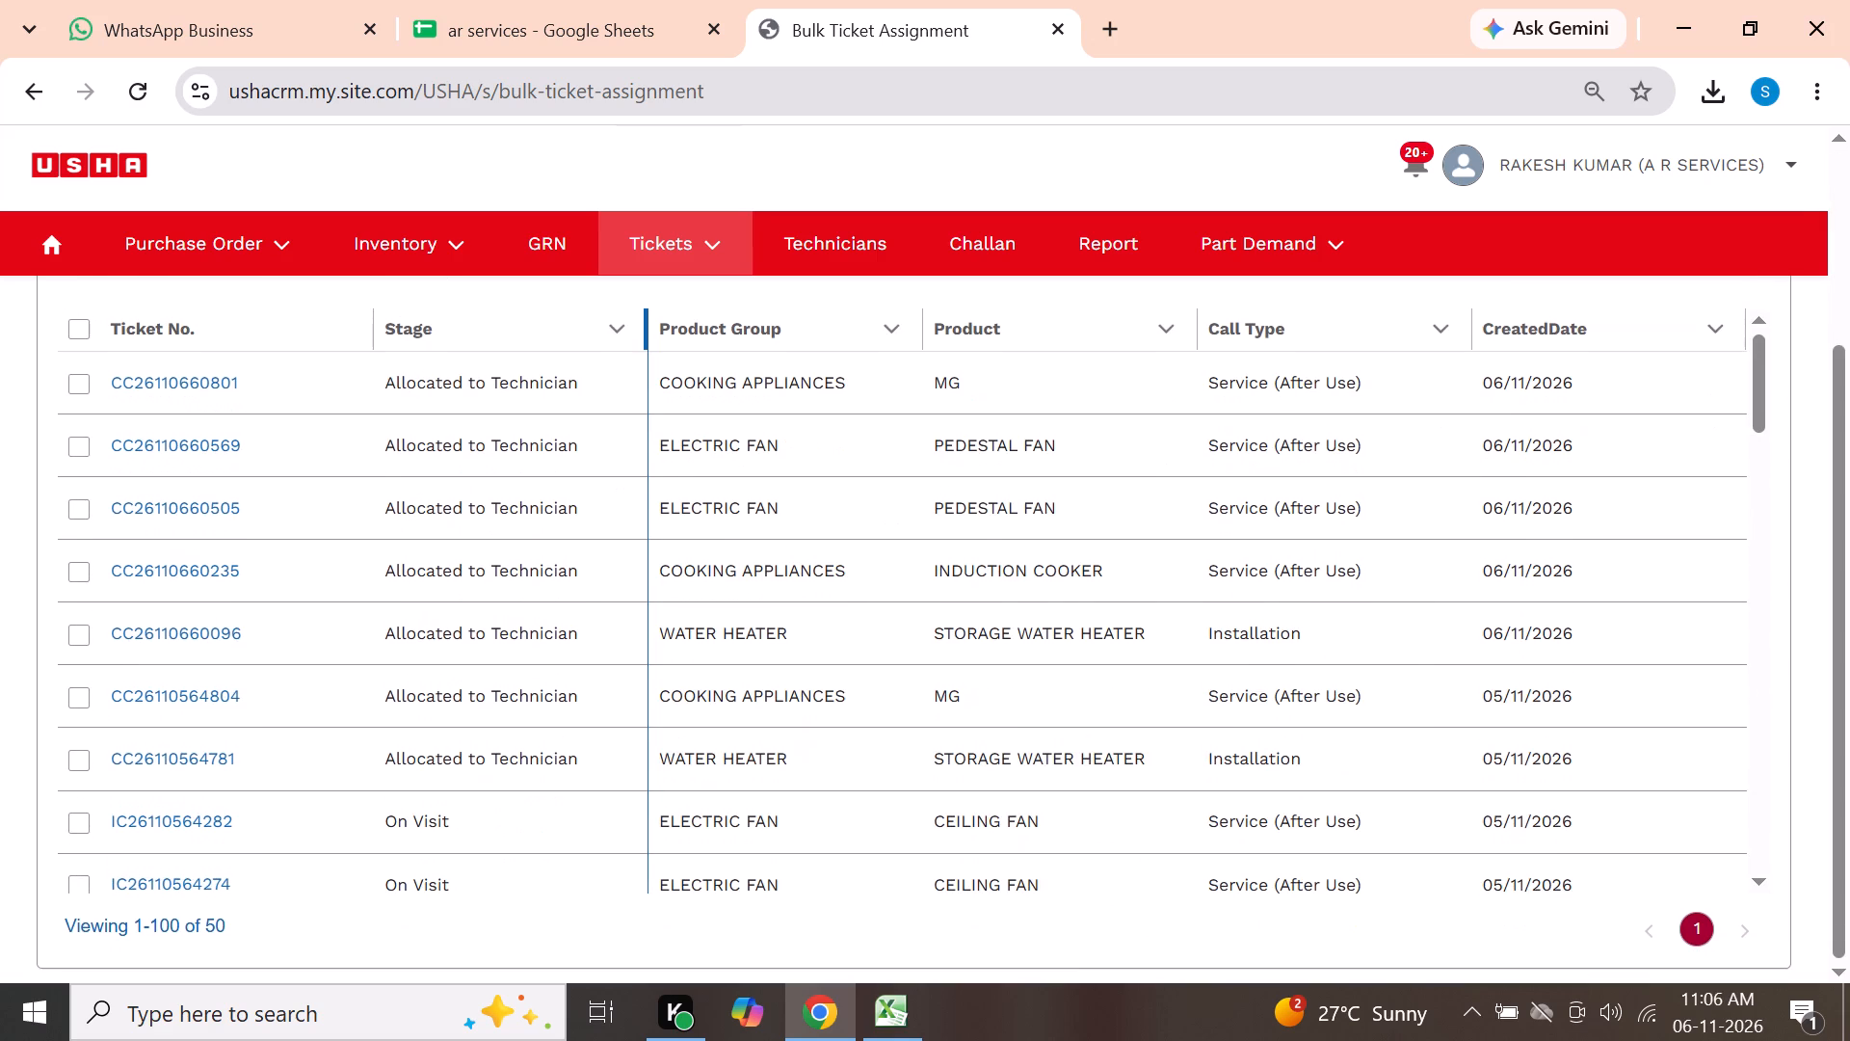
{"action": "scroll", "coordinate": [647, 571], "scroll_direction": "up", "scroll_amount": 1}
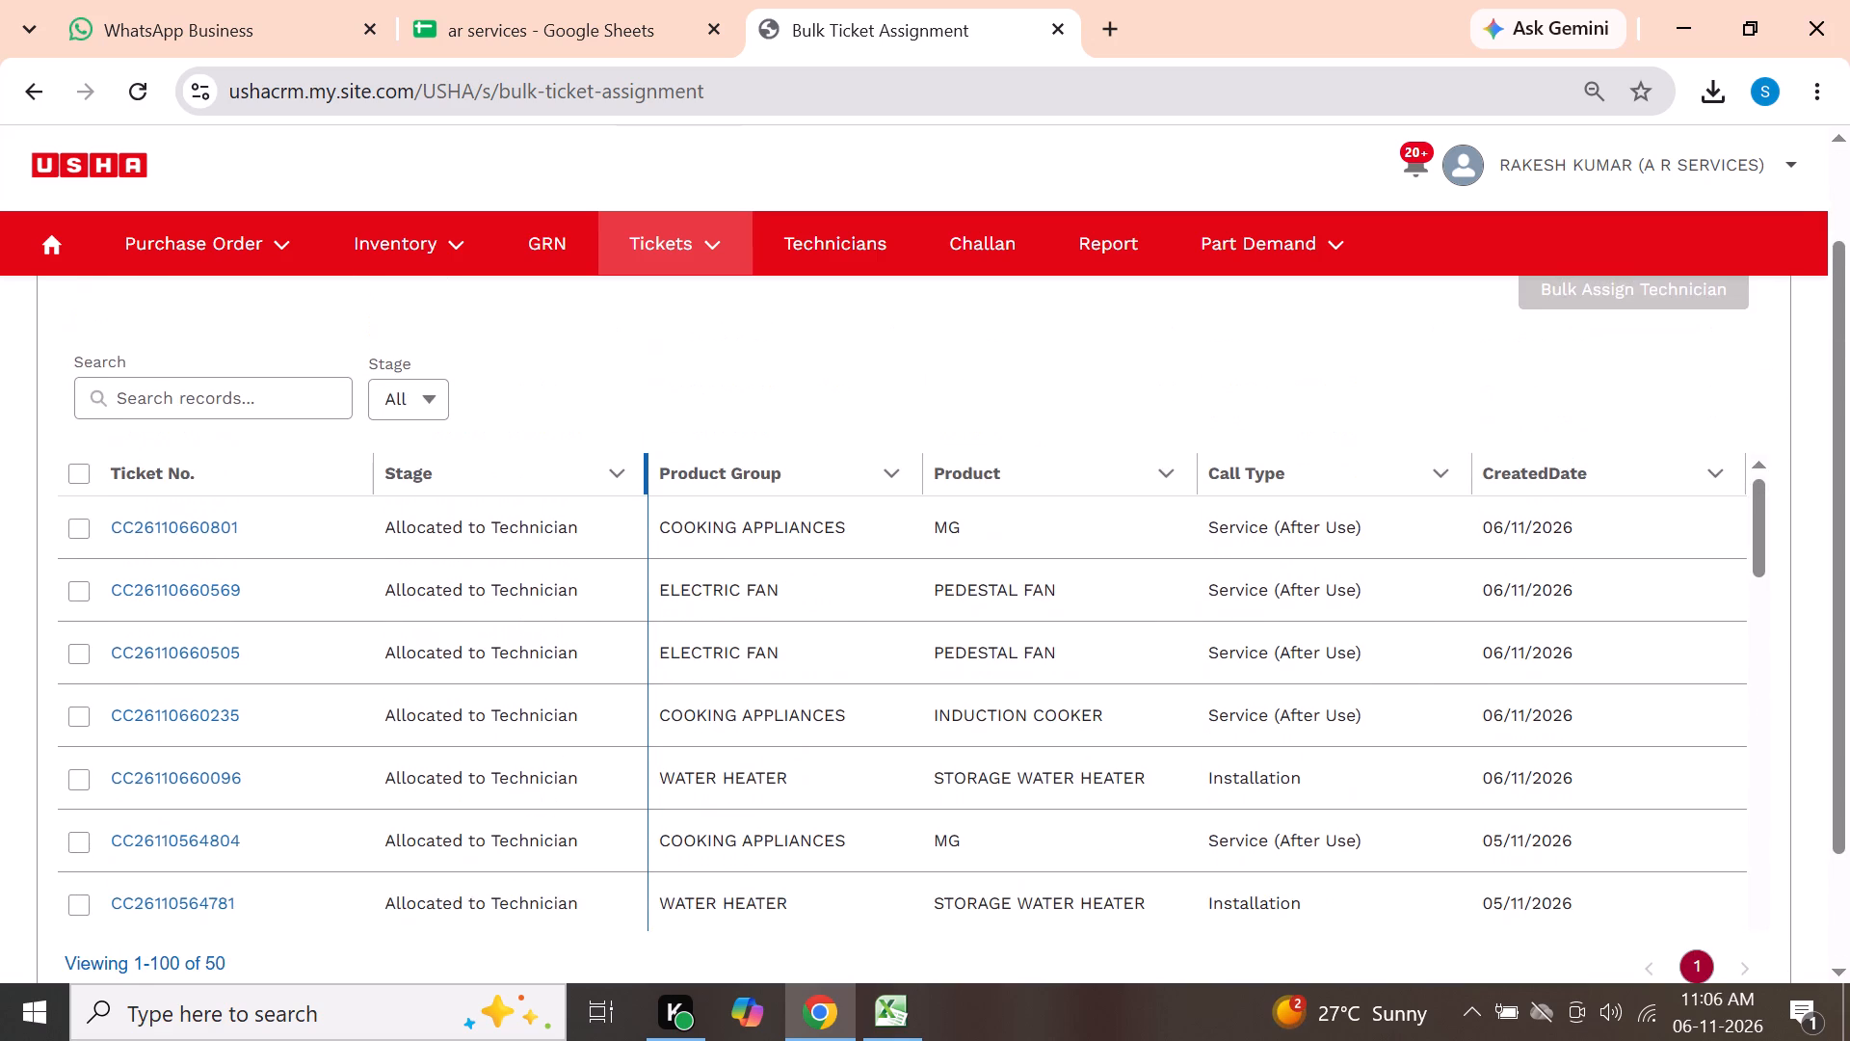
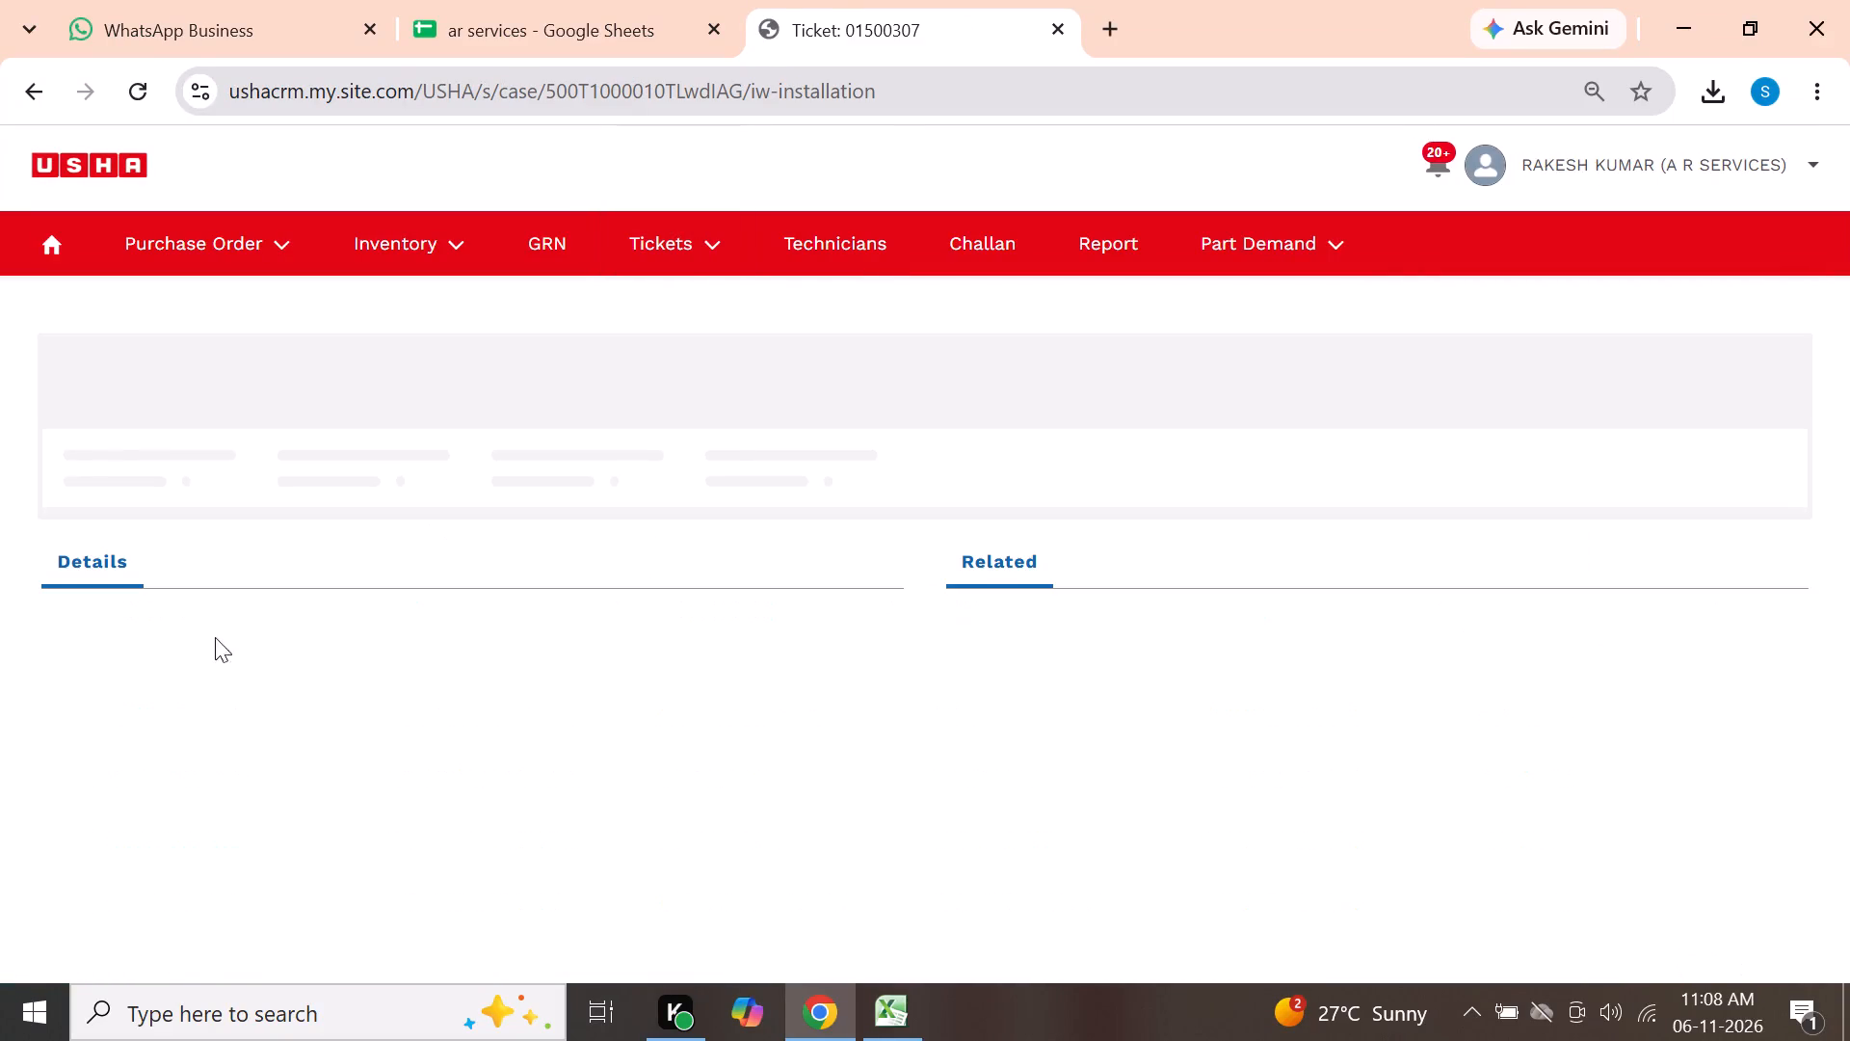
{"action": "scroll", "coordinate": [462, 602], "scroll_direction": "down", "scroll_amount": 8}
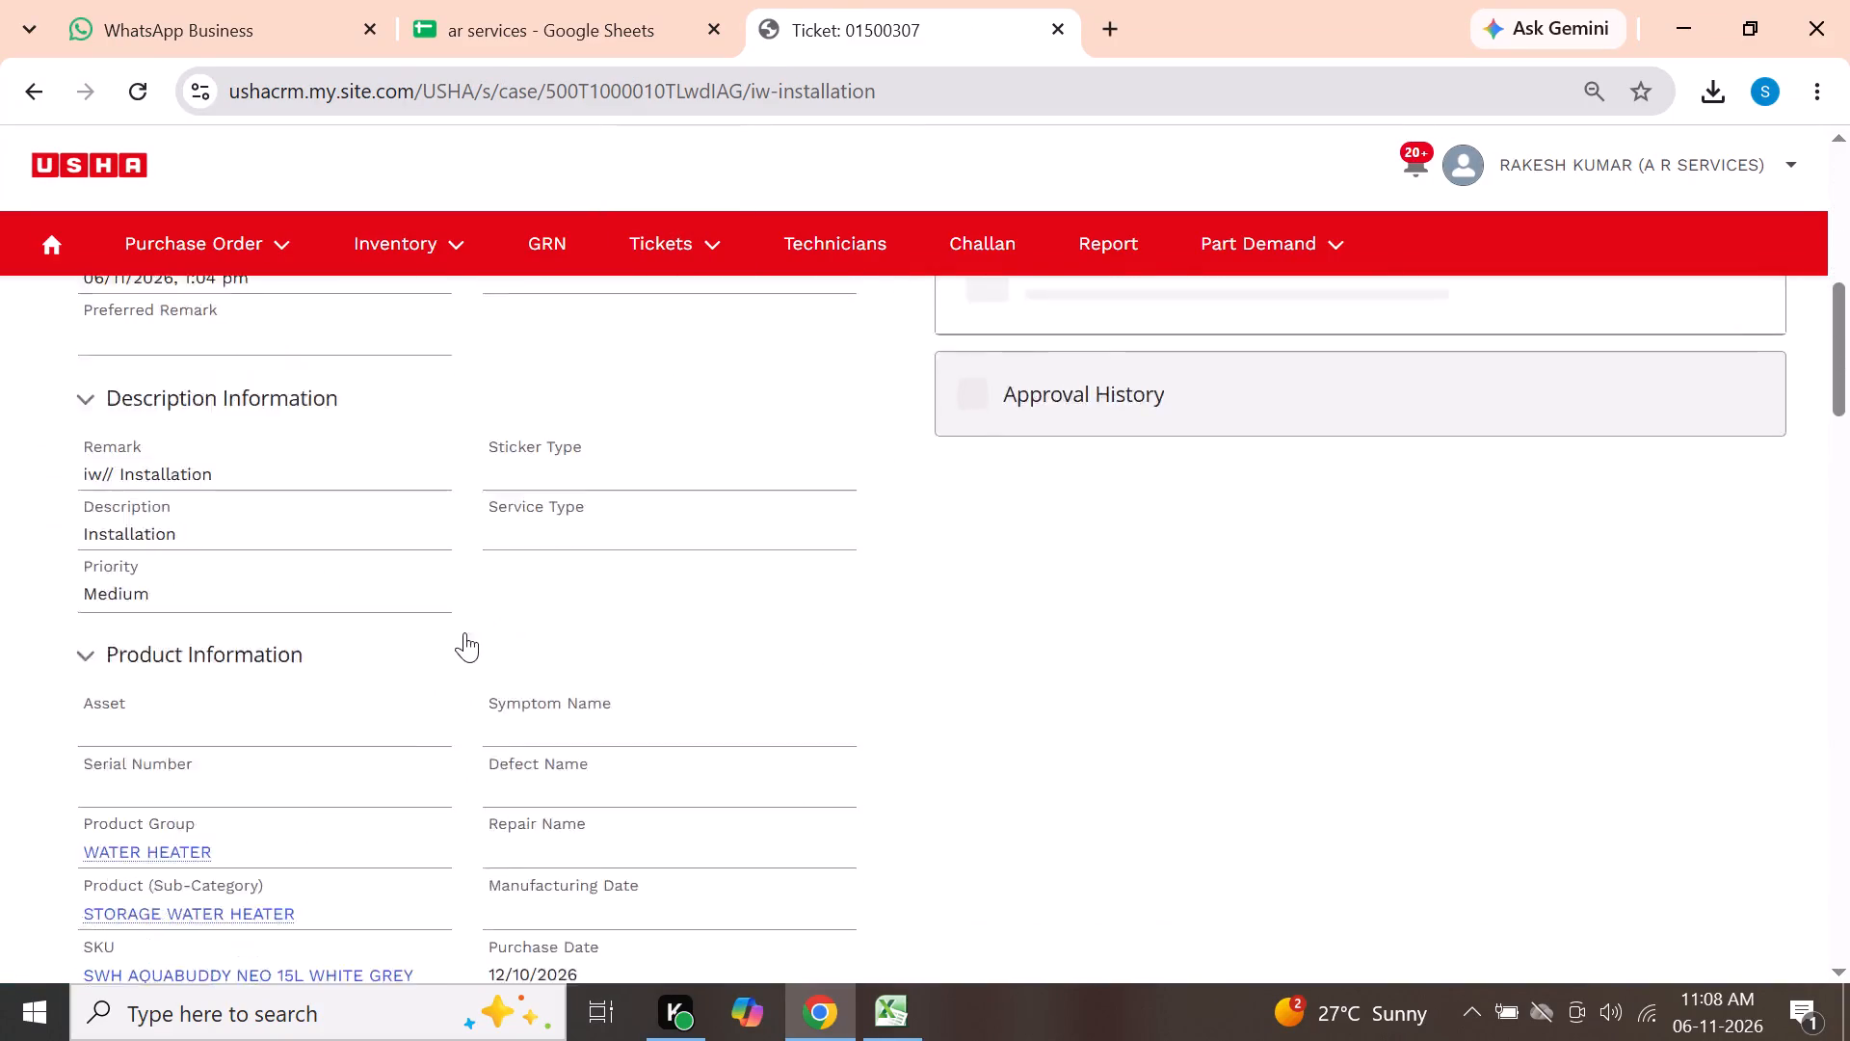
{"action": "scroll", "coordinate": [465, 607], "scroll_direction": "down", "scroll_amount": 6}
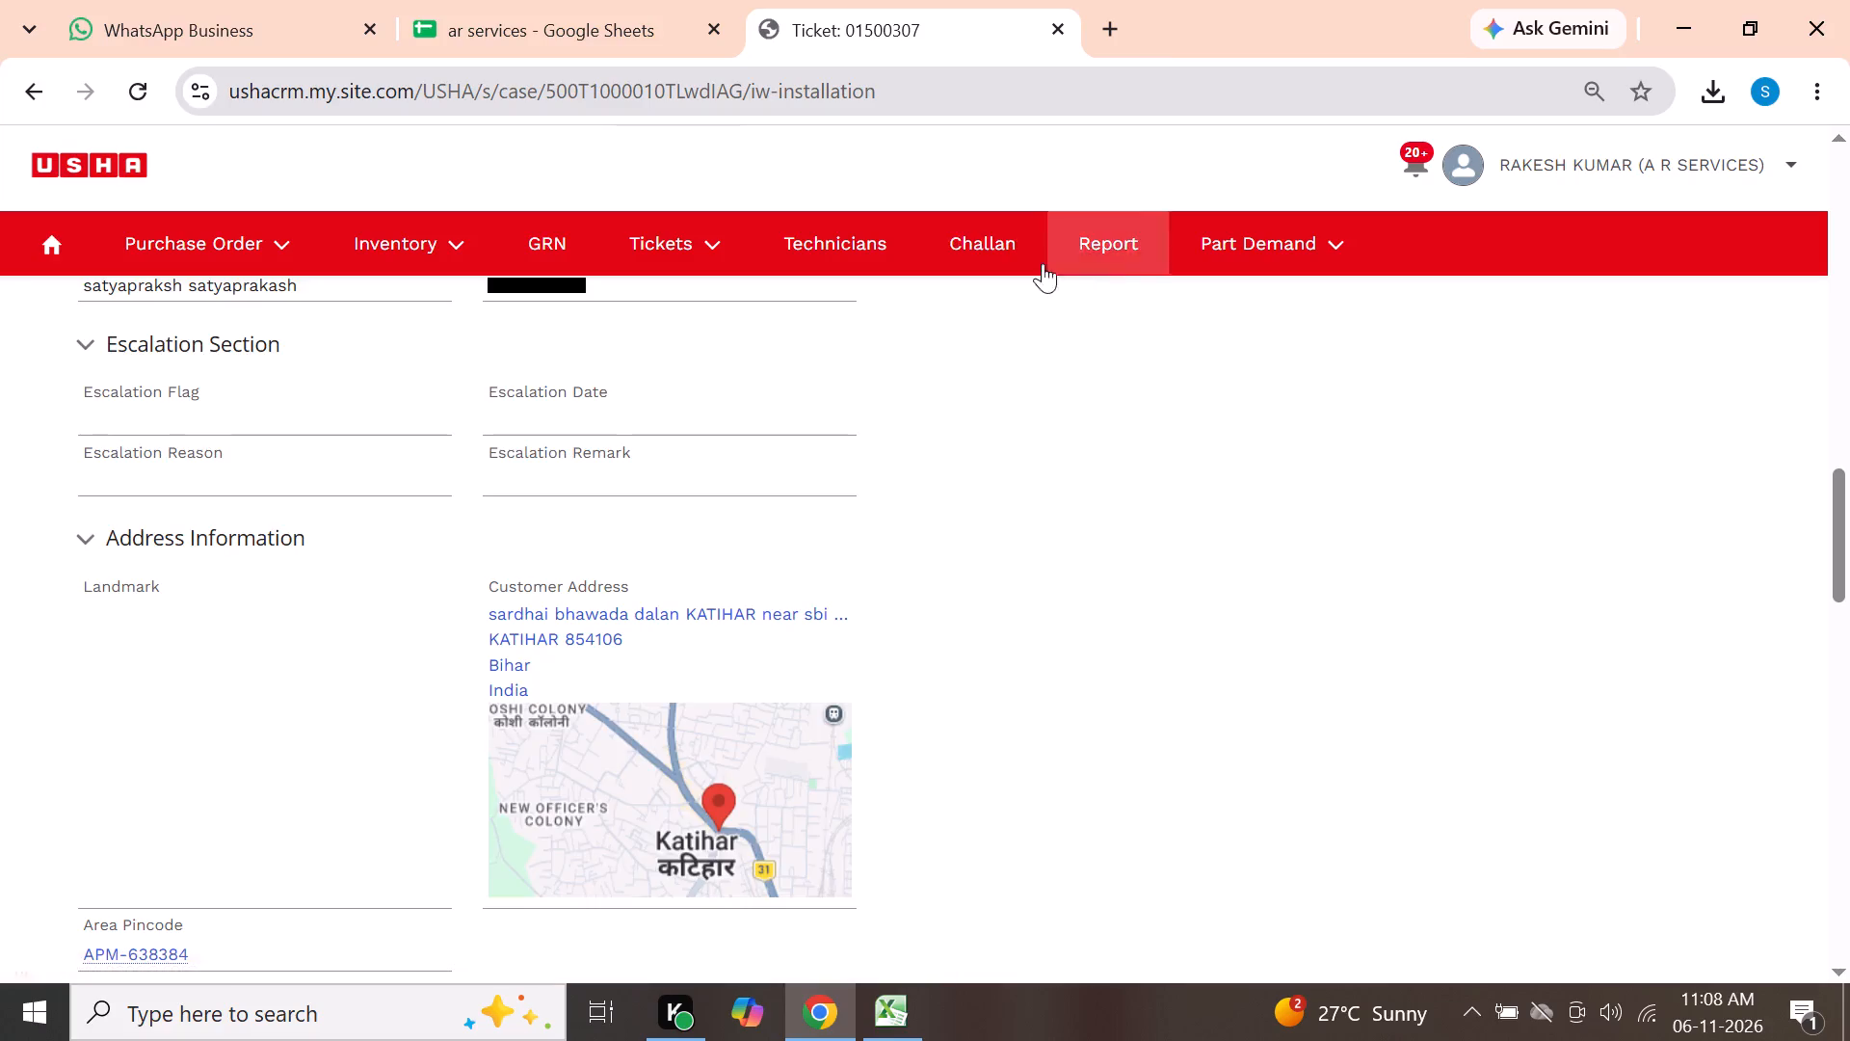
{"action": "scroll", "coordinate": [913, 338], "scroll_direction": "up", "scroll_amount": 20}
{"action": "left_click", "coordinate": [1681, 380]}
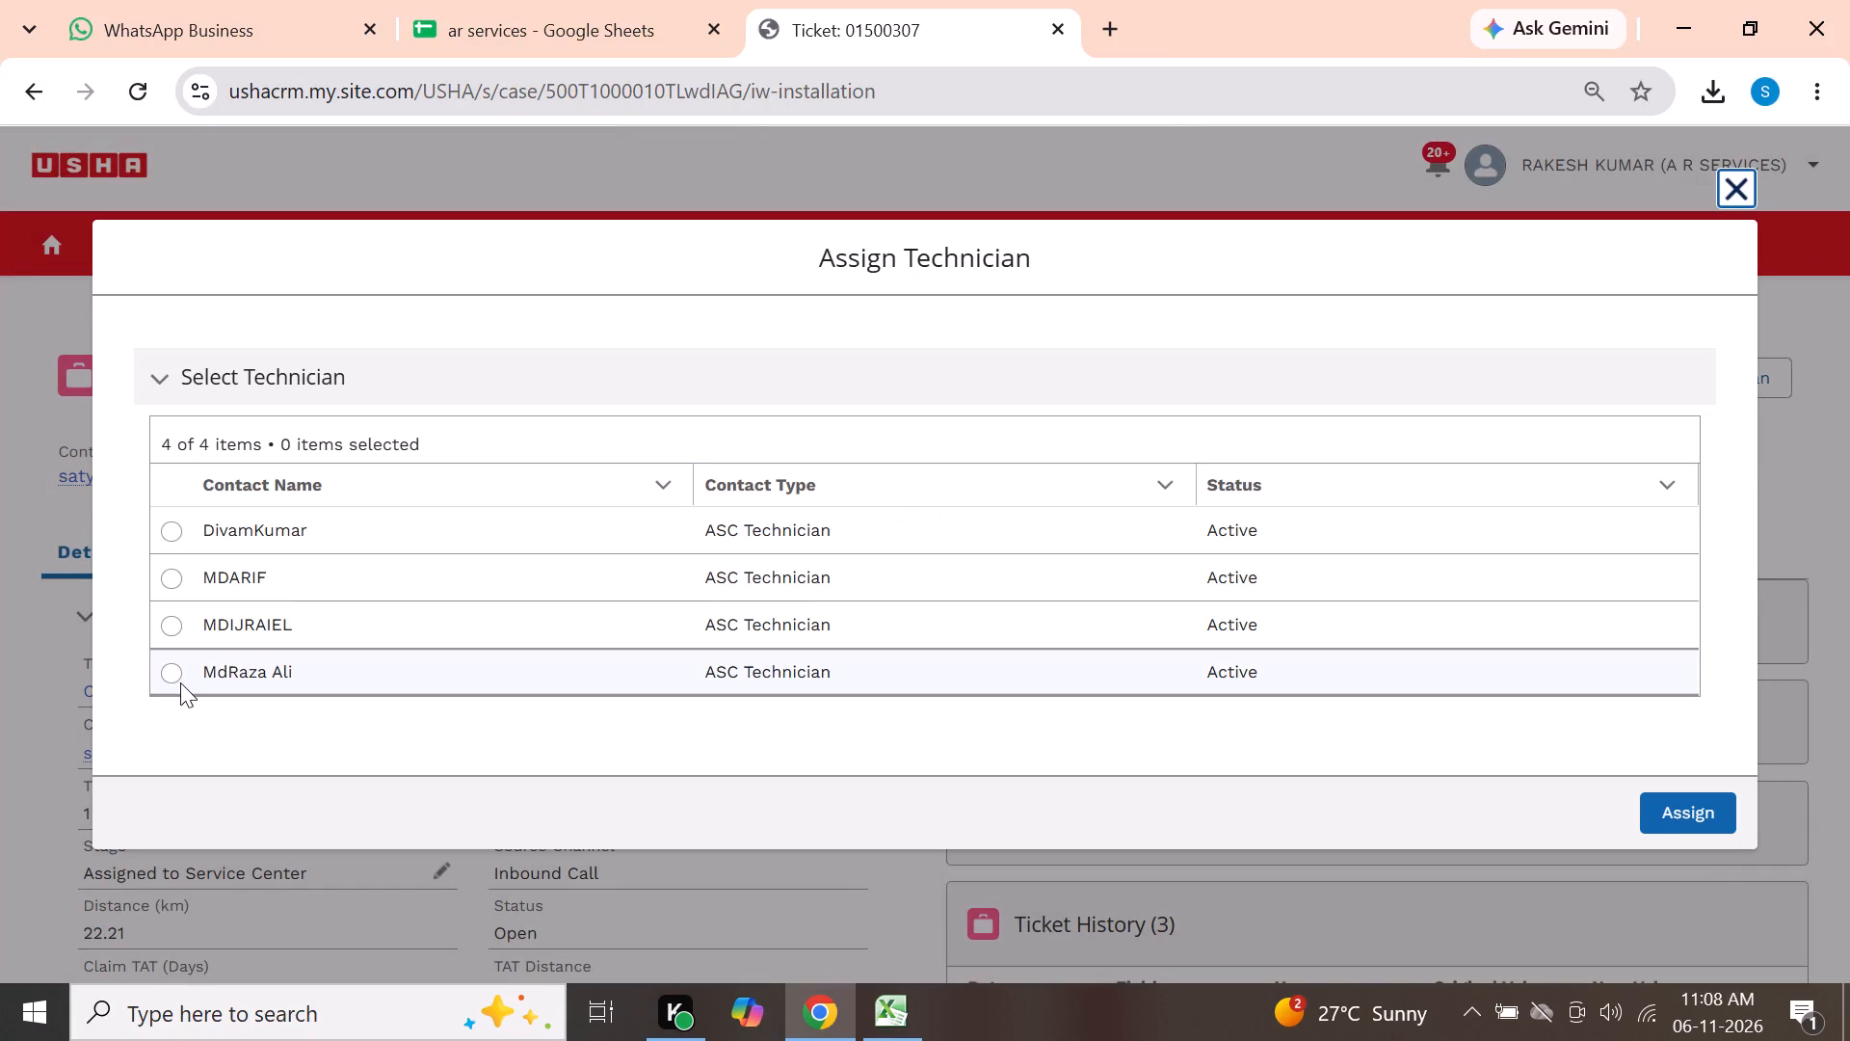
{"action": "left_click", "coordinate": [171, 676]}
{"action": "left_click", "coordinate": [1721, 808]}
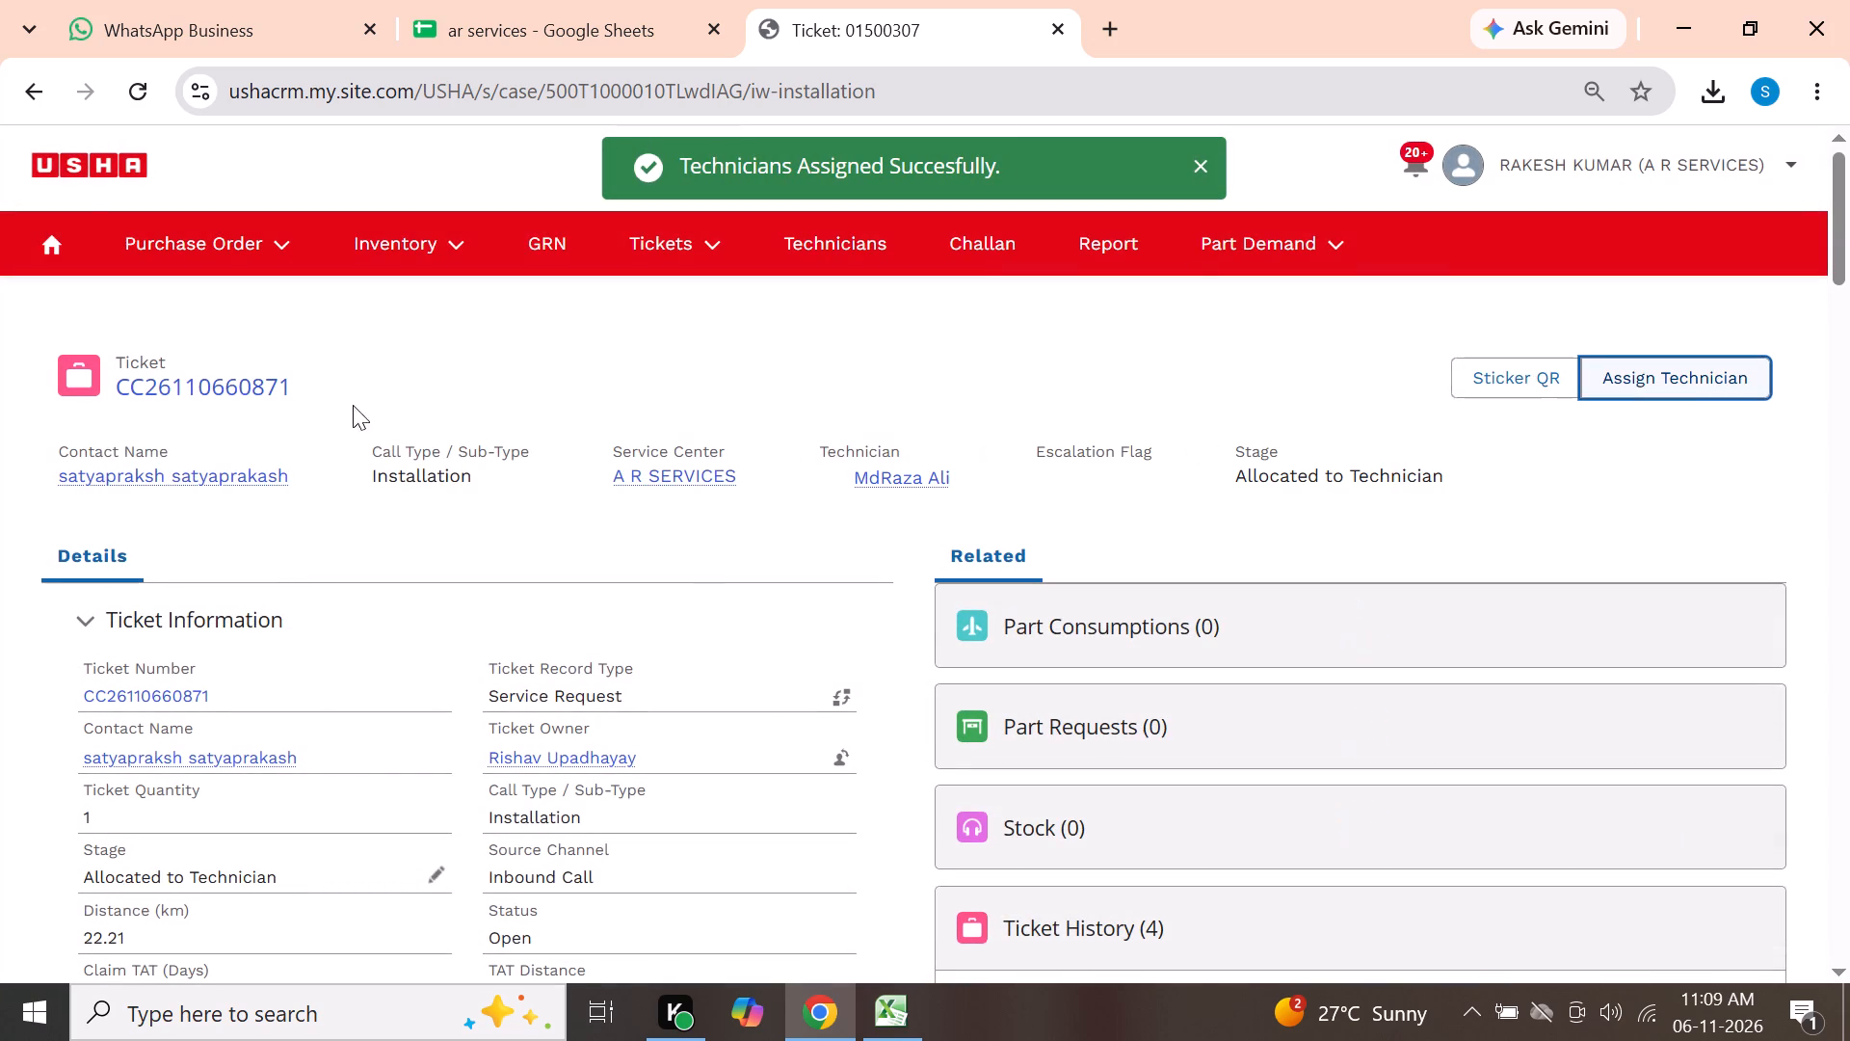
Export the Open Ticket Report from the CRM's Report page as Details Only in Excel .xls format.
{"action": "left_click", "coordinate": [45, 234]}
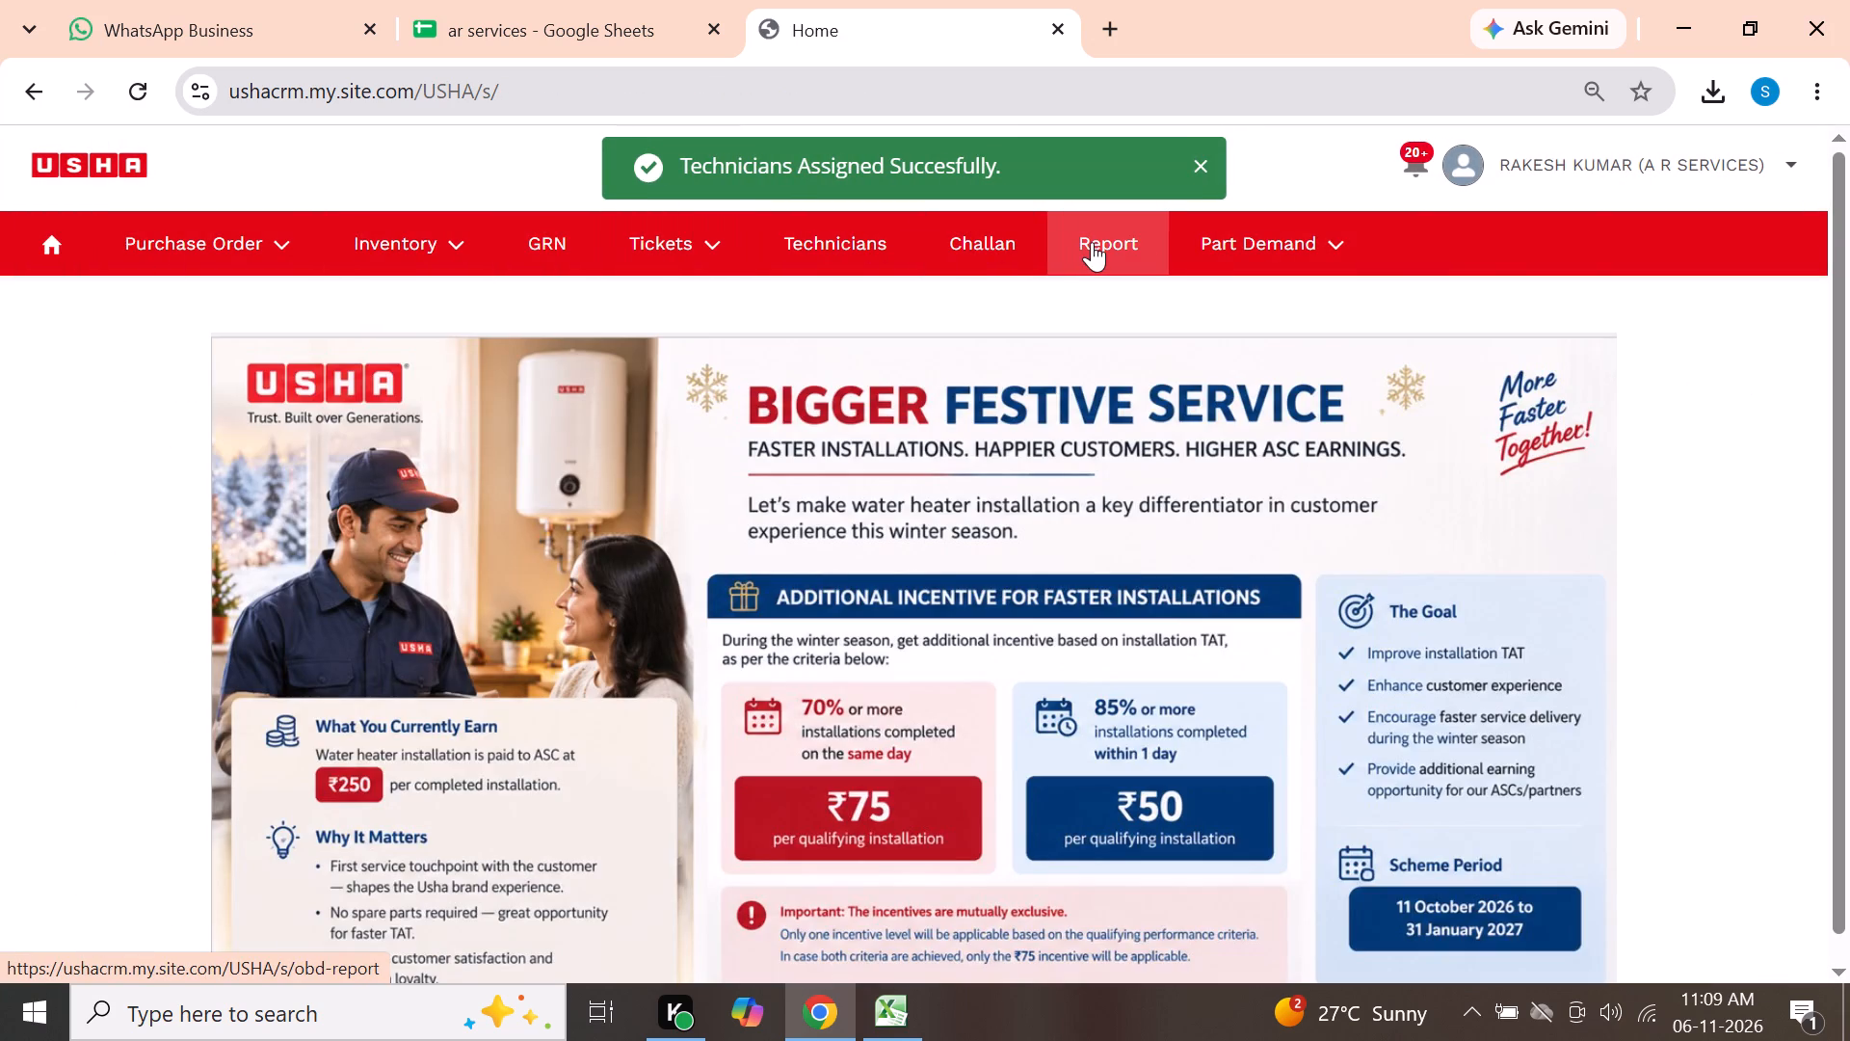
{"action": "left_click", "coordinate": [1092, 242]}
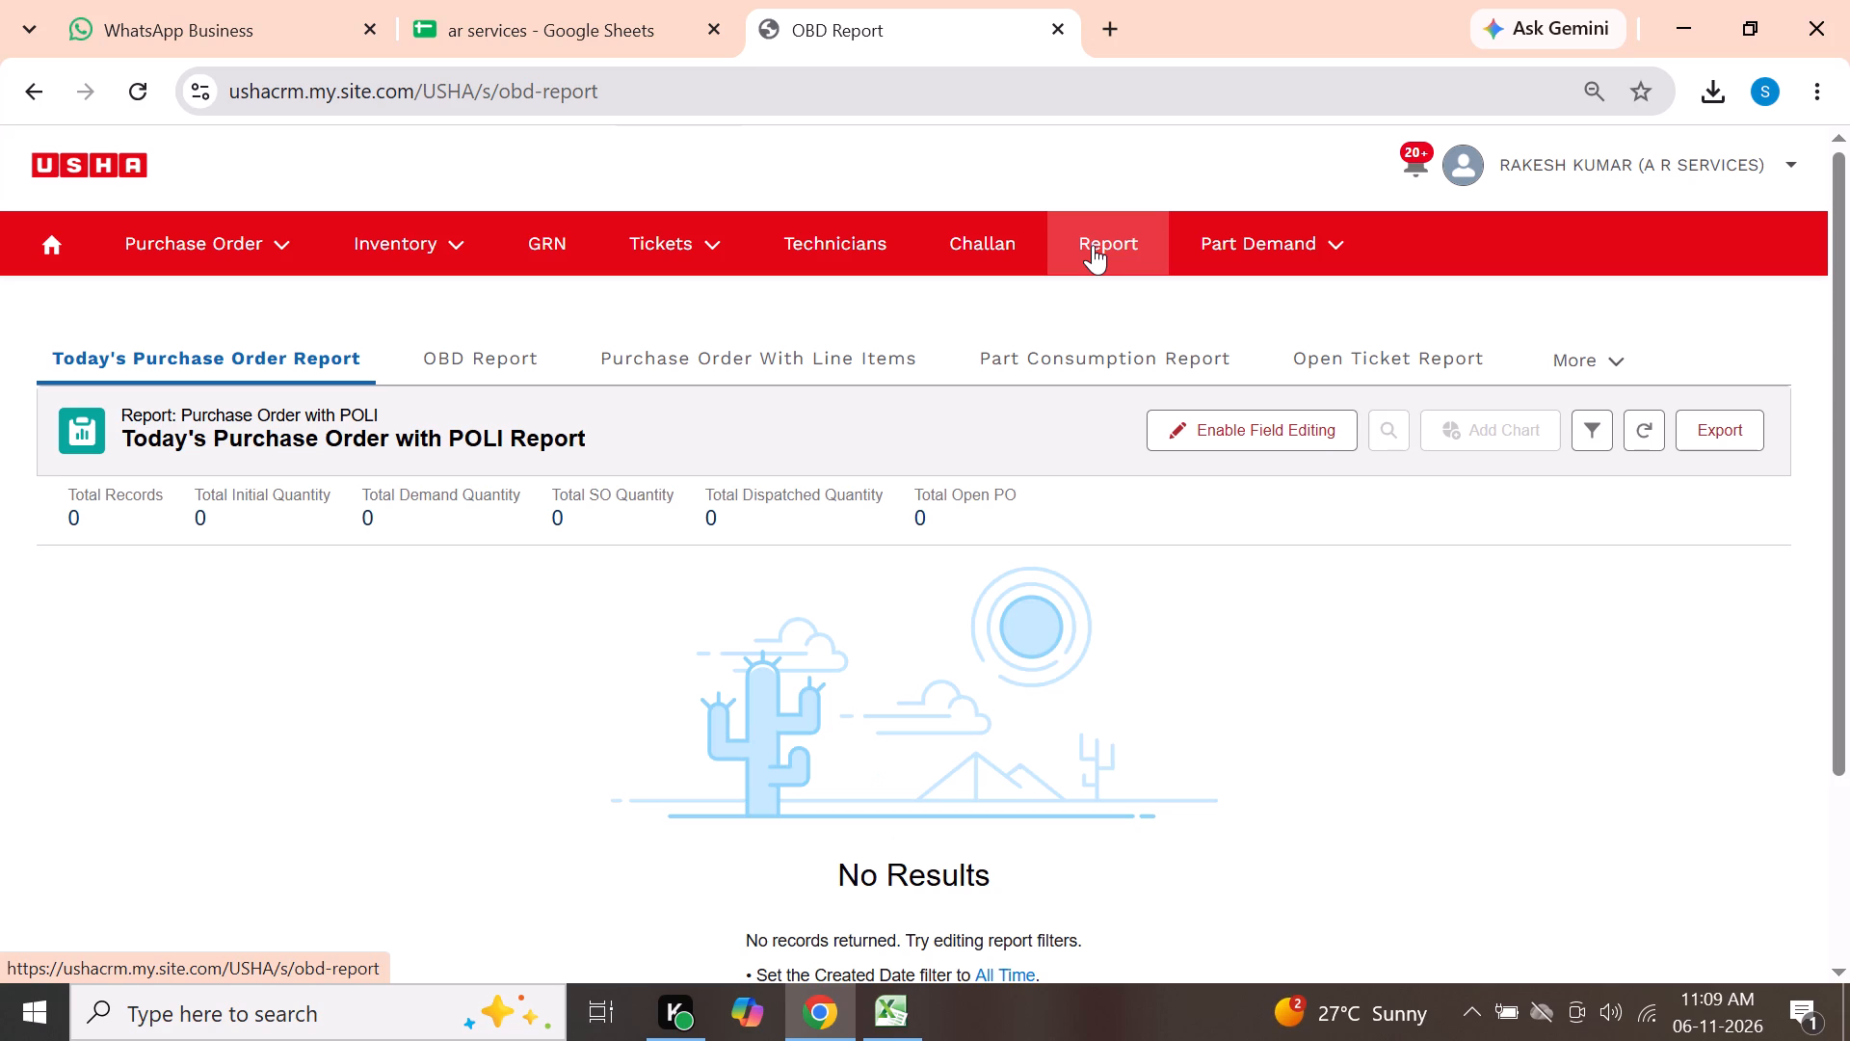
{"action": "left_click", "coordinate": [1420, 360]}
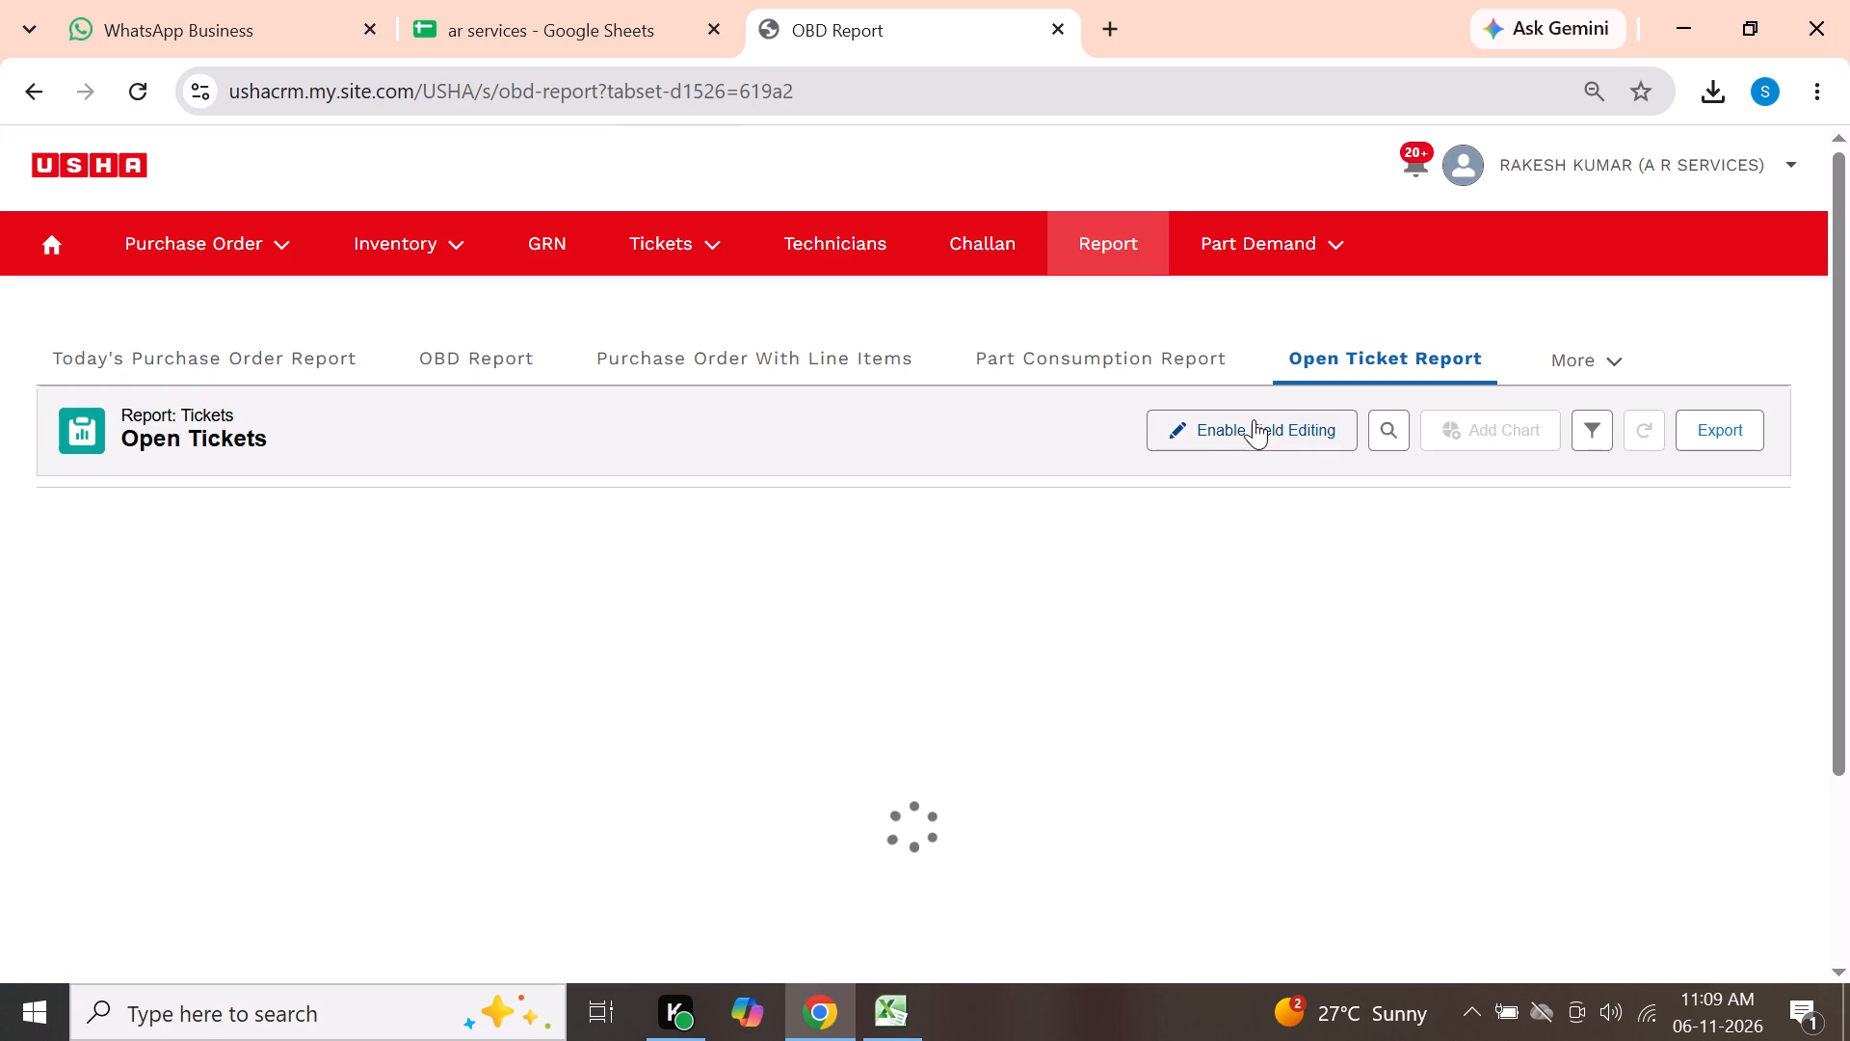
{"action": "left_click", "coordinate": [1717, 429]}
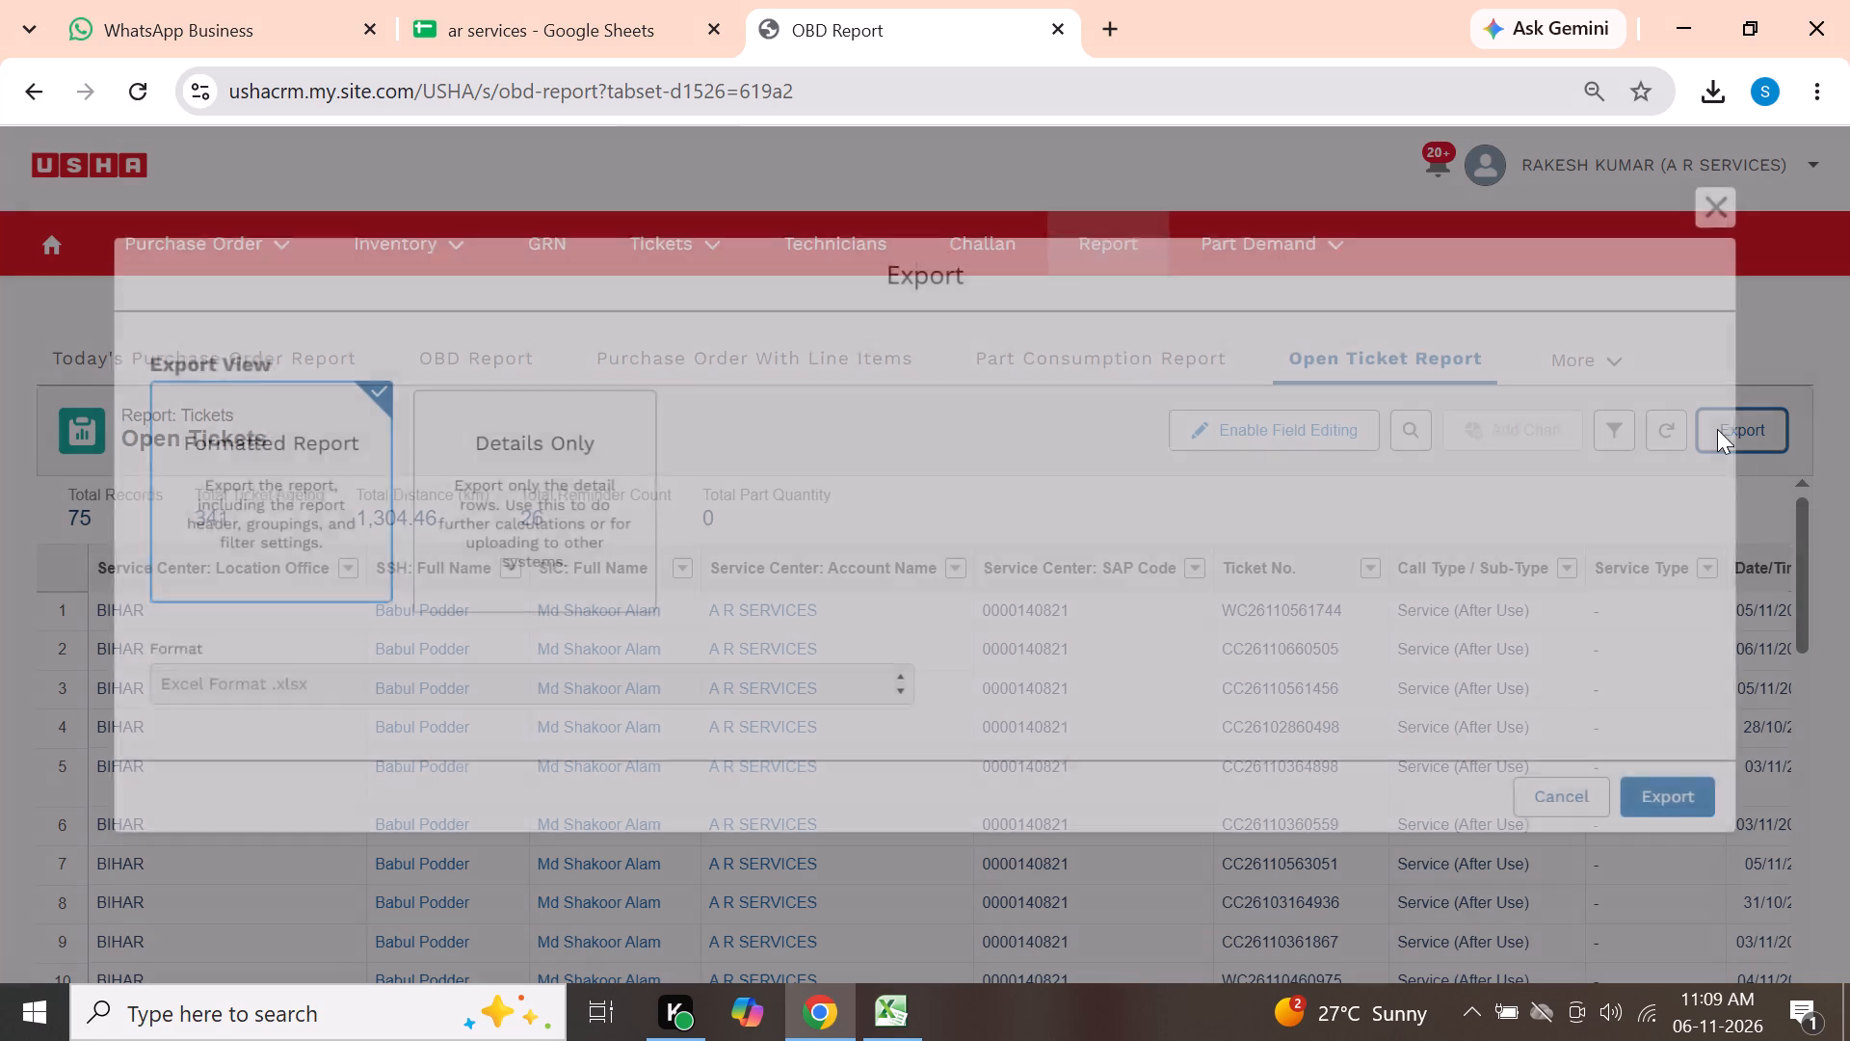
{"action": "left_click", "coordinate": [543, 452]}
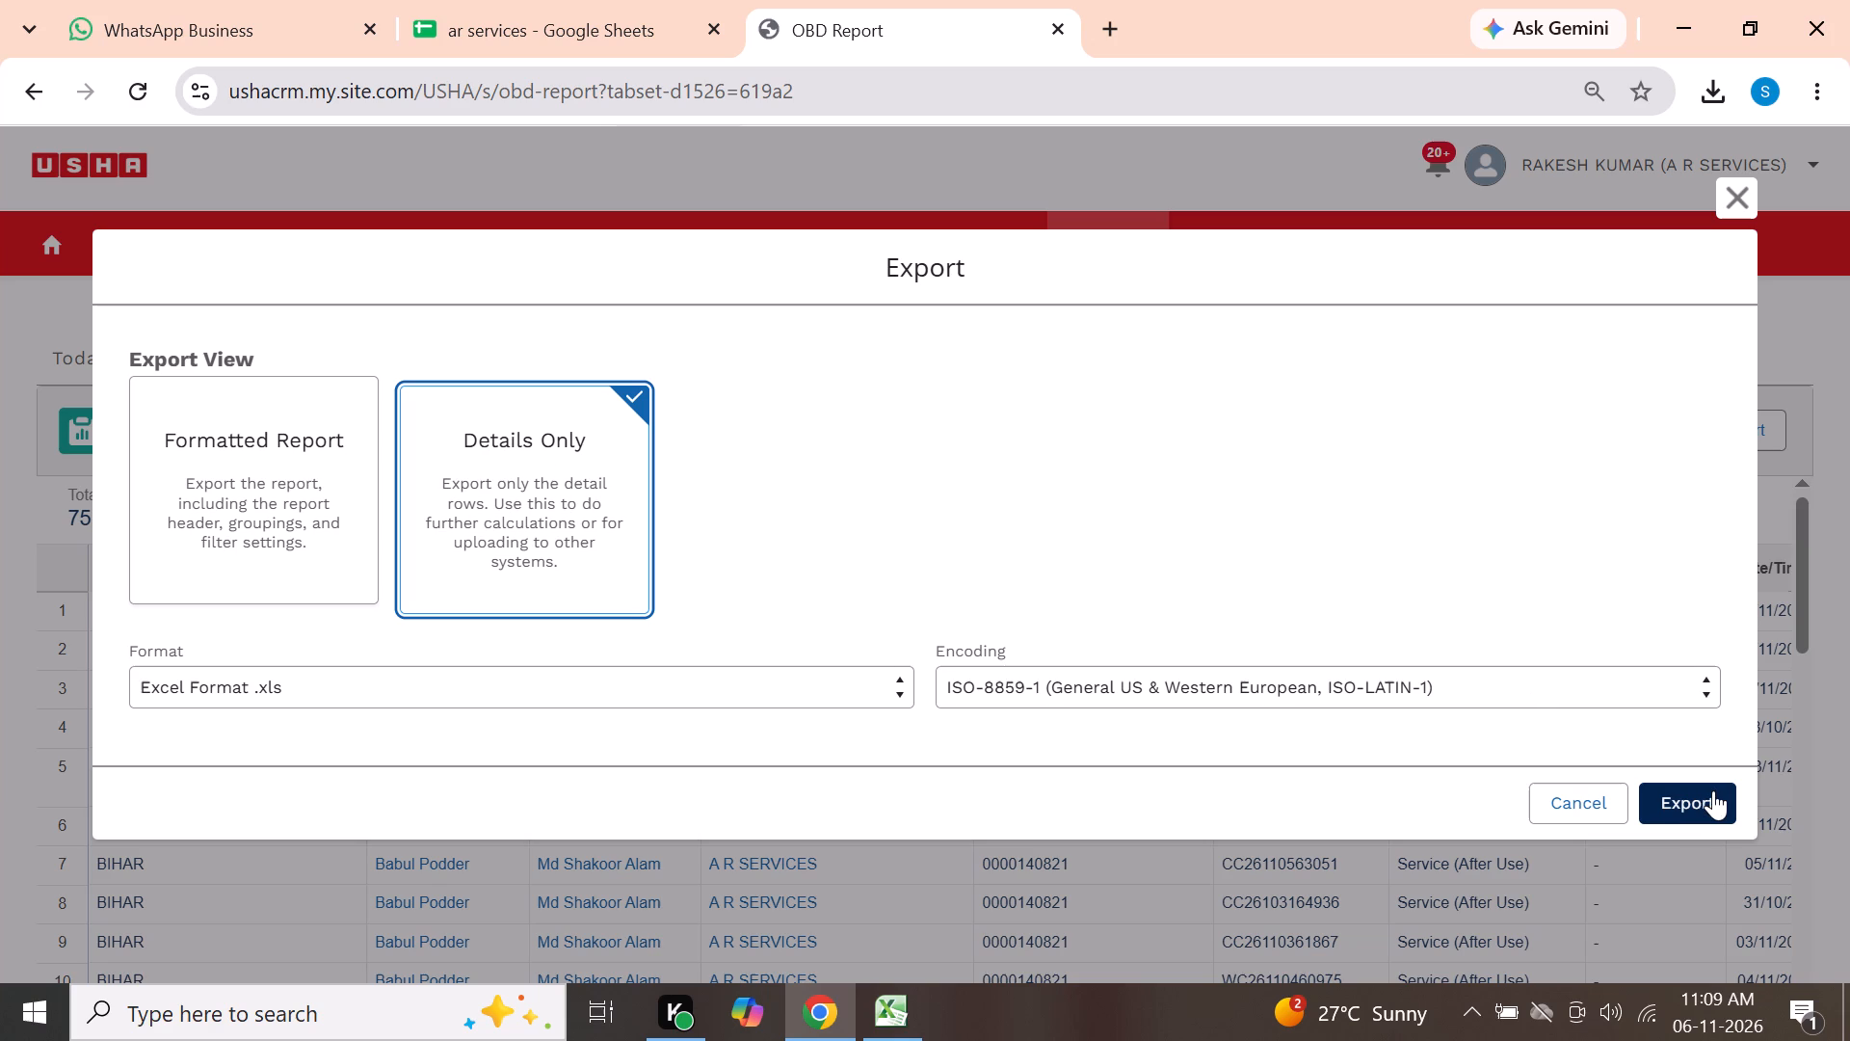
{"action": "left_click", "coordinate": [1713, 790]}
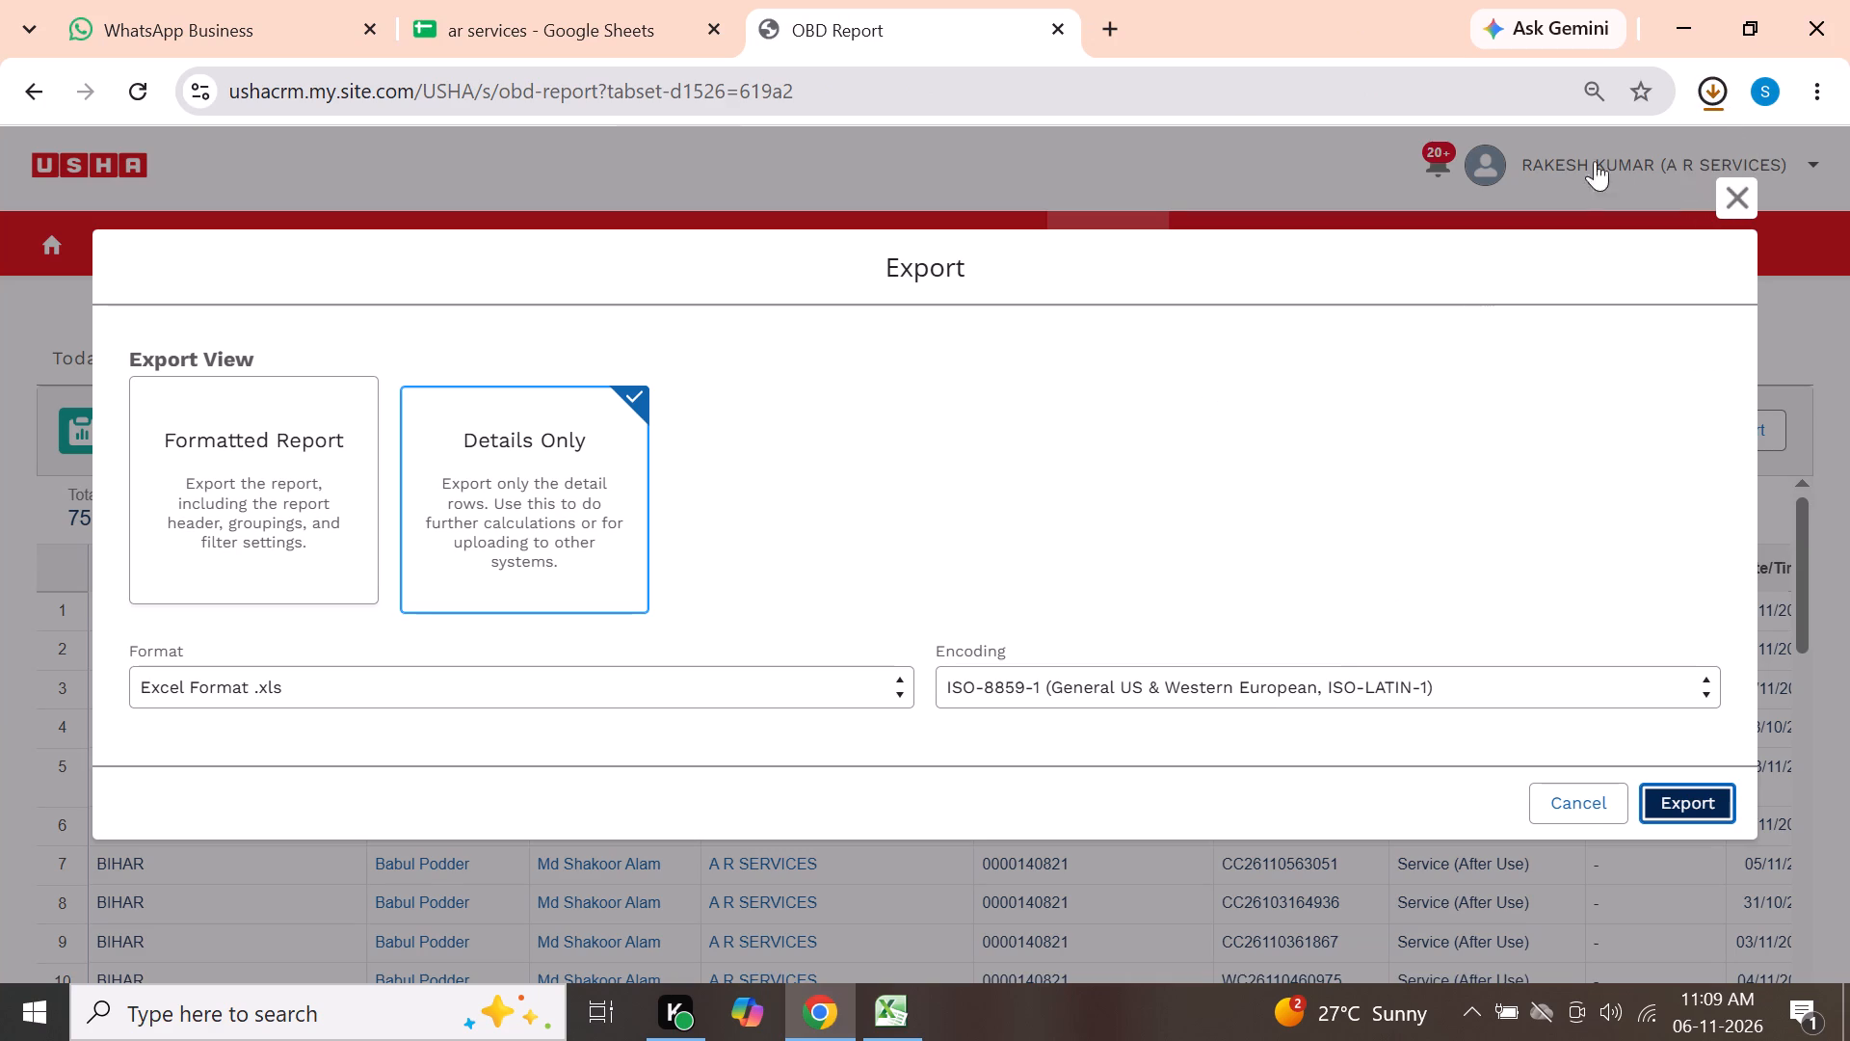
Open the downloaded Open Tickets .xls export in Excel.
{"action": "double_click", "coordinate": [1485, 173]}
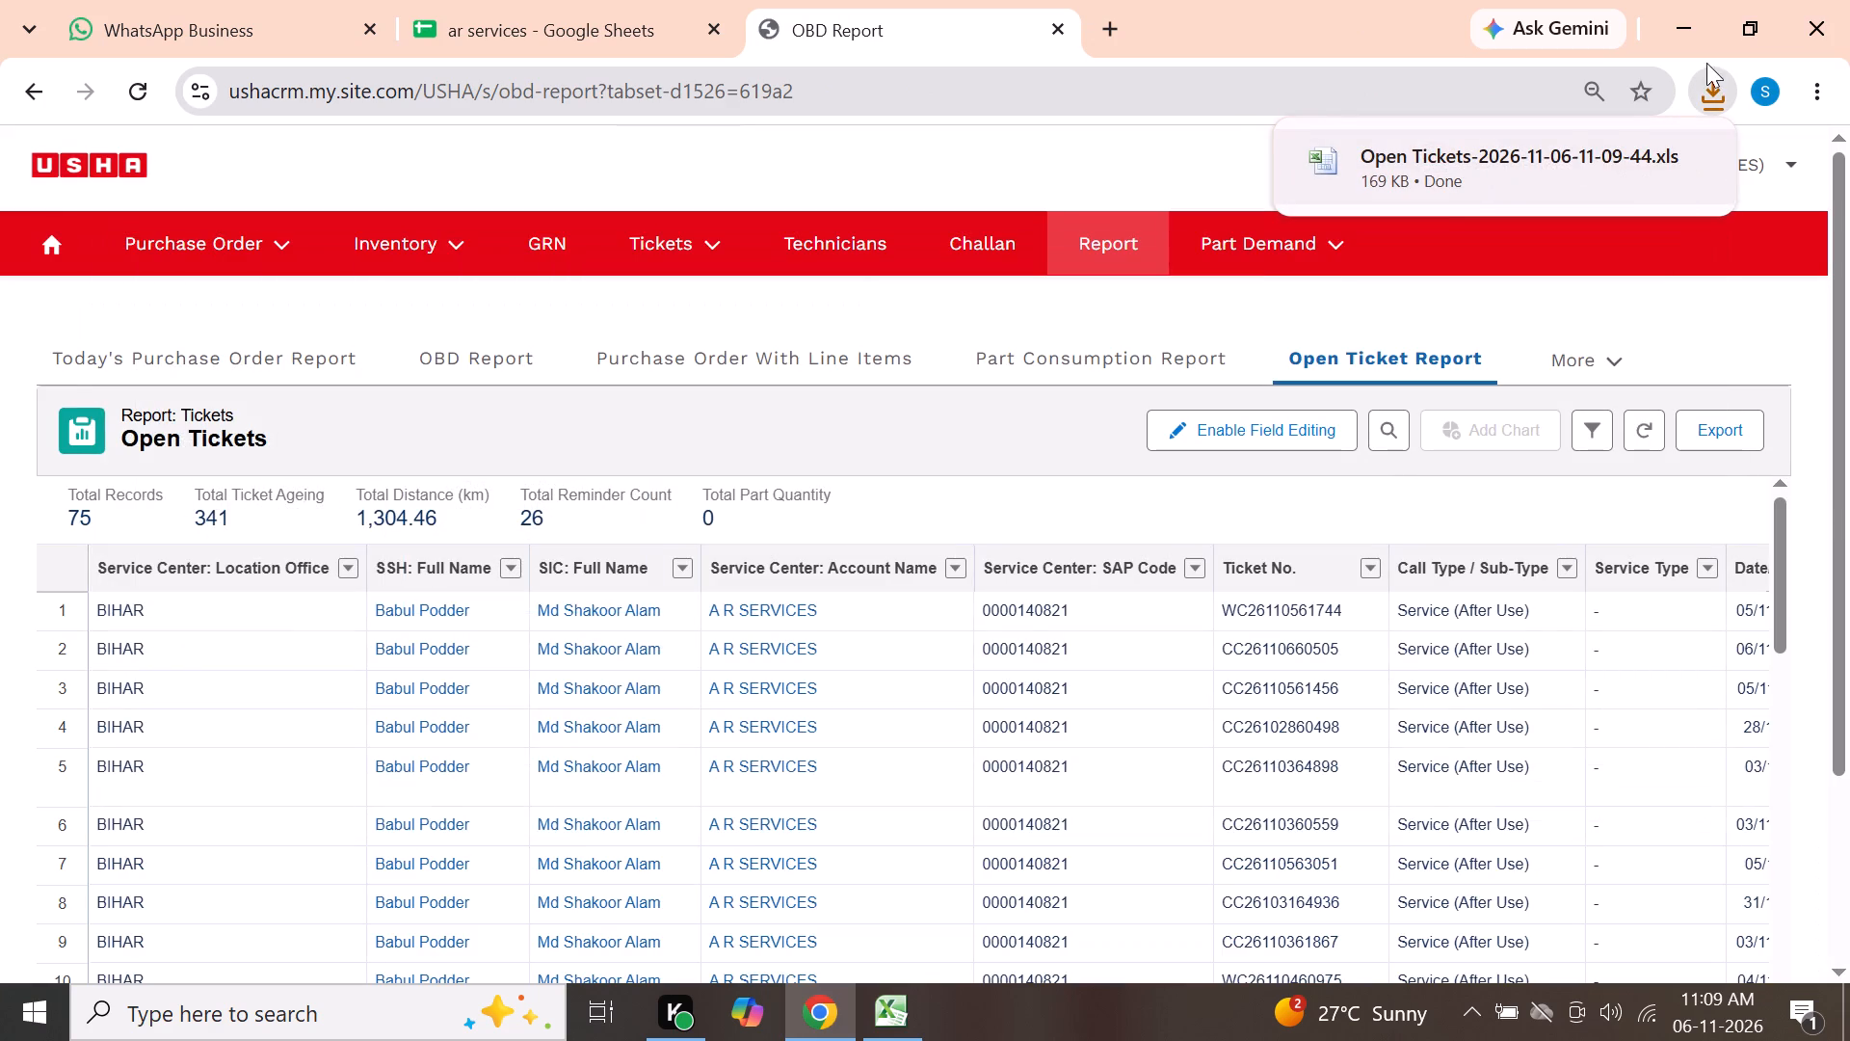
{"action": "left_click", "coordinate": [1584, 169]}
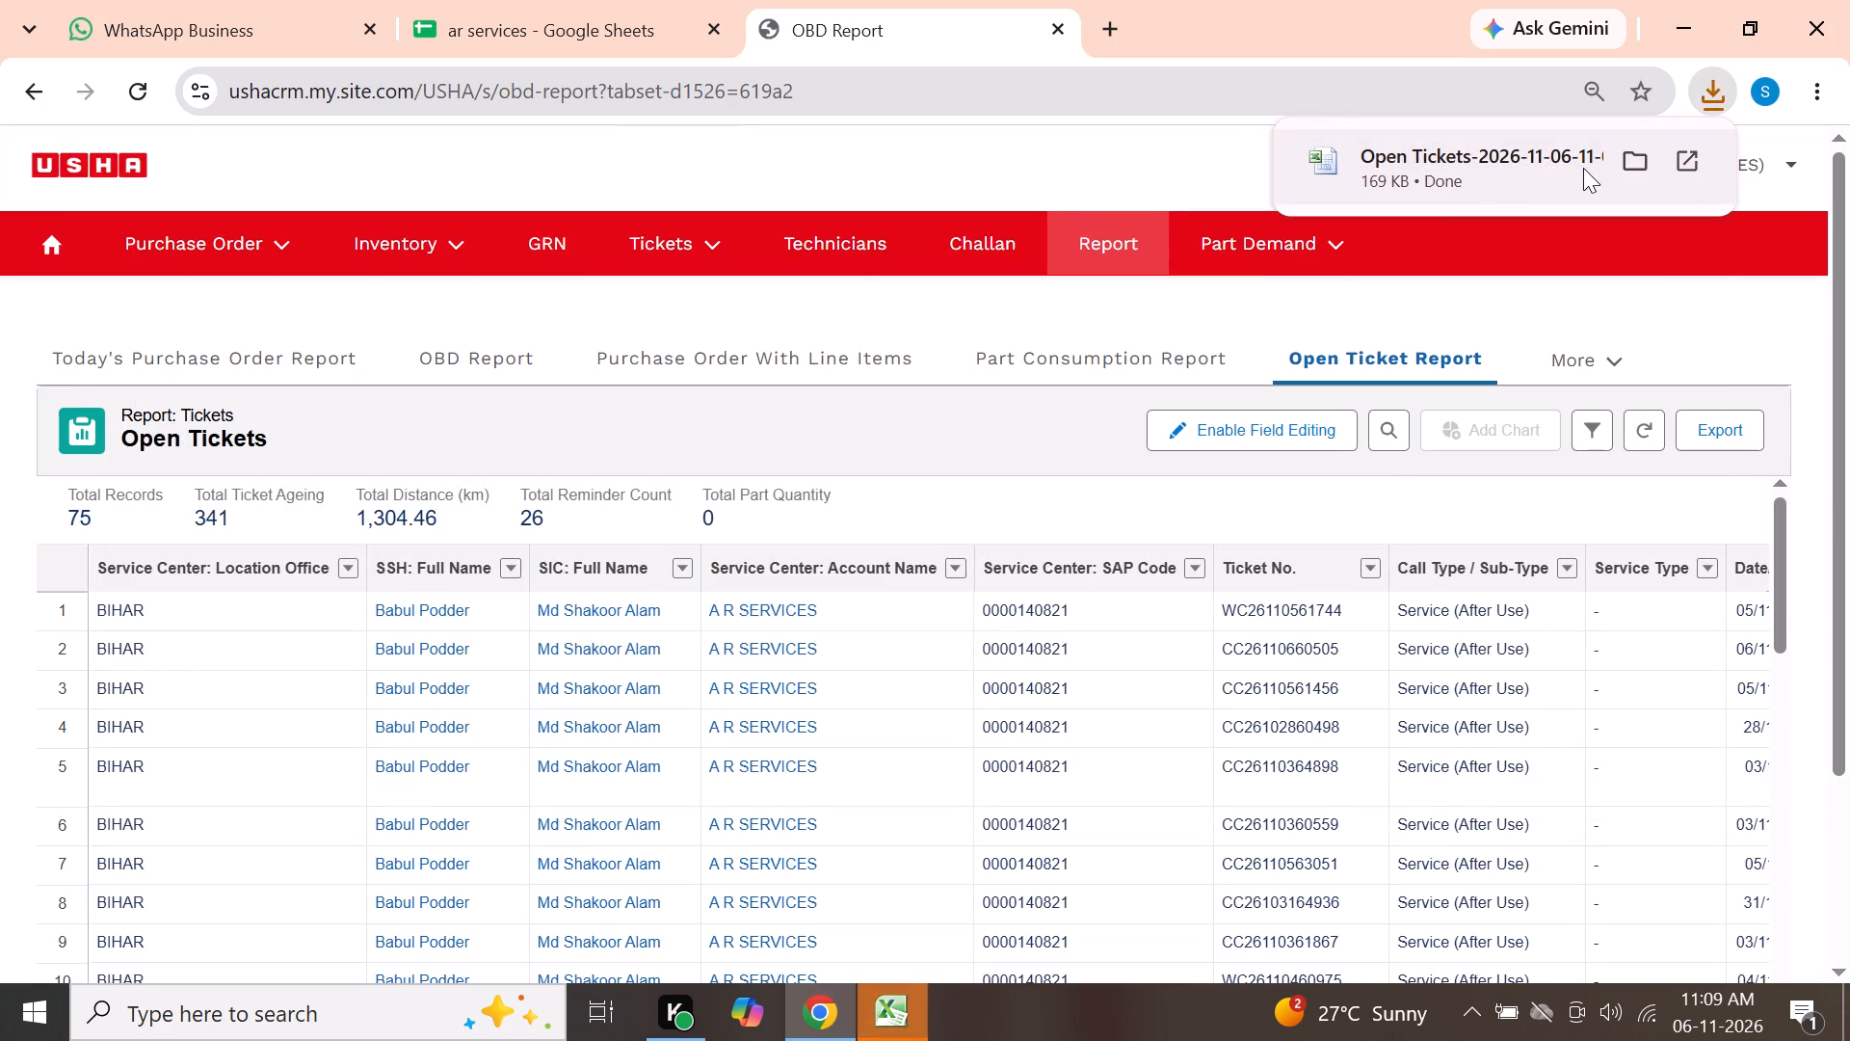
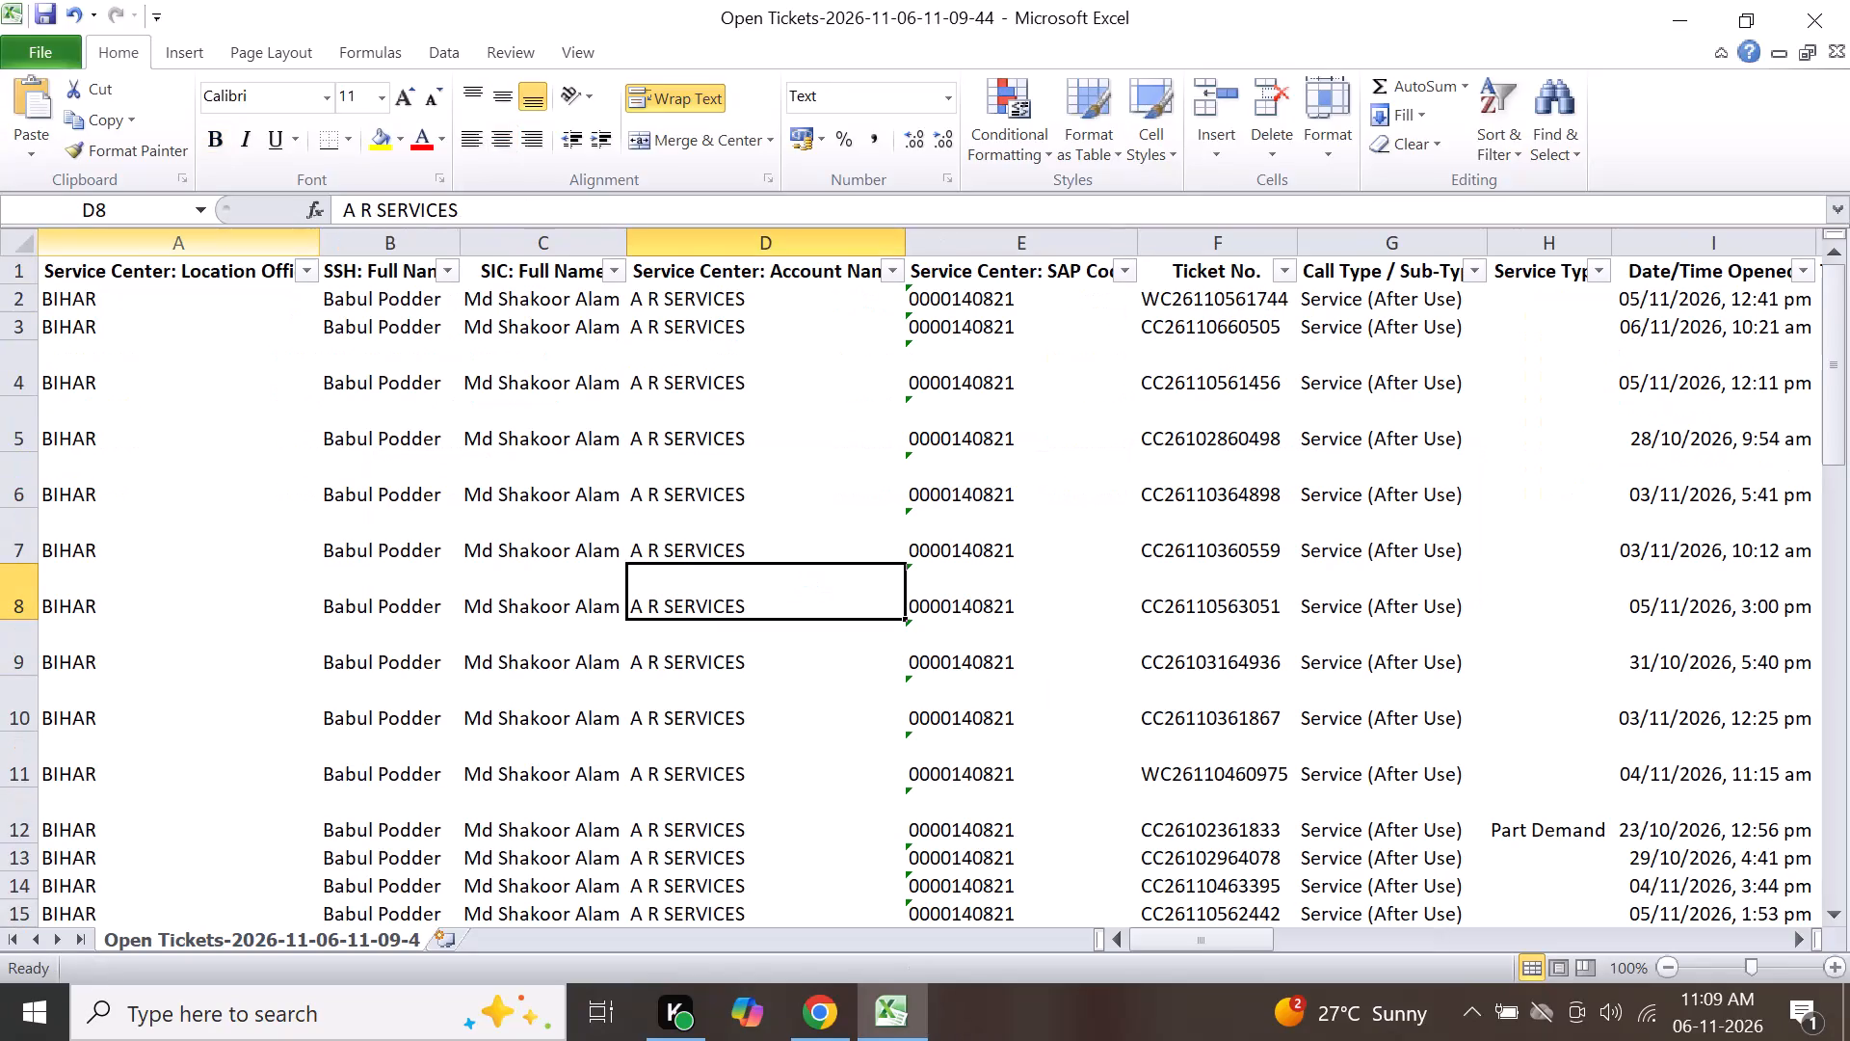
Delete the Location Office, SSH: Full Name, SIC: Full Name and SAP Code columns from the Open Tickets export.
{"action": "left_click_drag", "start_coordinate": [184, 233], "coordinate": [583, 398]}
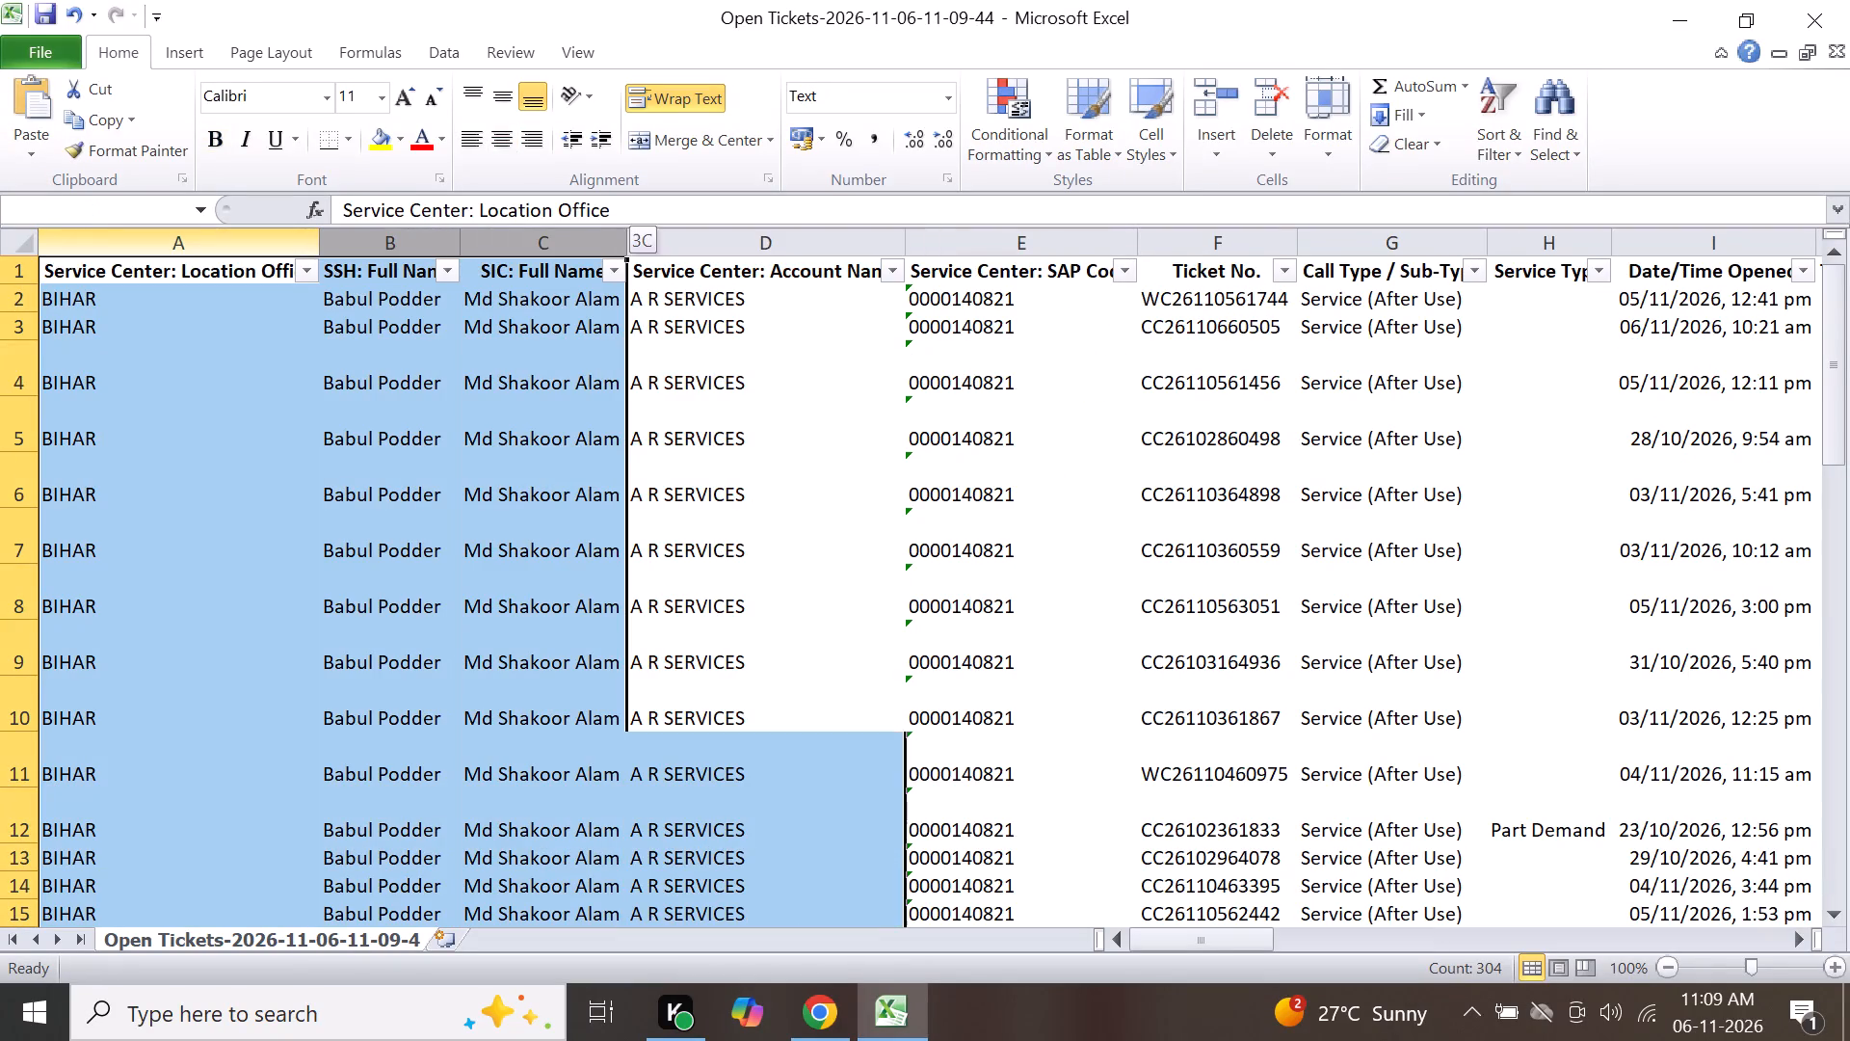
{"action": "left_click_drag", "start_coordinate": [583, 398], "coordinate": [580, 398]}
{"action": "right_click", "coordinate": [496, 424]}
{"action": "left_click", "coordinate": [547, 632]}
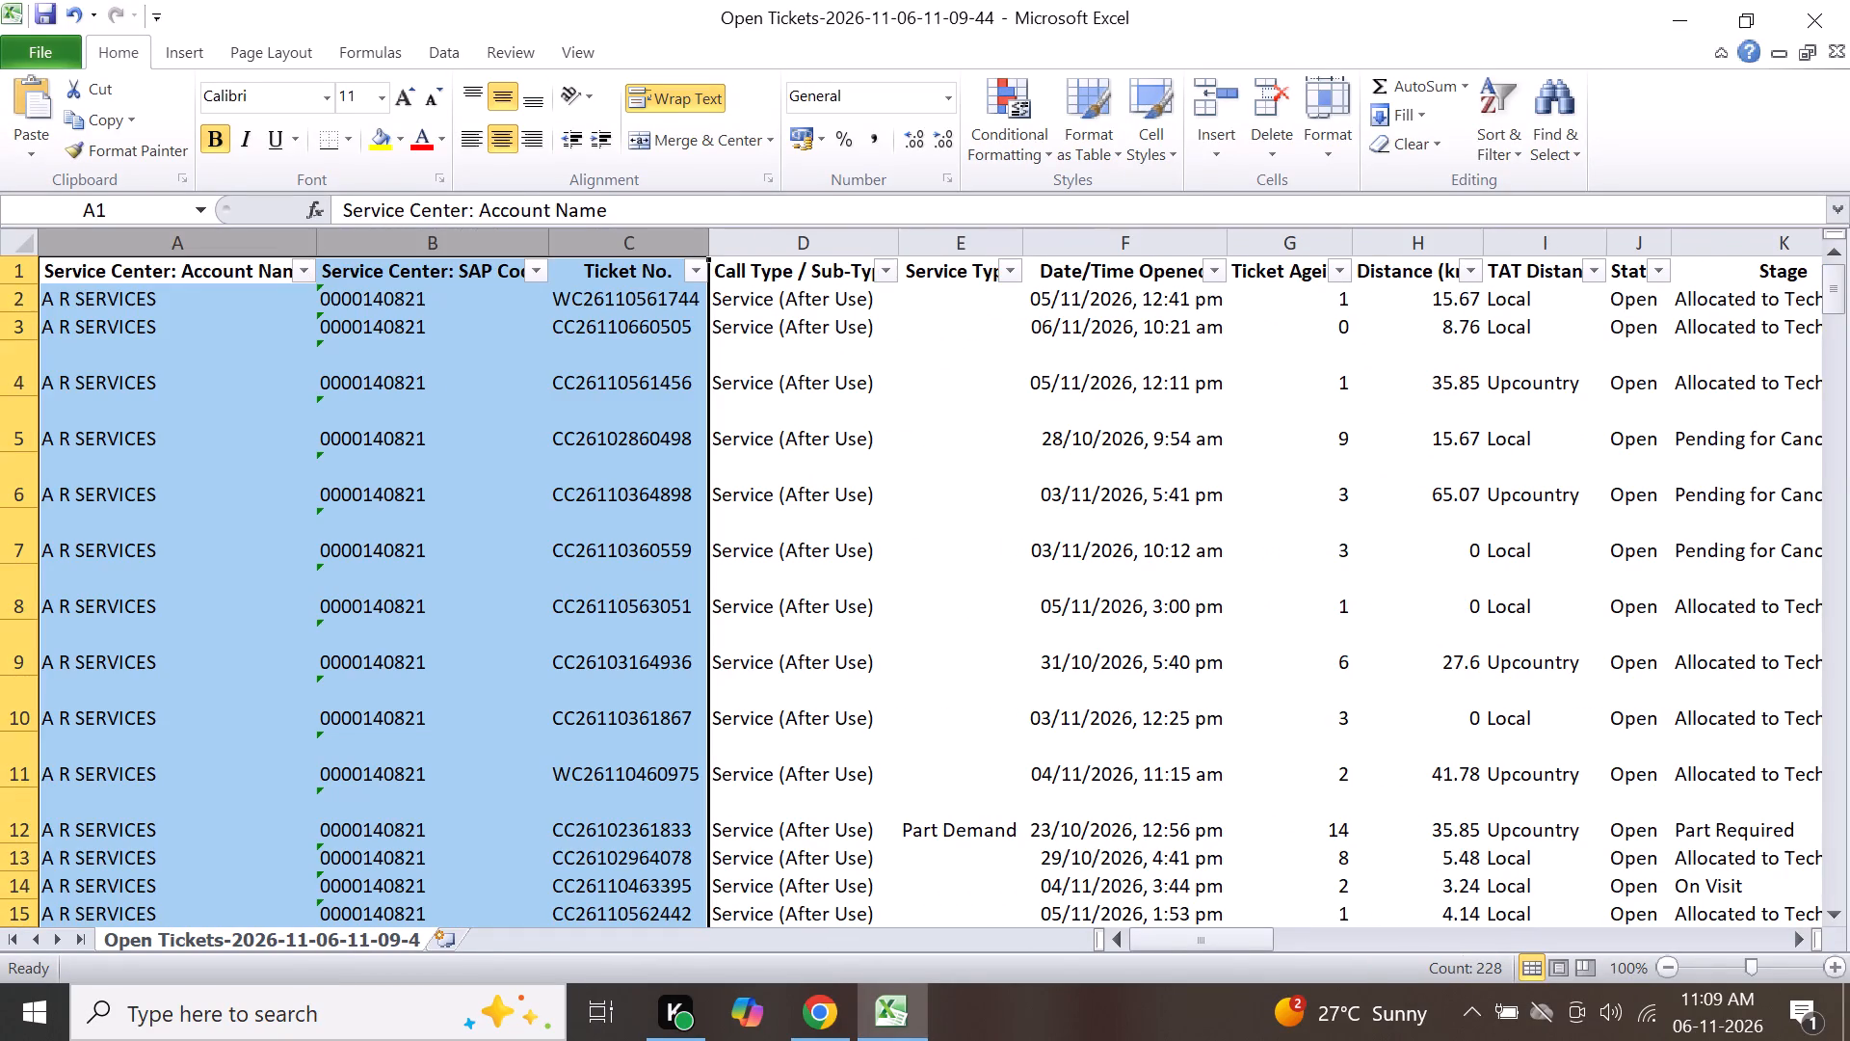
{"action": "left_click", "coordinate": [410, 255]}
{"action": "right_click", "coordinate": [410, 250]}
{"action": "left_click", "coordinate": [450, 457]}
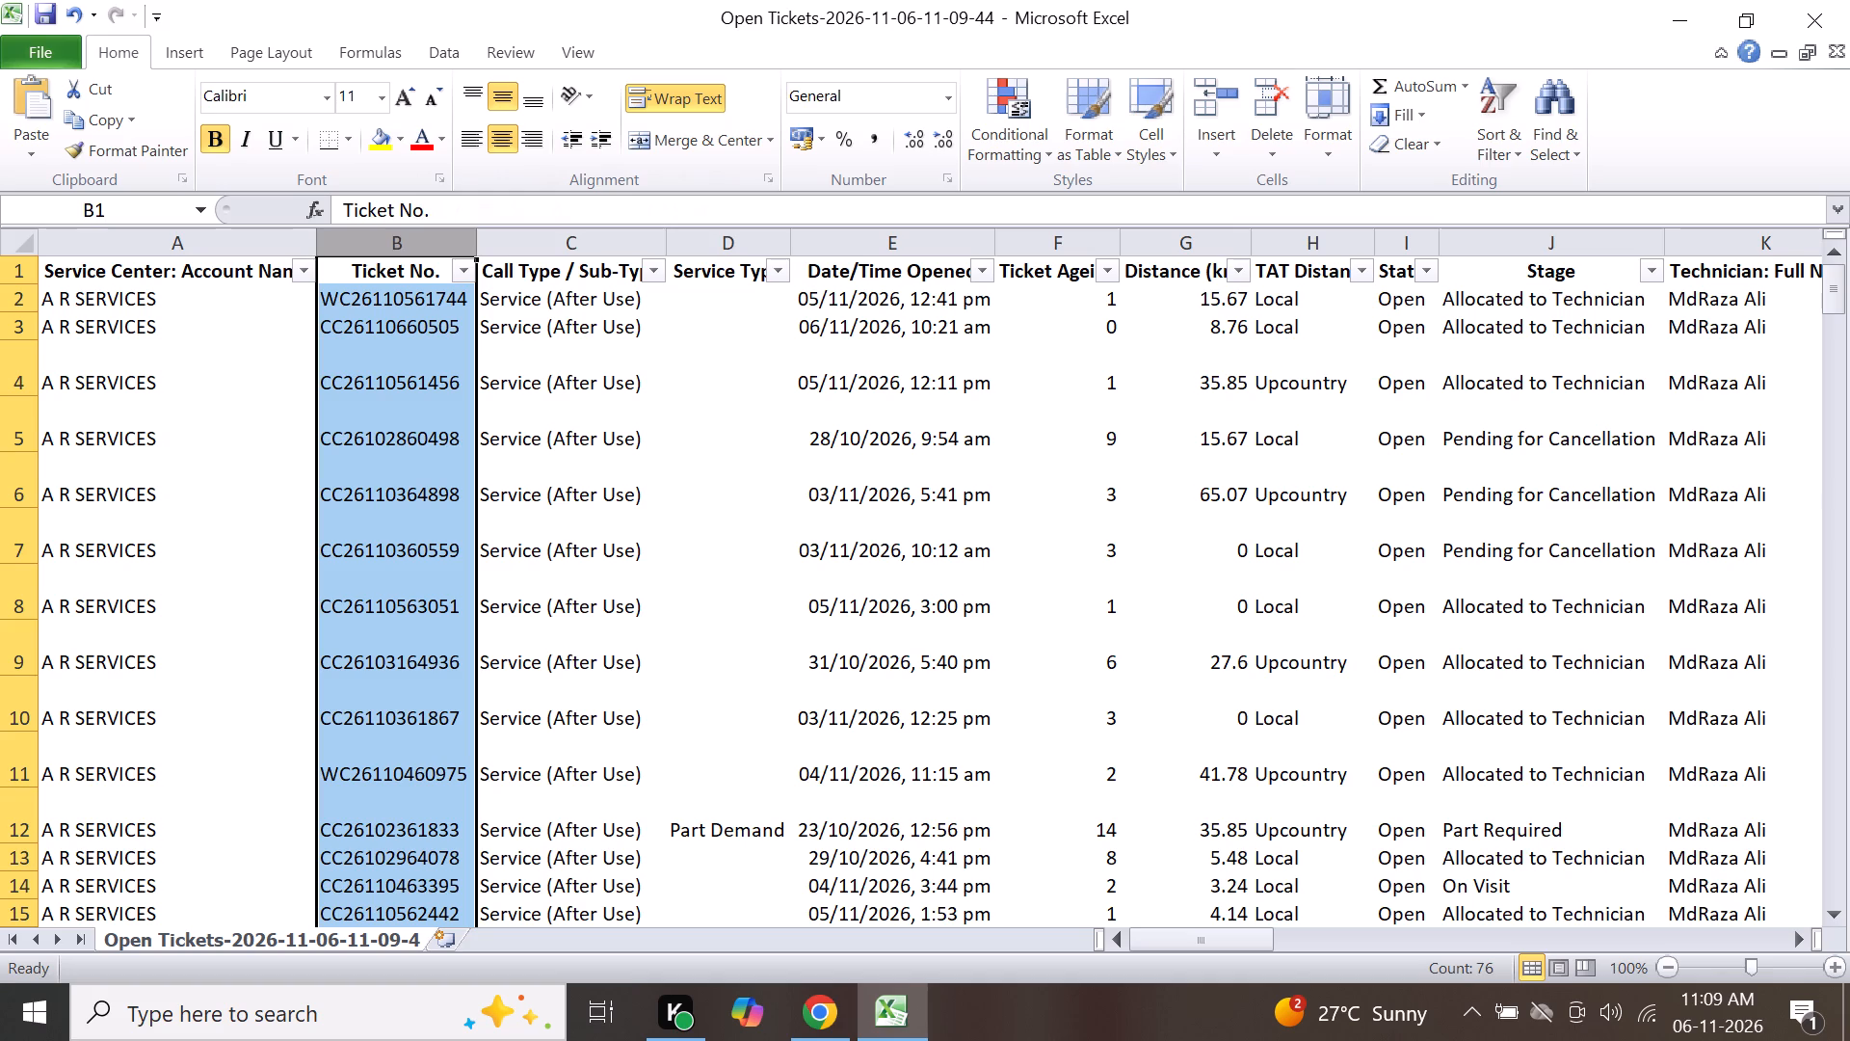
Narrow the Service Center: Account Name column to roughly fit its A R SERVICES entries.
{"action": "left_click_drag", "start_coordinate": [314, 243], "coordinate": [185, 508]}
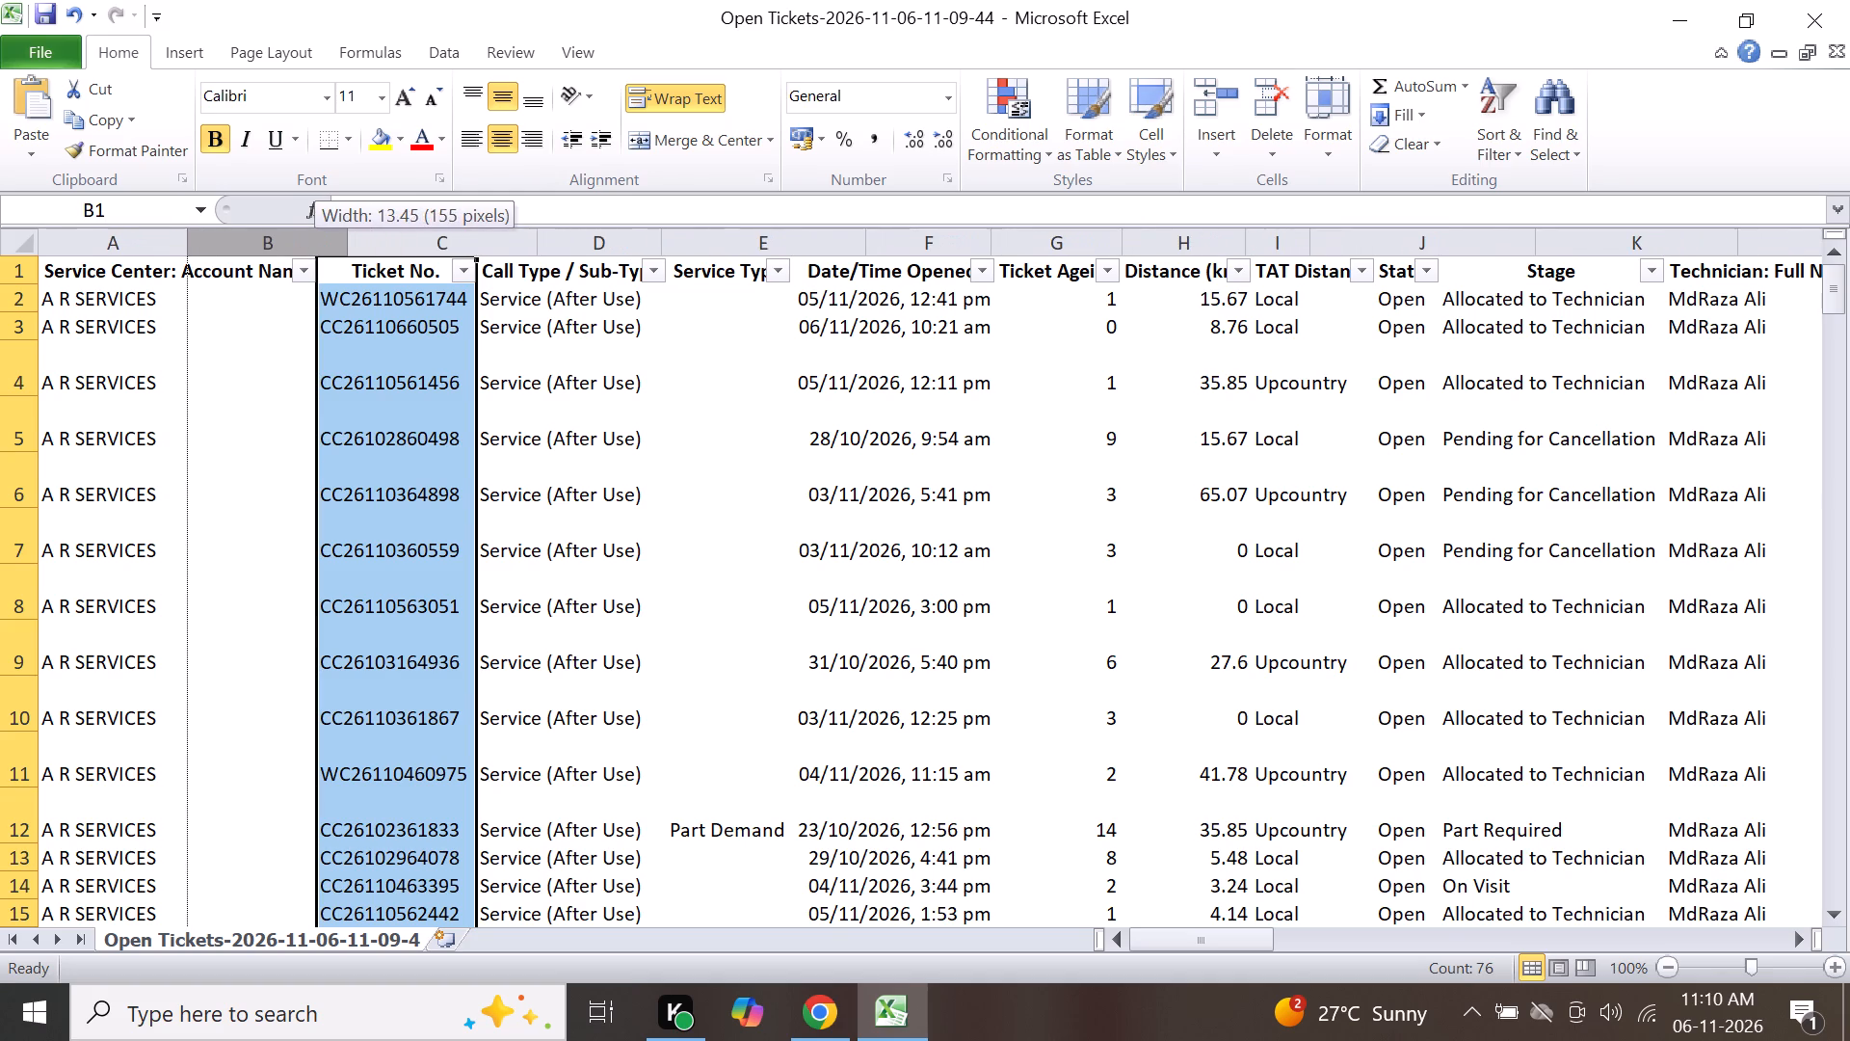
{"action": "left_click_drag", "start_coordinate": [185, 508], "coordinate": [182, 509]}
Delete the Service Type, Distance (km), TAT Distance and Status columns.
{"action": "left_click", "coordinate": [611, 243]}
{"action": "right_click", "coordinate": [609, 244]}
{"action": "left_click", "coordinate": [684, 467]}
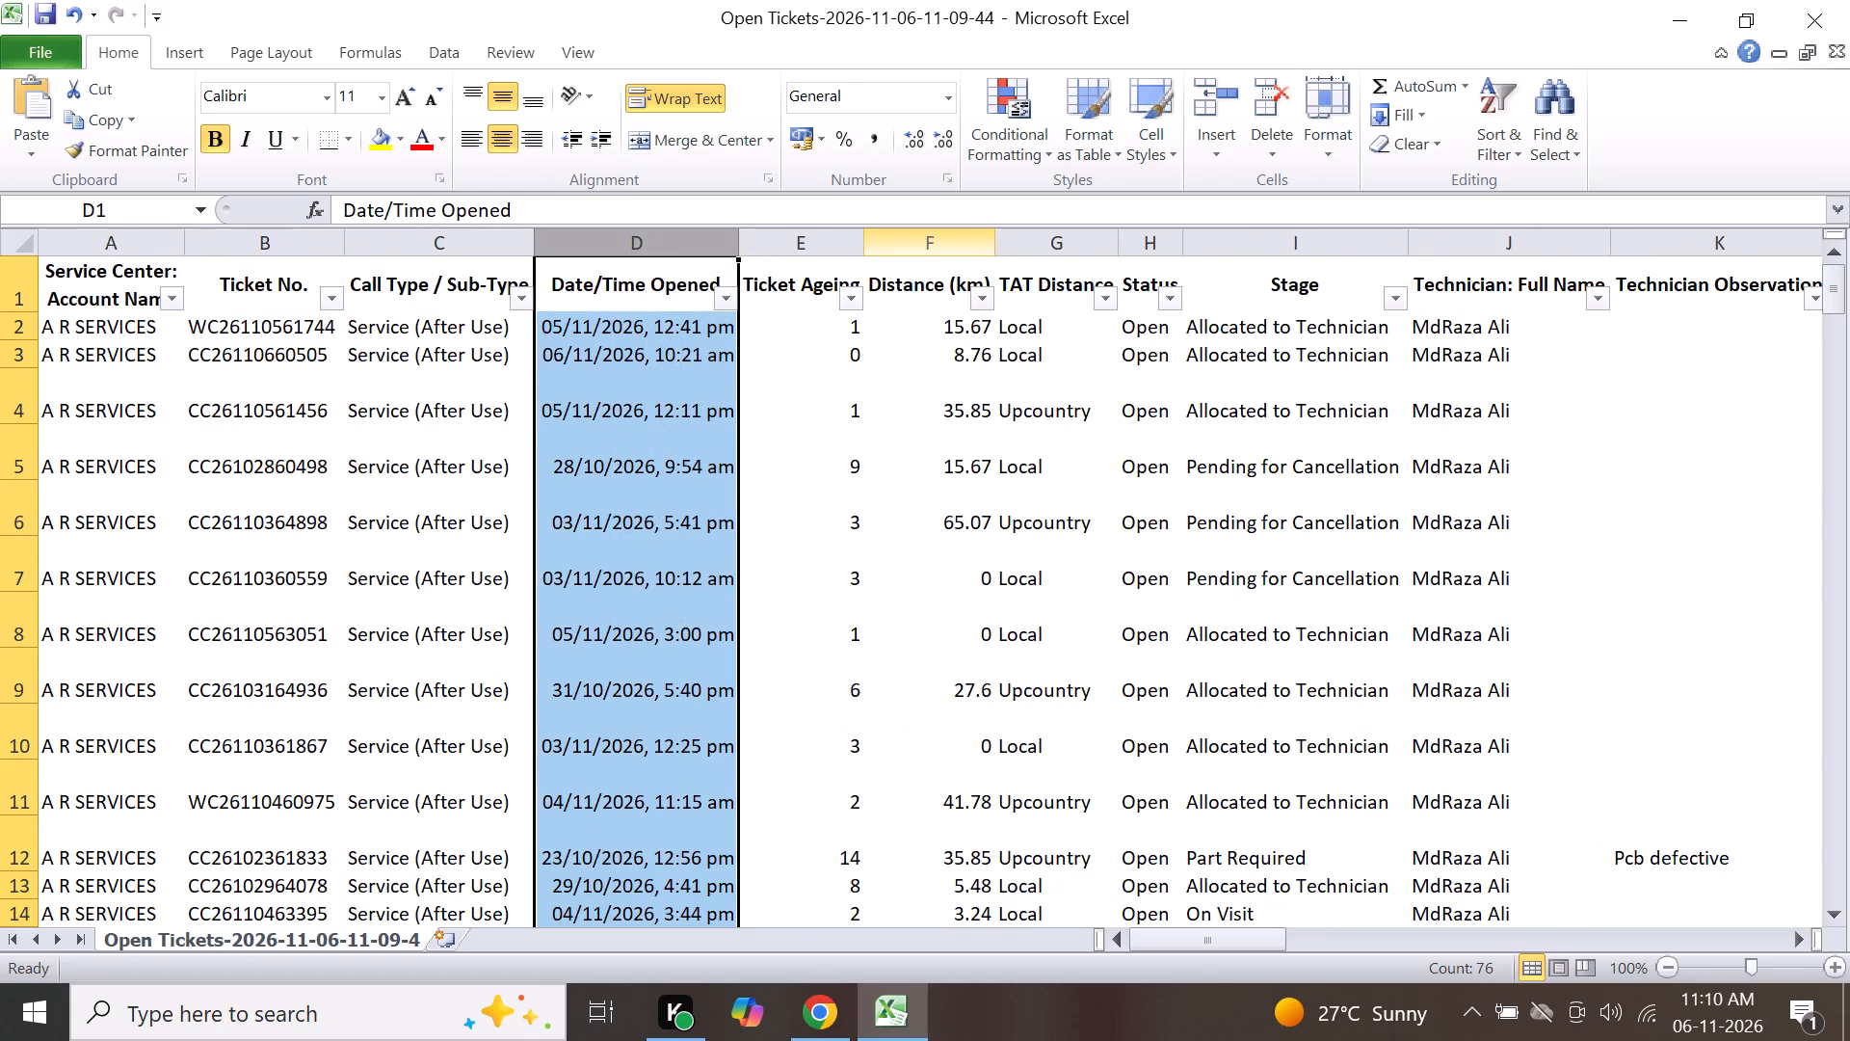
{"action": "left_click_drag", "start_coordinate": [915, 252], "coordinate": [1127, 391]}
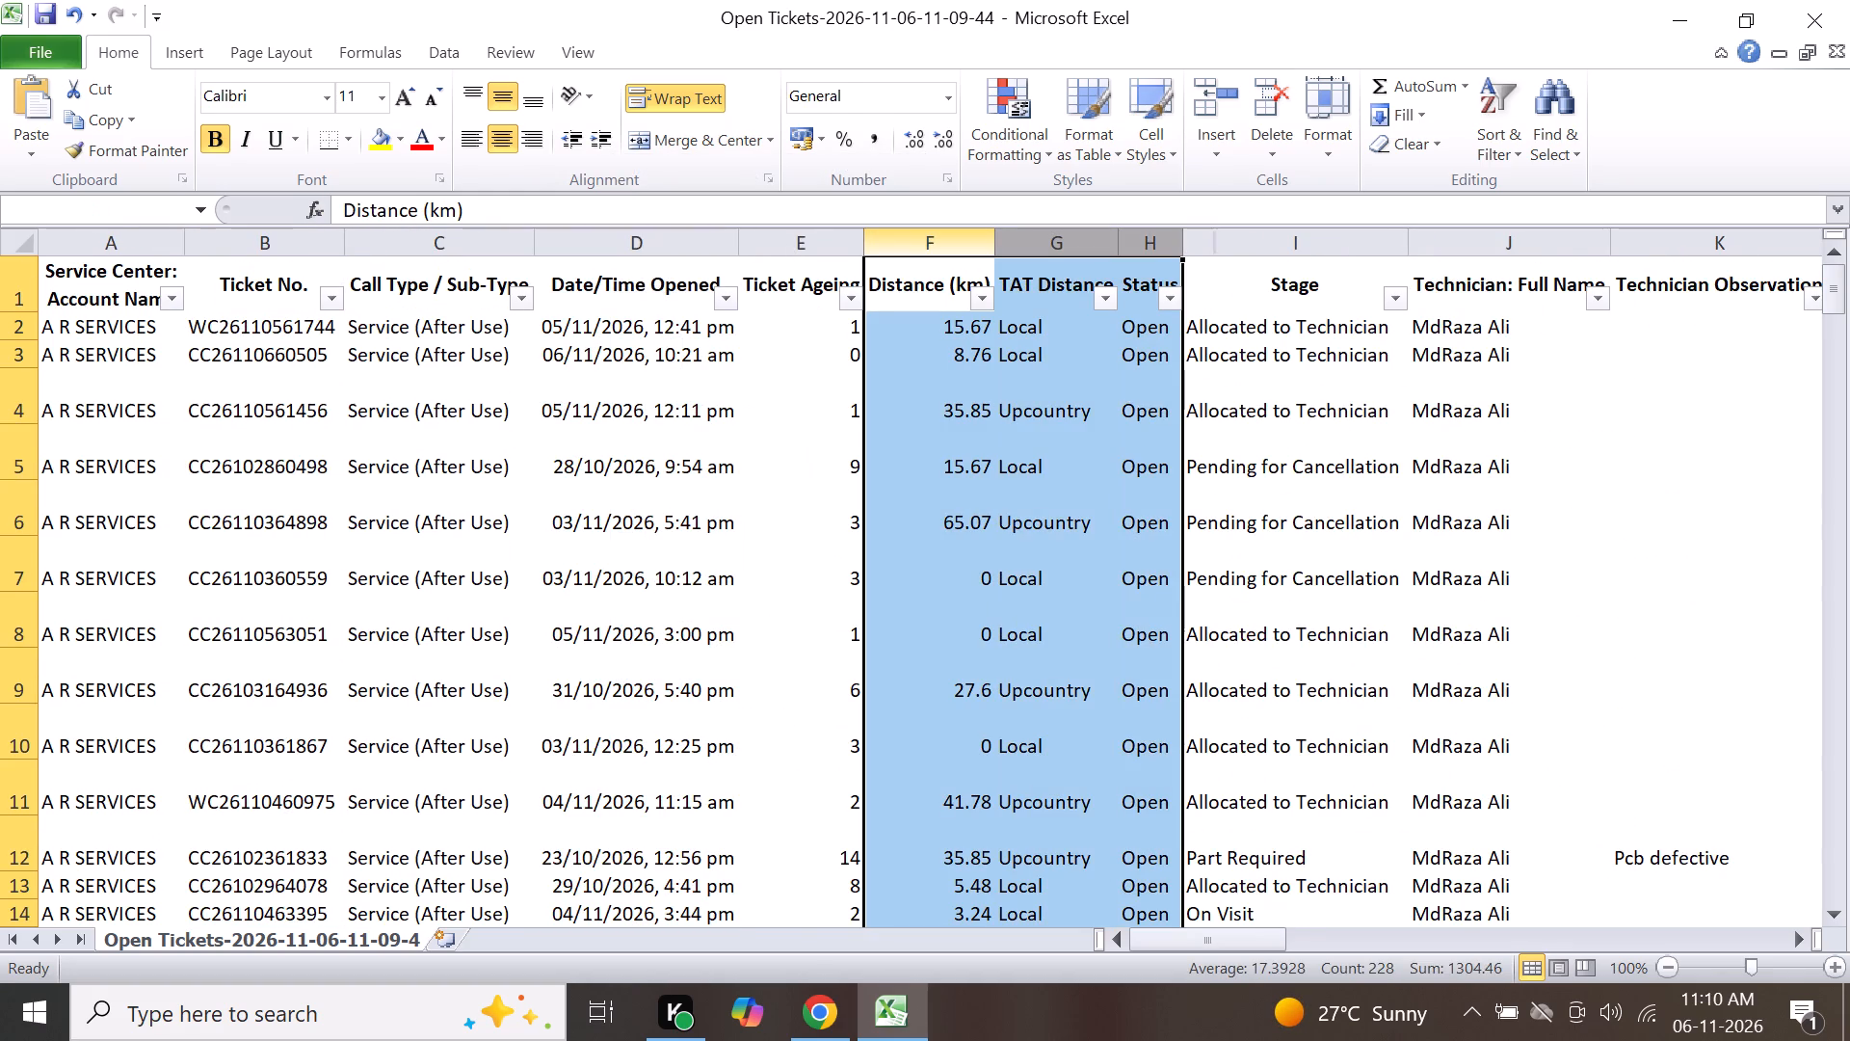
{"action": "right_click", "coordinate": [1046, 459]}
{"action": "left_click", "coordinate": [1114, 666]}
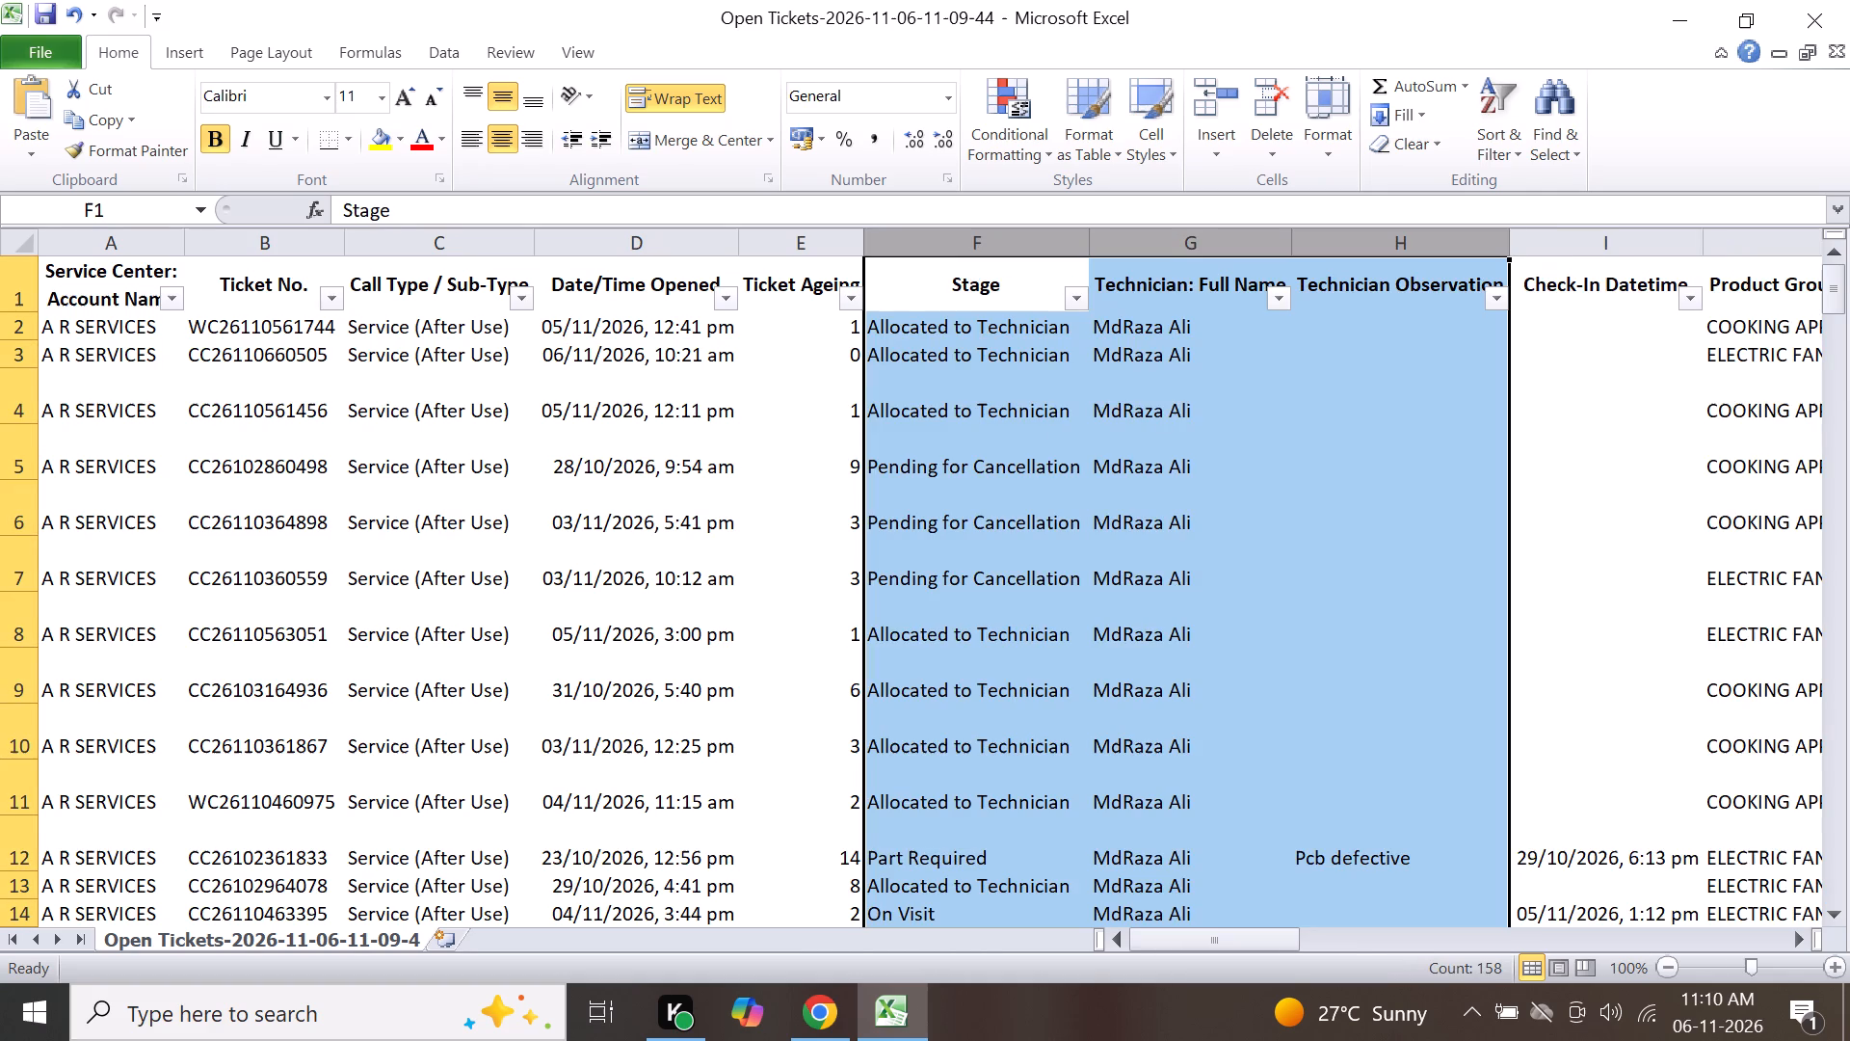
Delete the columns from Technician Observation through Product Group.
{"action": "left_click_drag", "start_coordinate": [1335, 264], "coordinate": [1354, 271]}
{"action": "left_click", "coordinate": [1356, 258]}
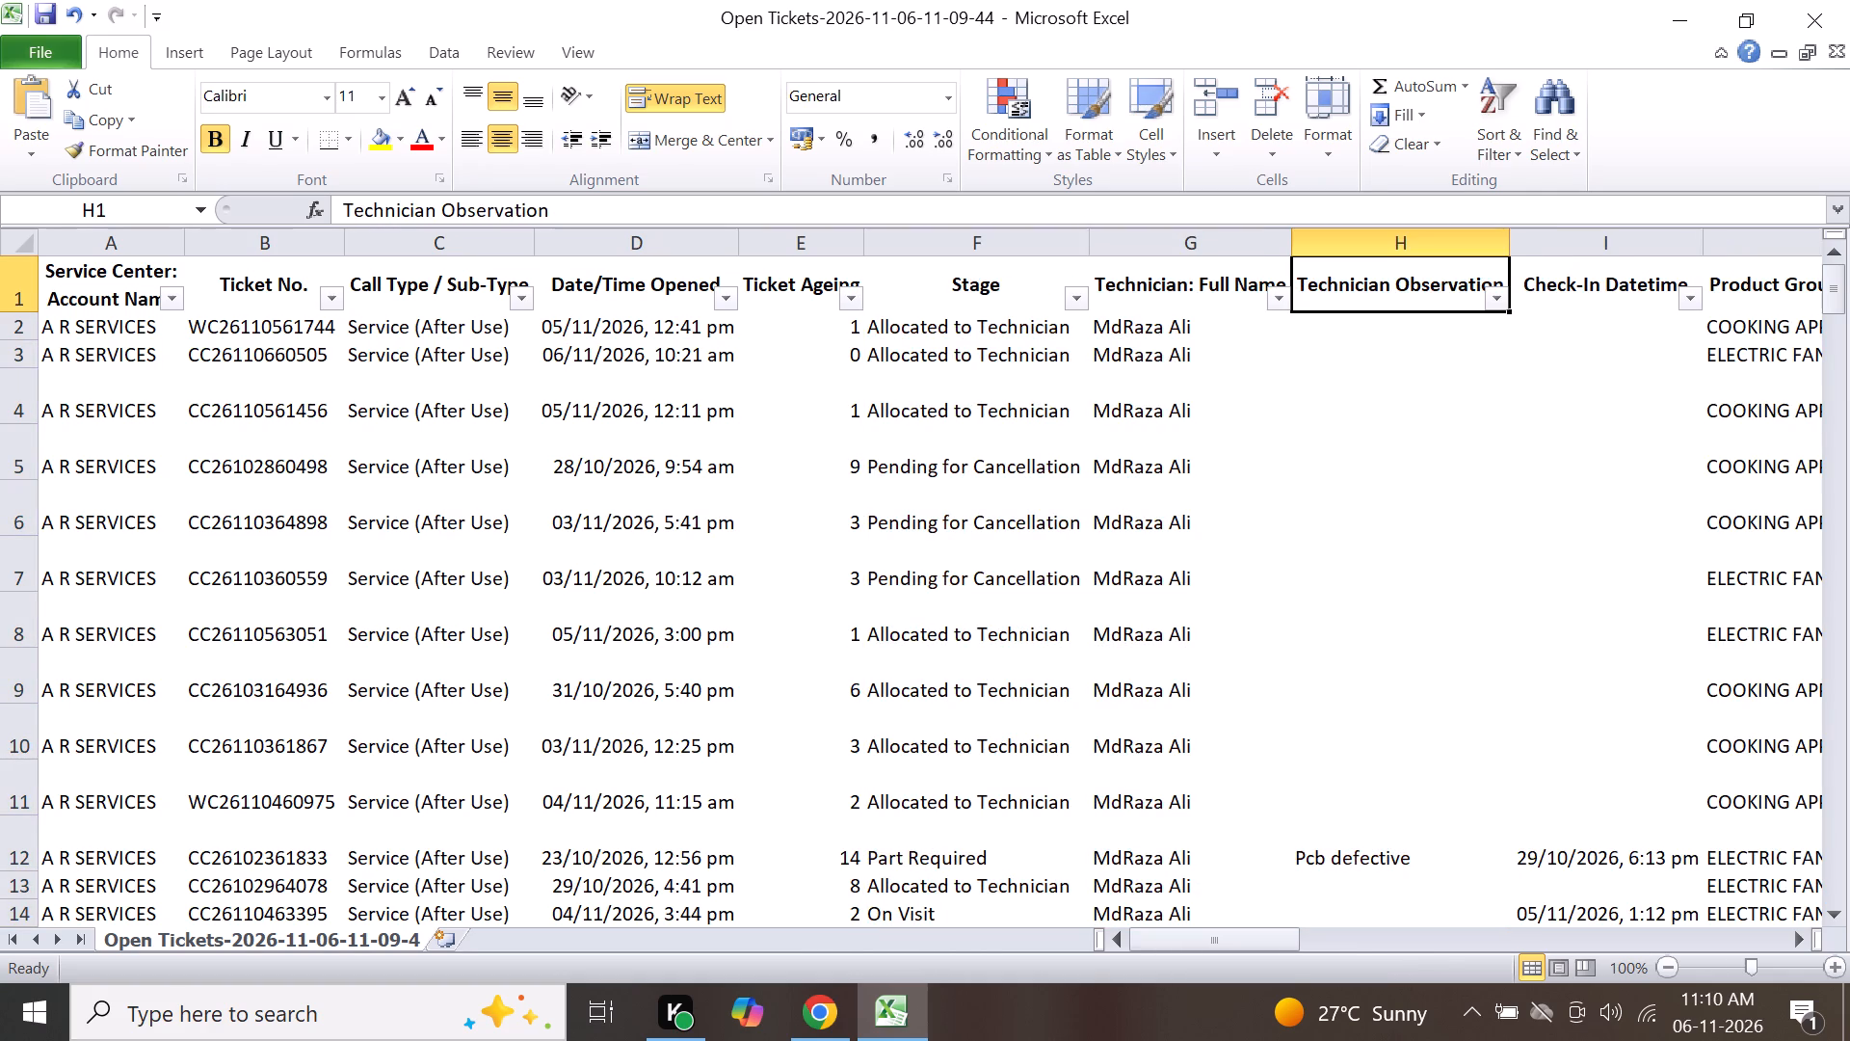
{"action": "left_click_drag", "start_coordinate": [1356, 249], "coordinate": [1755, 431]}
{"action": "right_click", "coordinate": [1570, 477]}
{"action": "left_click", "coordinate": [1646, 690]}
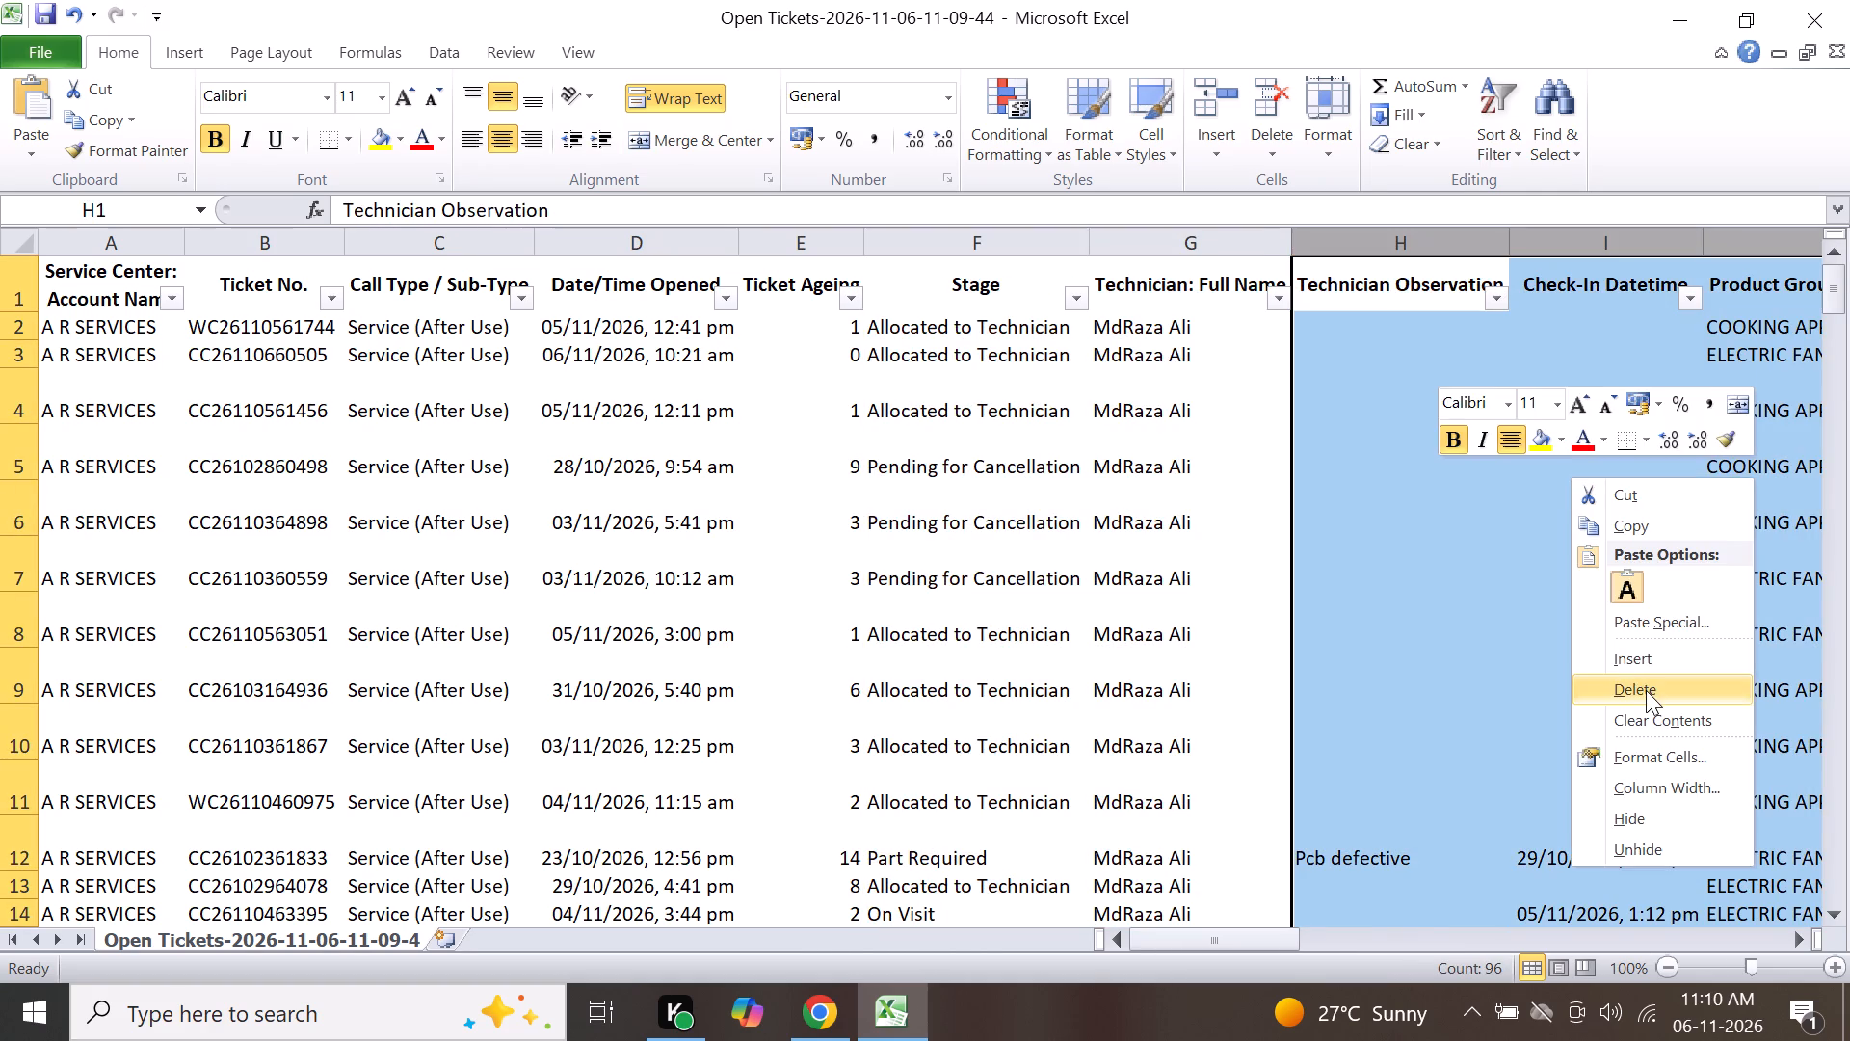
Narrow the Product Name, SKU Name and SKU Code columns together to one equal width.
{"action": "left_click_drag", "start_coordinate": [1657, 241], "coordinate": [1502, 417]}
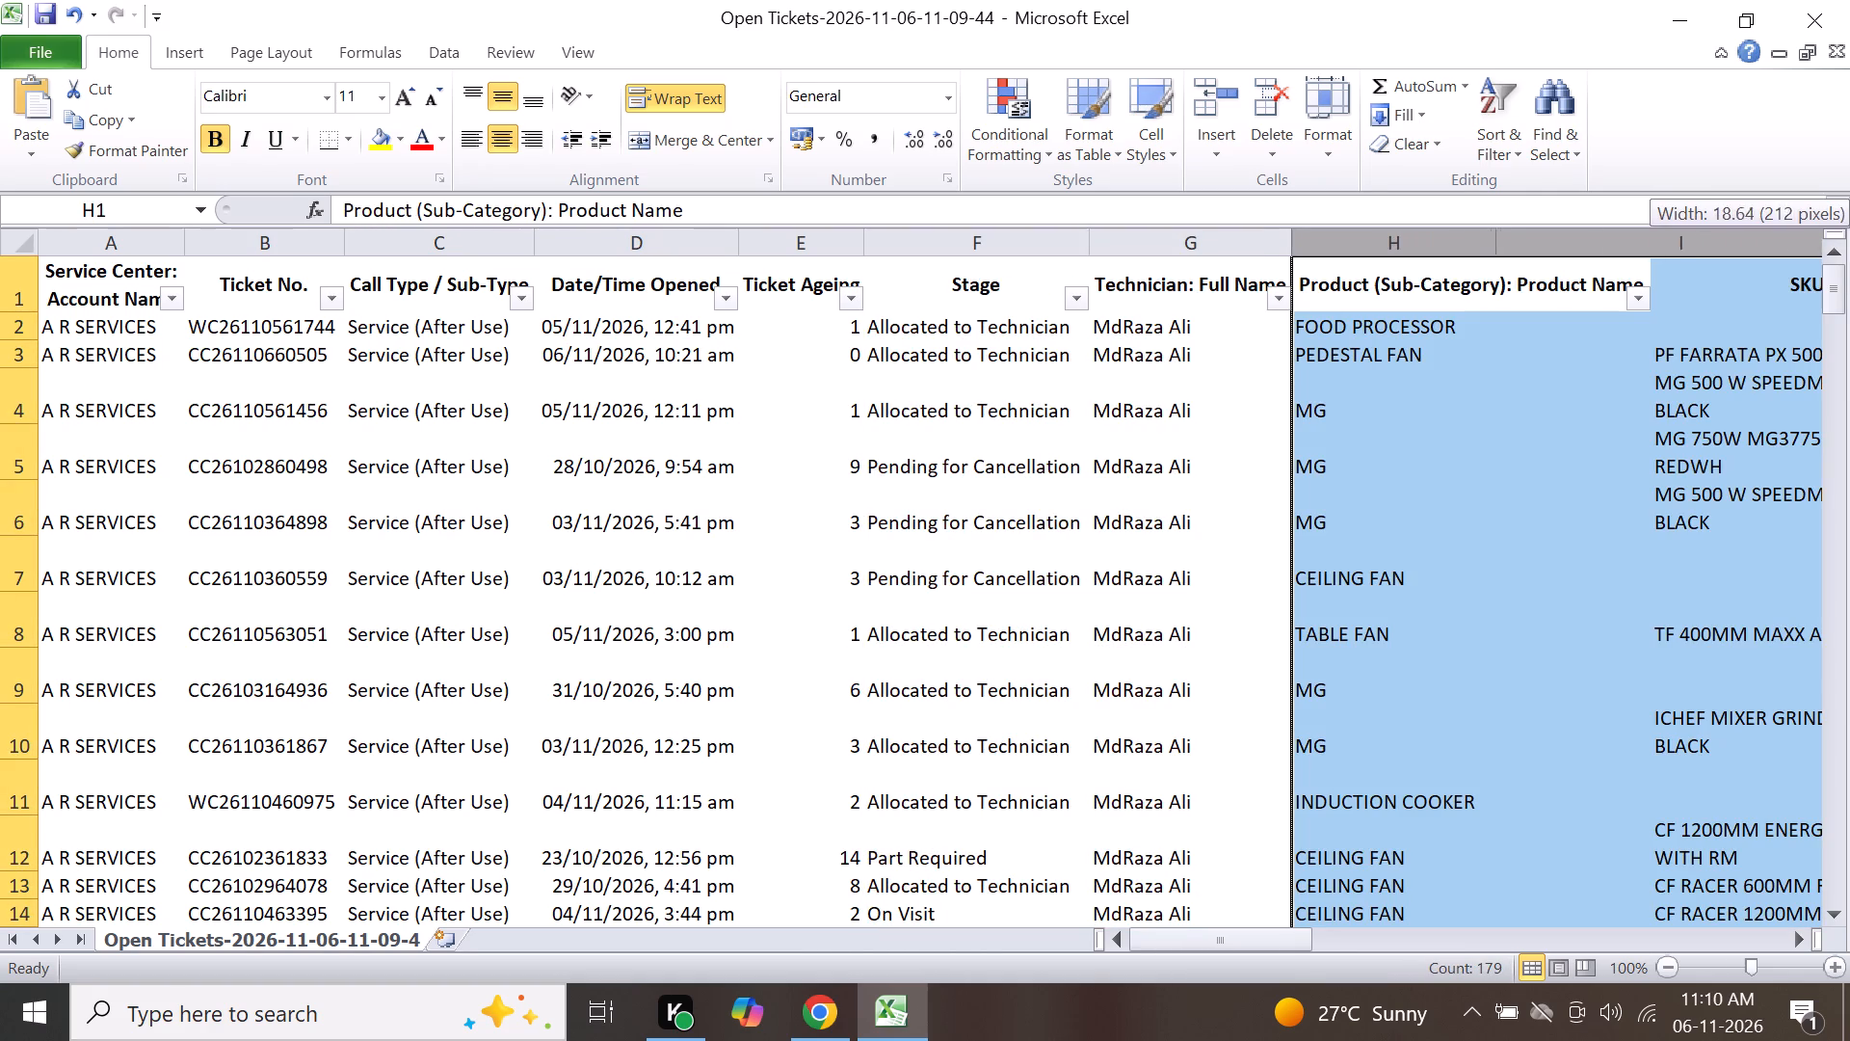
{"action": "left_click_drag", "start_coordinate": [1502, 417], "coordinate": [1493, 440]}
Delete the columns from SKU Code through Reason For Manual Entry.
{"action": "left_click_drag", "start_coordinate": [1301, 937], "coordinate": [1353, 932]}
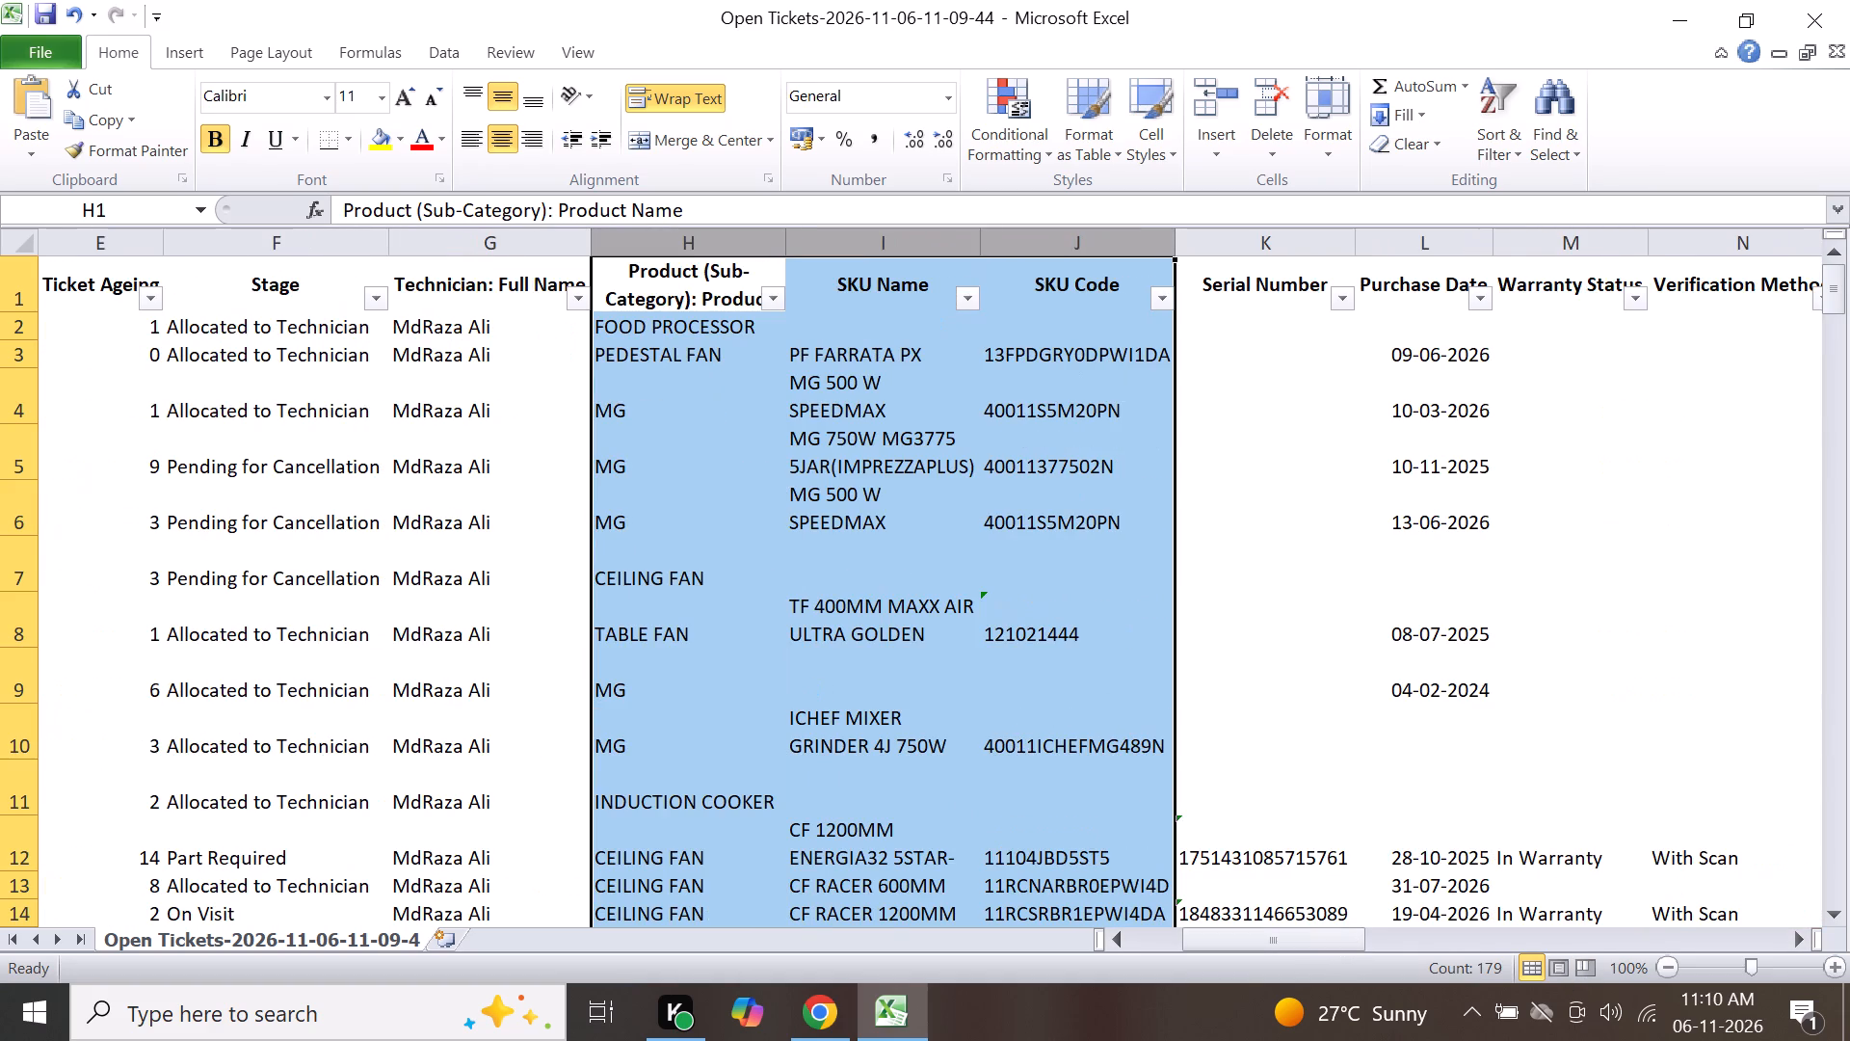
{"action": "left_click_drag", "start_coordinate": [1098, 241], "coordinate": [1585, 414]}
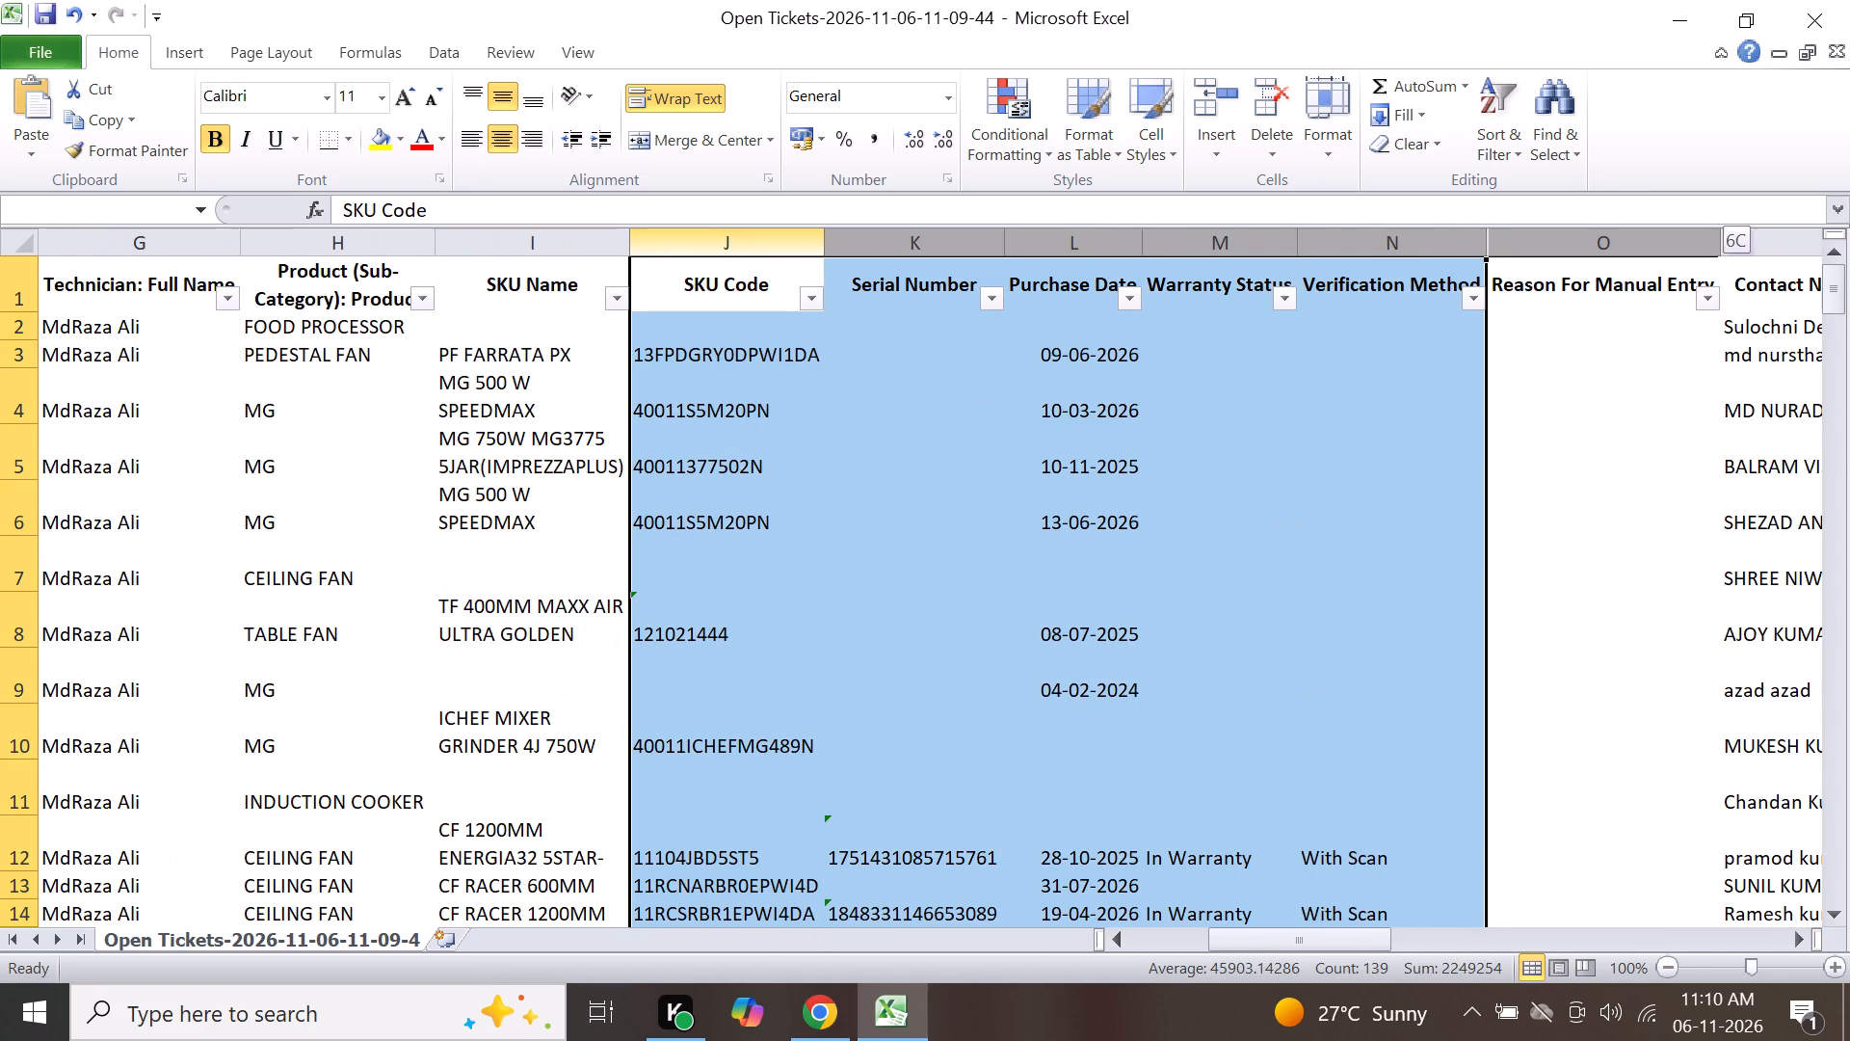
{"action": "left_click_drag", "start_coordinate": [1585, 414], "coordinate": [1632, 421]}
{"action": "right_click", "coordinate": [1414, 446]}
{"action": "left_click", "coordinate": [1450, 660]}
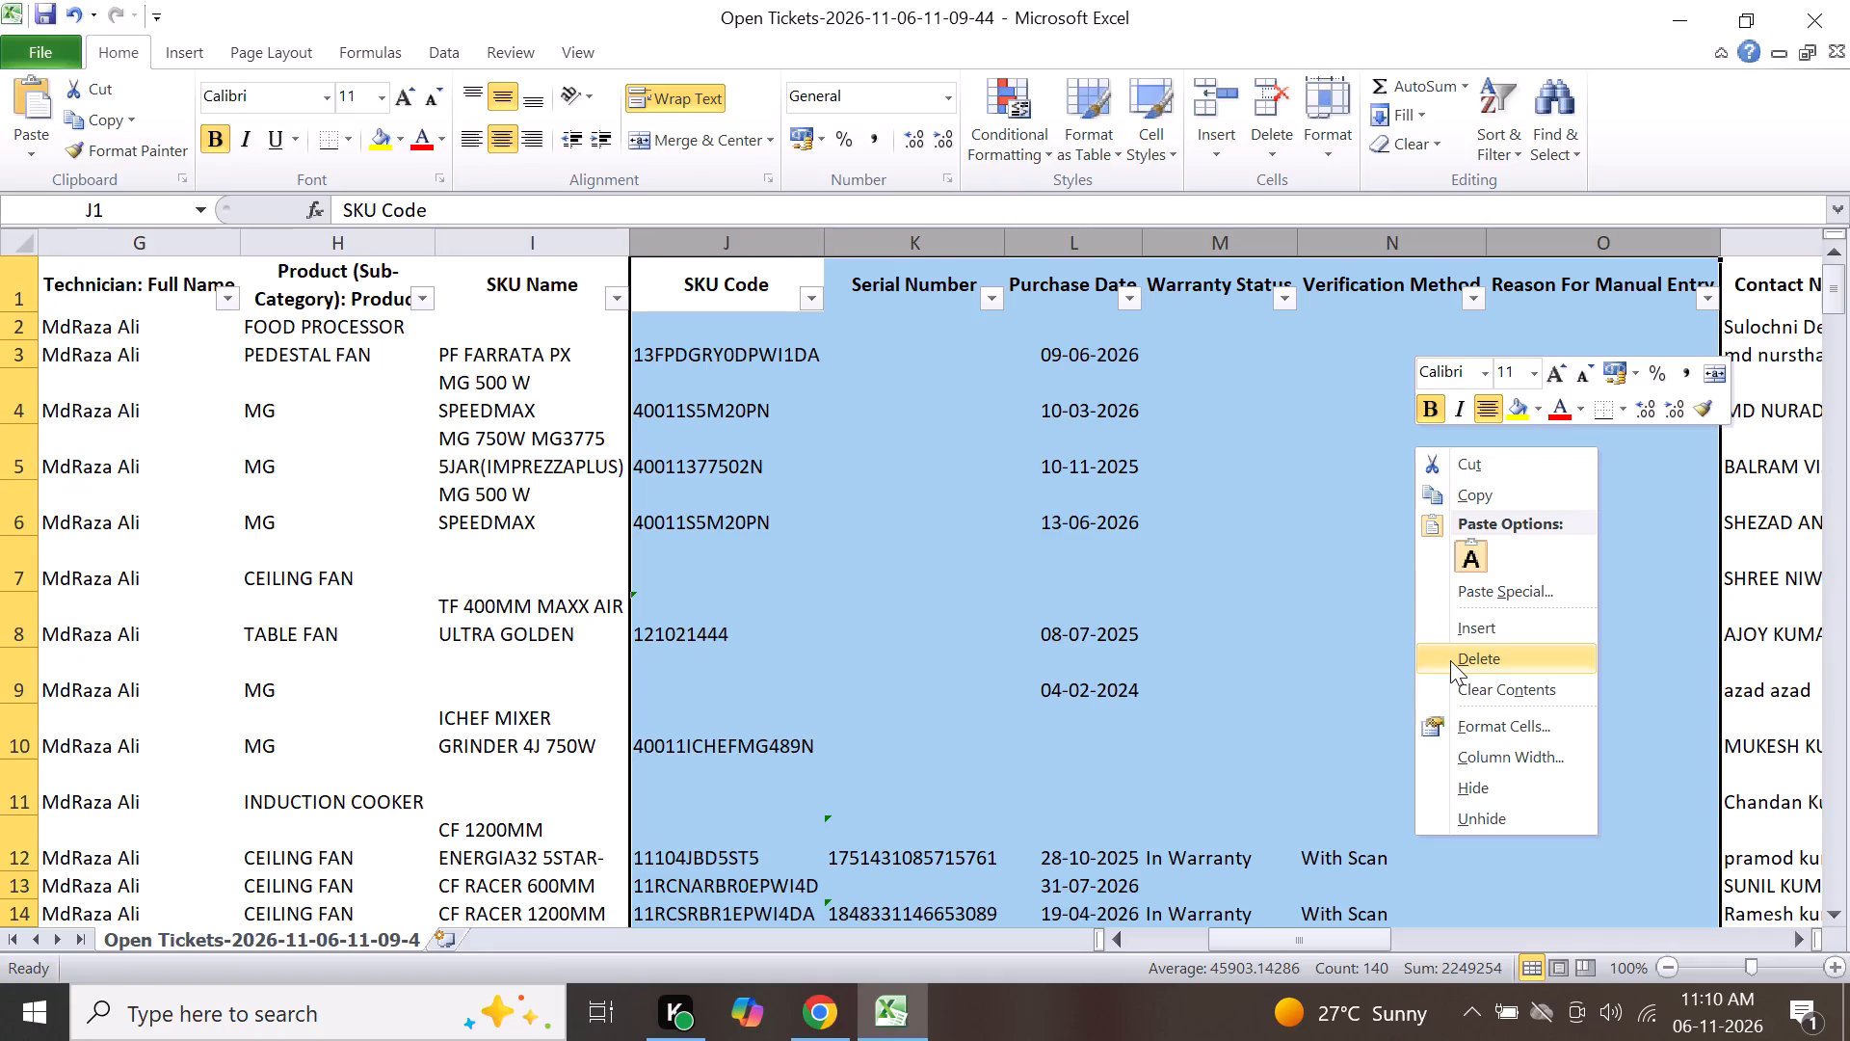
Delete the Contact Name: Email Id column.
{"action": "left_click", "coordinate": [1029, 228]}
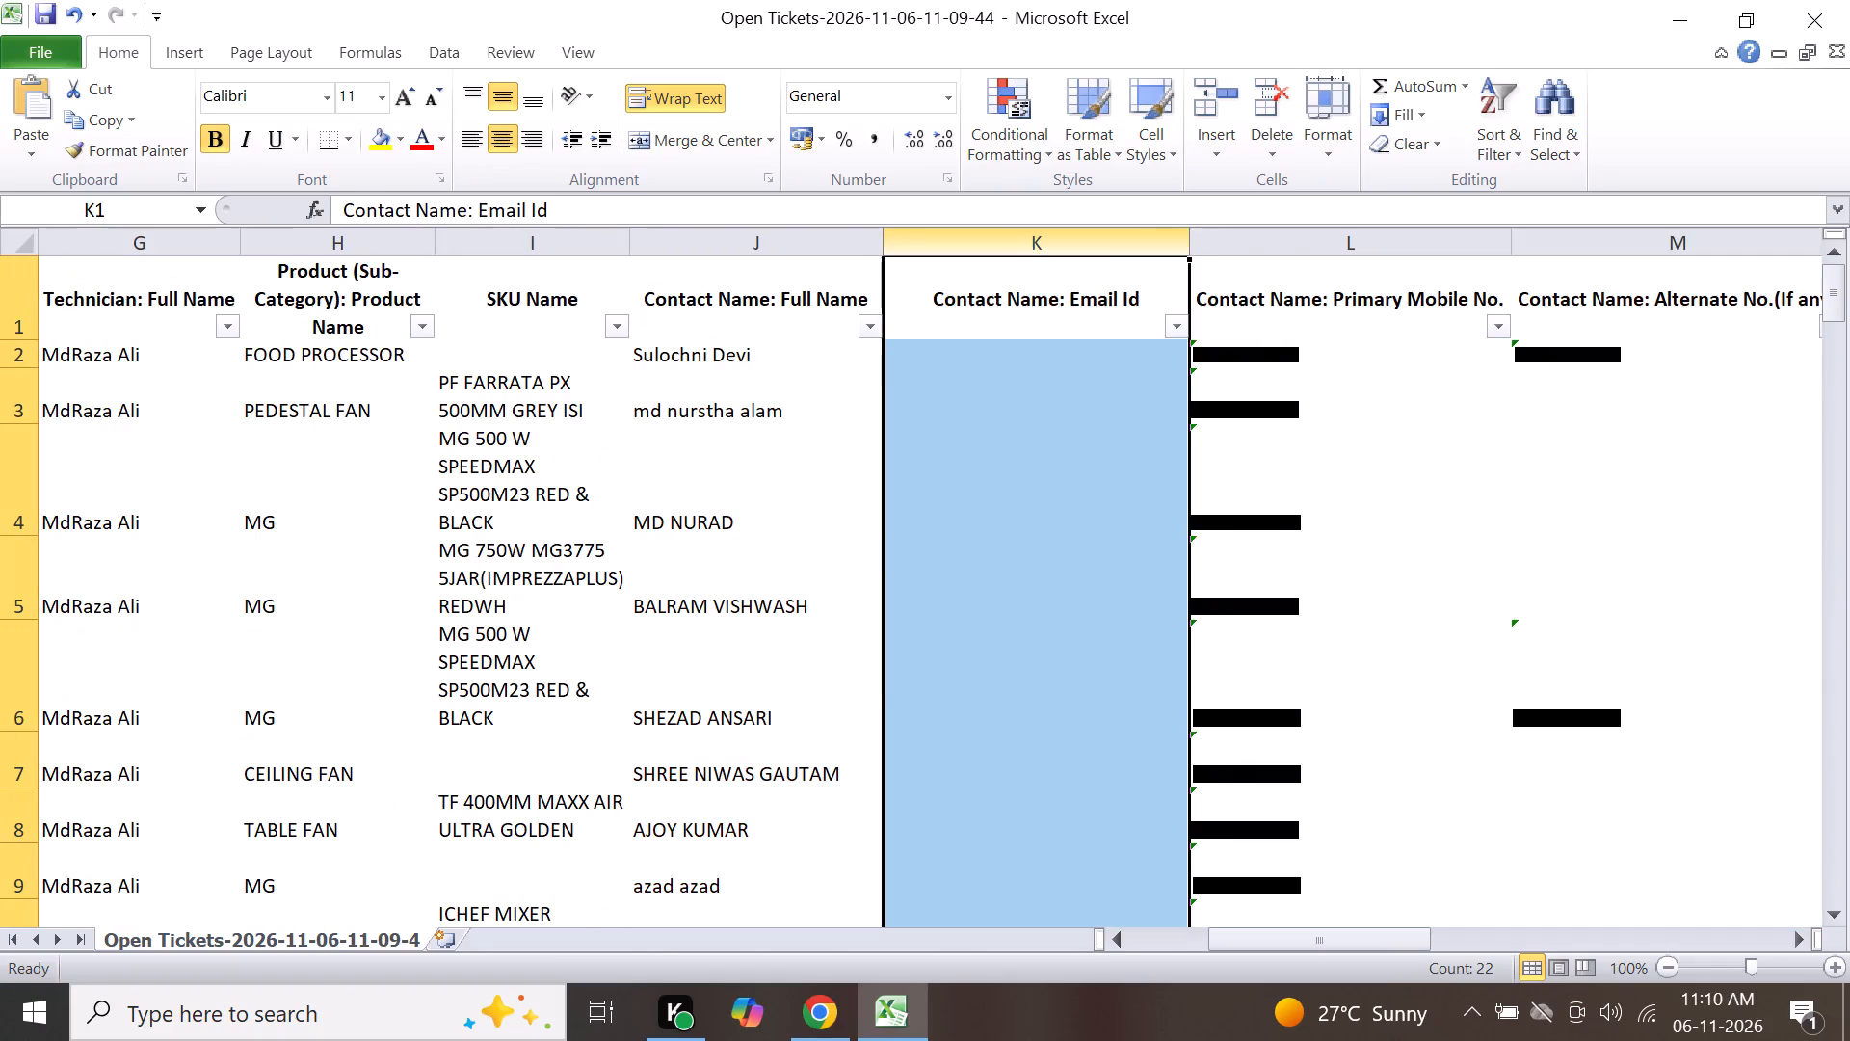
{"action": "right_click", "coordinate": [1027, 228]}
{"action": "left_click", "coordinate": [1450, 438]}
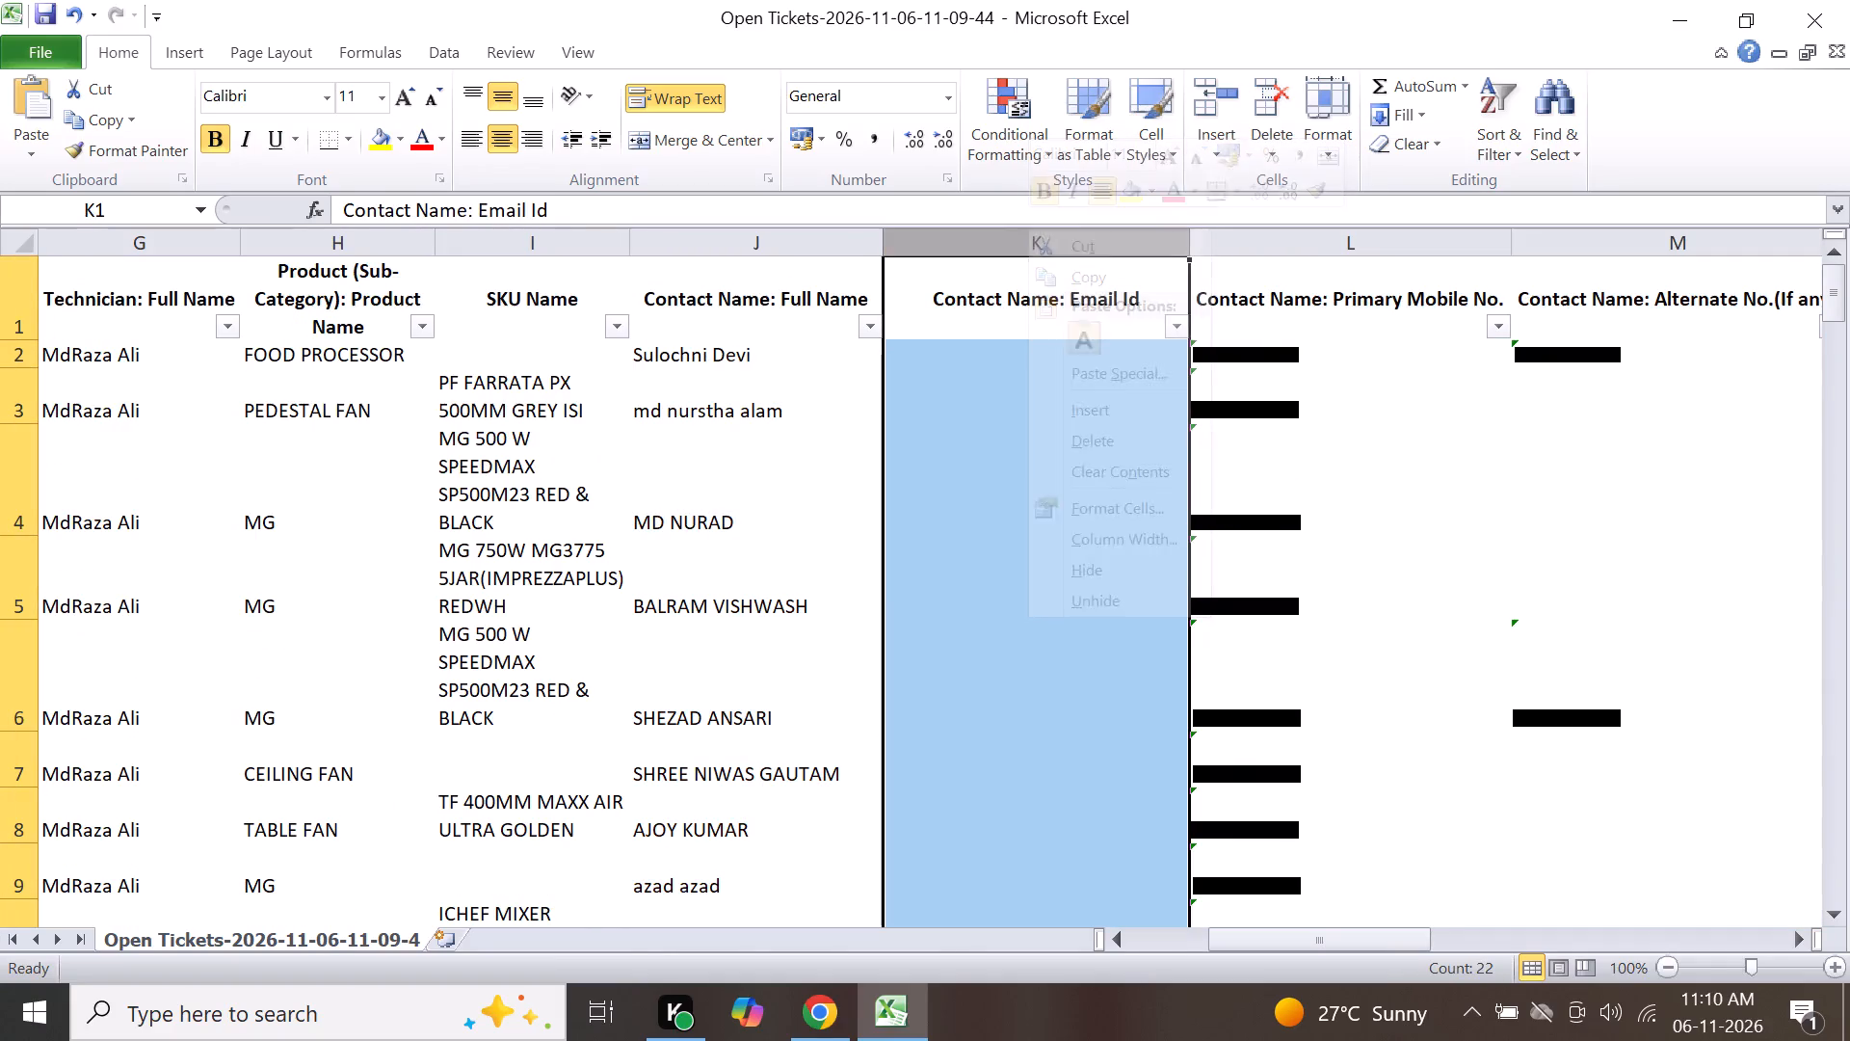
{"action": "scroll", "coordinate": [1113, 464], "scroll_direction": "down", "scroll_amount": 4}
{"action": "scroll", "coordinate": [1113, 490], "scroll_direction": "up", "scroll_amount": 5}
{"action": "right_click", "coordinate": [1106, 463]}
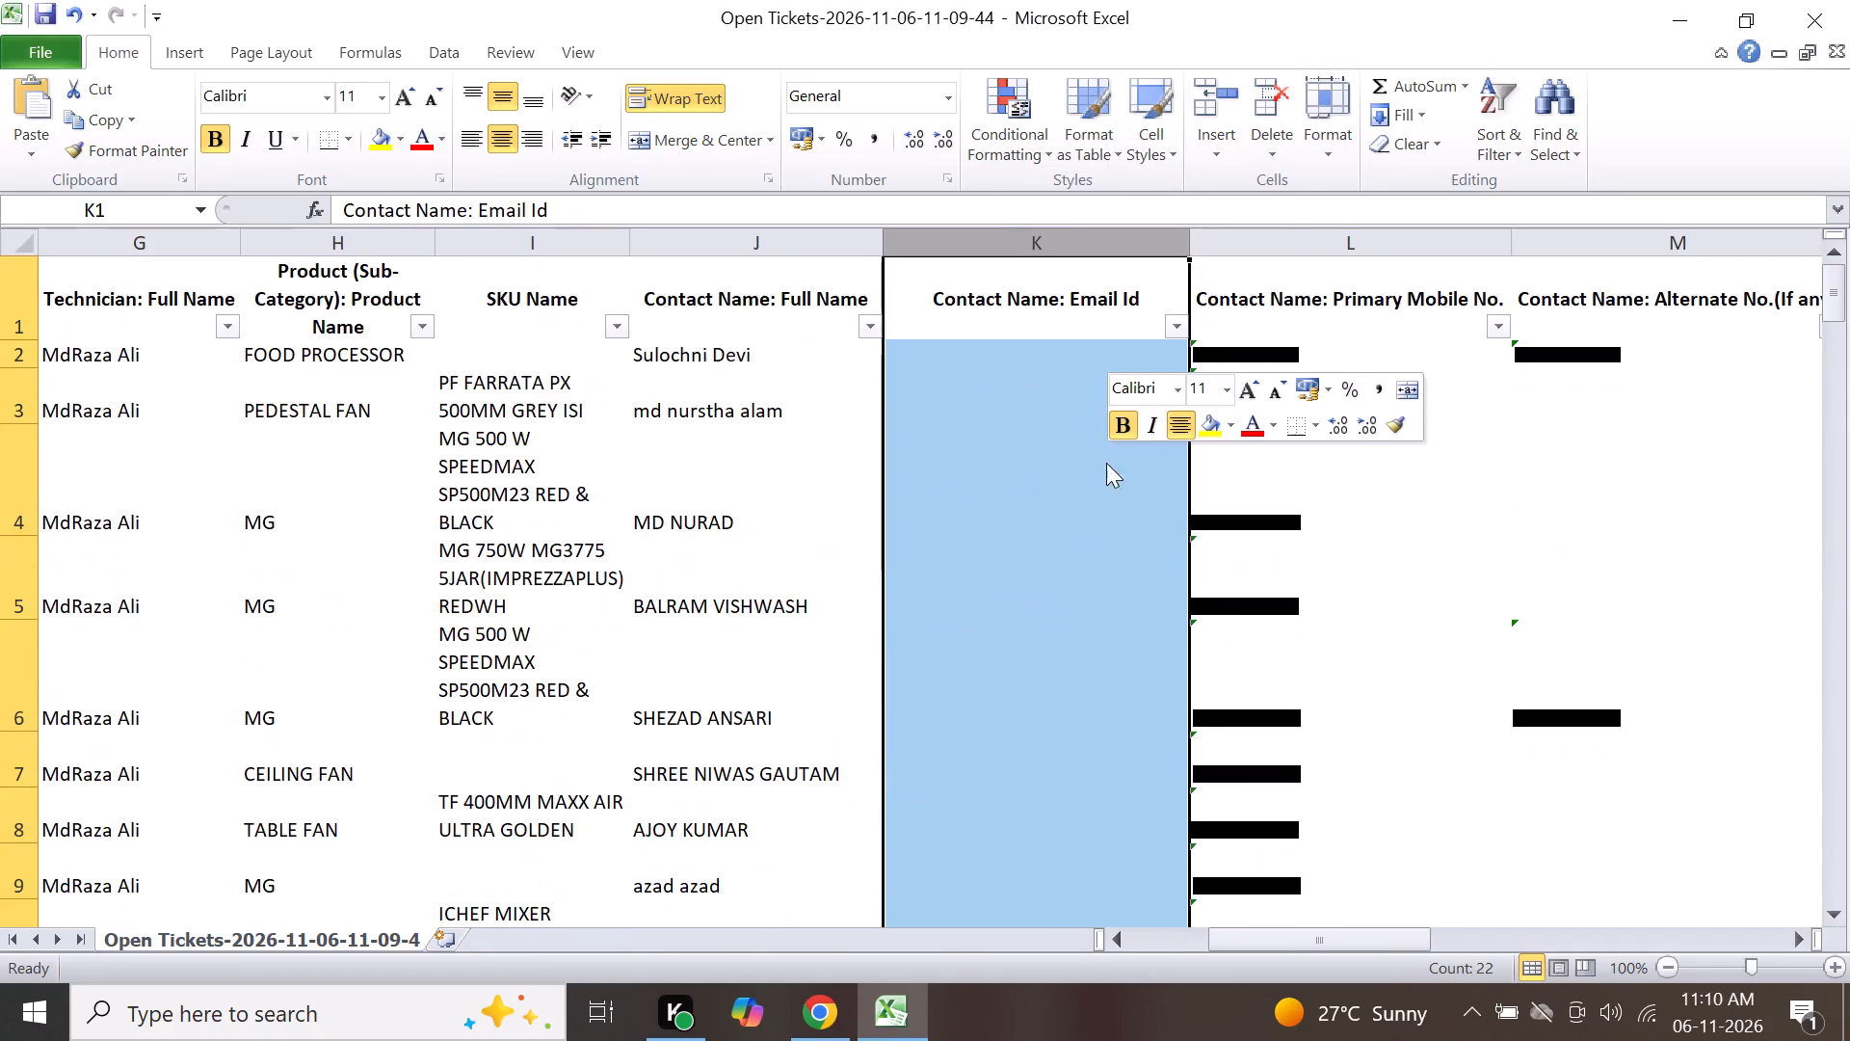
{"action": "left_click", "coordinate": [1160, 671]}
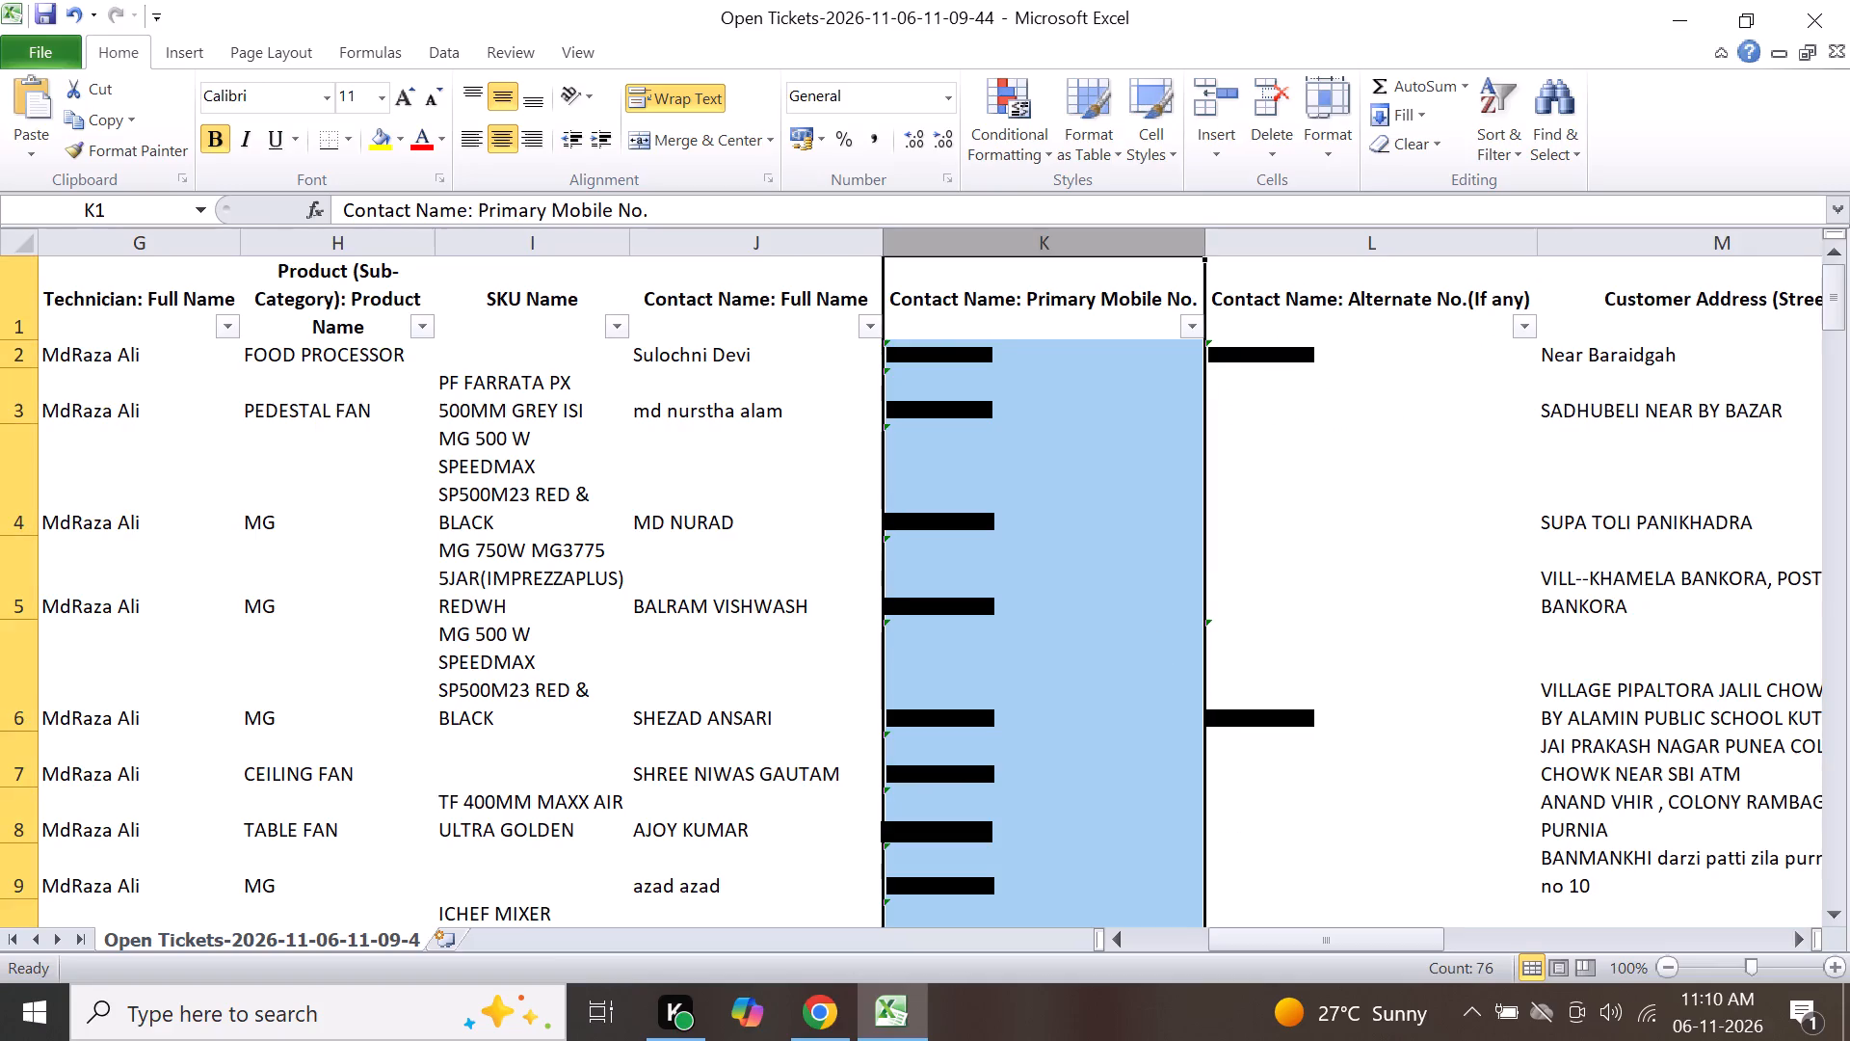
Narrow the contact's Primary Mobile No. and Alternate No. columns.
{"action": "left_click_drag", "start_coordinate": [1211, 245], "coordinate": [1044, 511]}
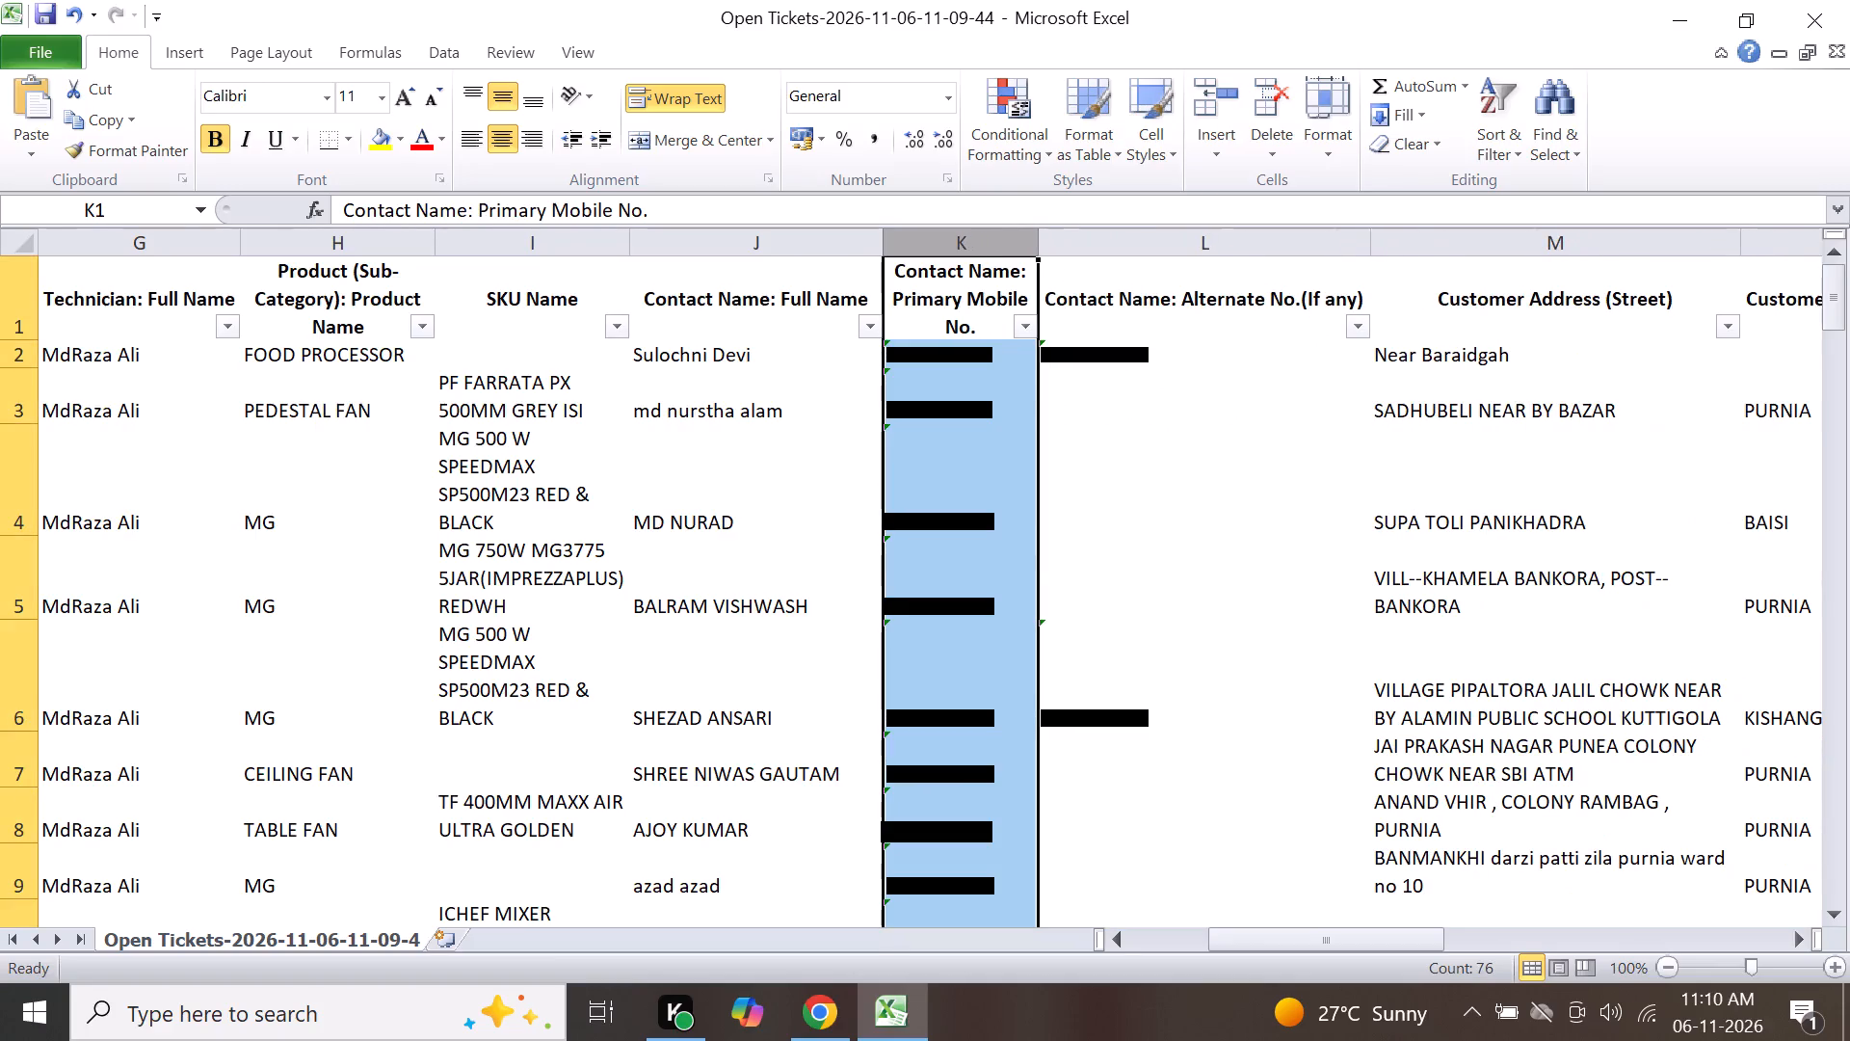
{"action": "left_click_drag", "start_coordinate": [1362, 236], "coordinate": [1206, 475]}
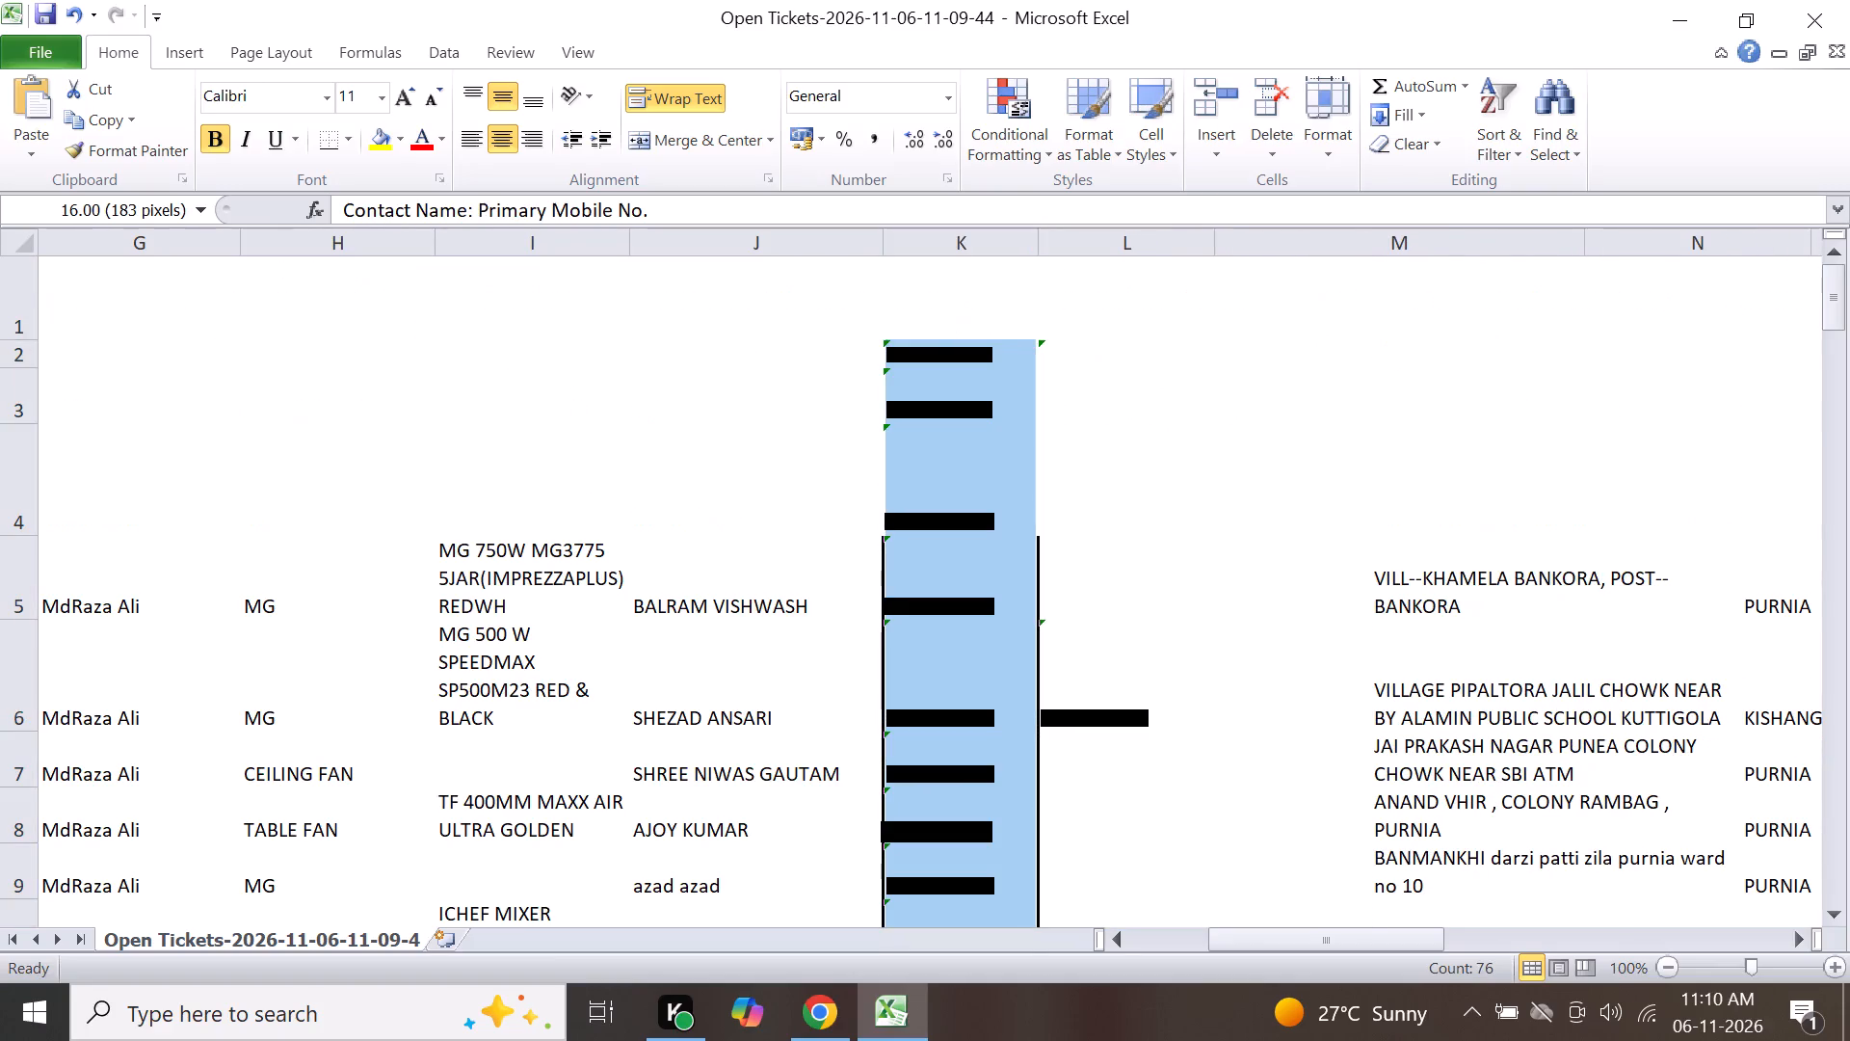
Delete the columns from Reminder Count through Replacement Reason, keeping the Remark column.
{"action": "left_click_drag", "start_coordinate": [1334, 946], "coordinate": [1398, 933]}
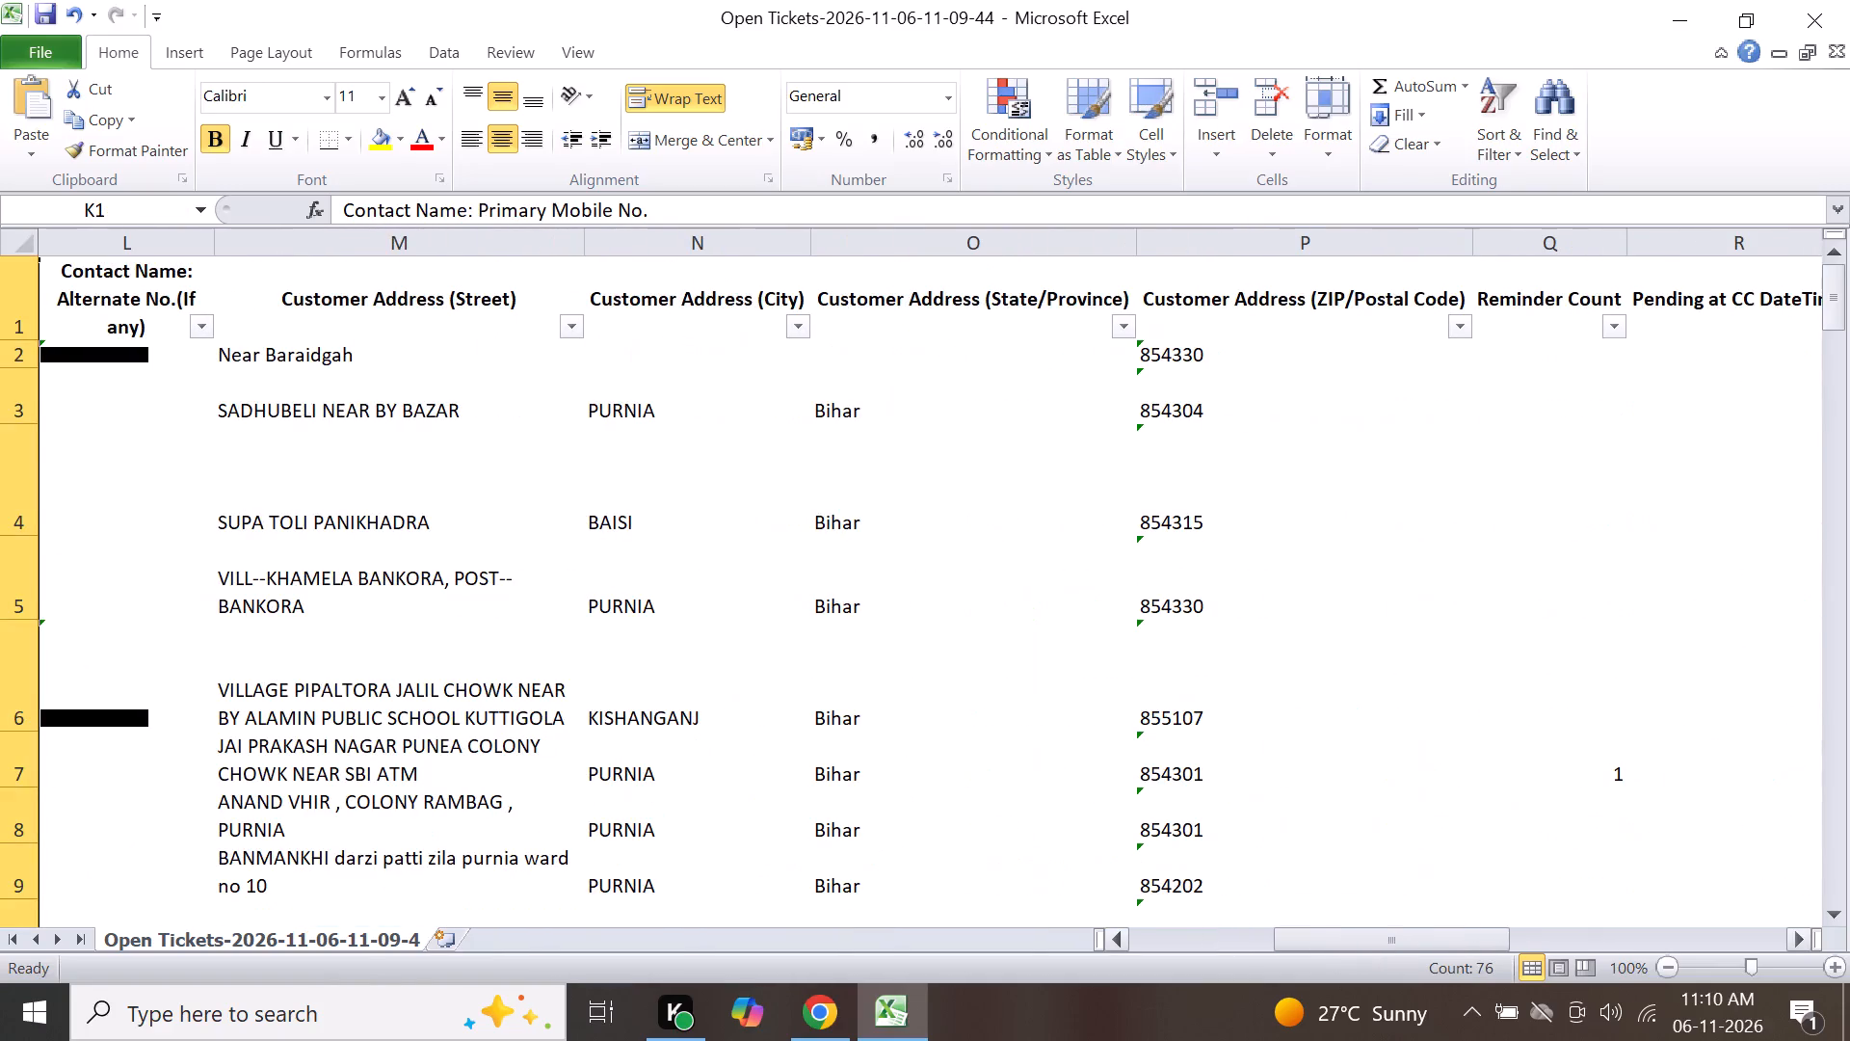
{"action": "left_click_drag", "start_coordinate": [1532, 245], "coordinate": [1847, 359]}
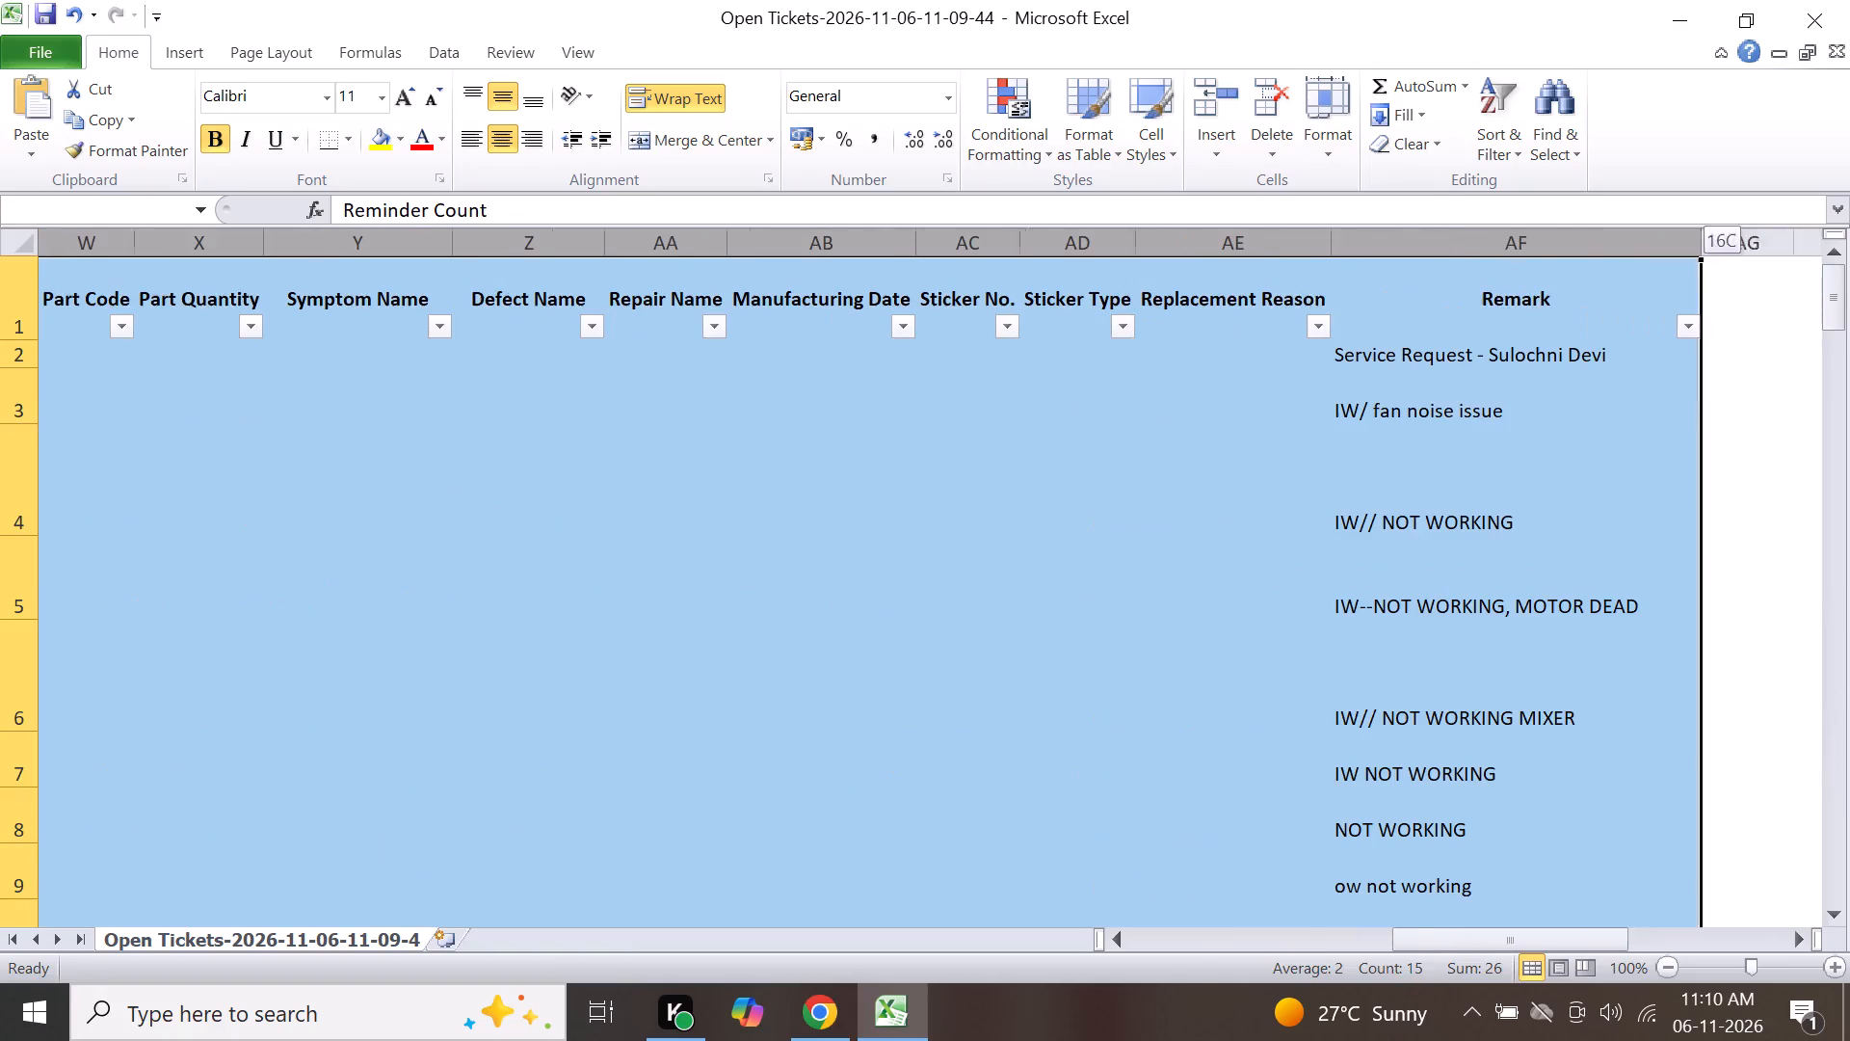
{"action": "left_click_drag", "start_coordinate": [1847, 359], "coordinate": [1260, 420]}
{"action": "right_click", "coordinate": [1010, 427]}
{"action": "left_click_drag", "start_coordinate": [1071, 657], "coordinate": [1095, 640]}
Sort the ticket list by Date/Time Opened from A to Z.
{"action": "left_click_drag", "start_coordinate": [1342, 930], "coordinate": [1090, 901]}
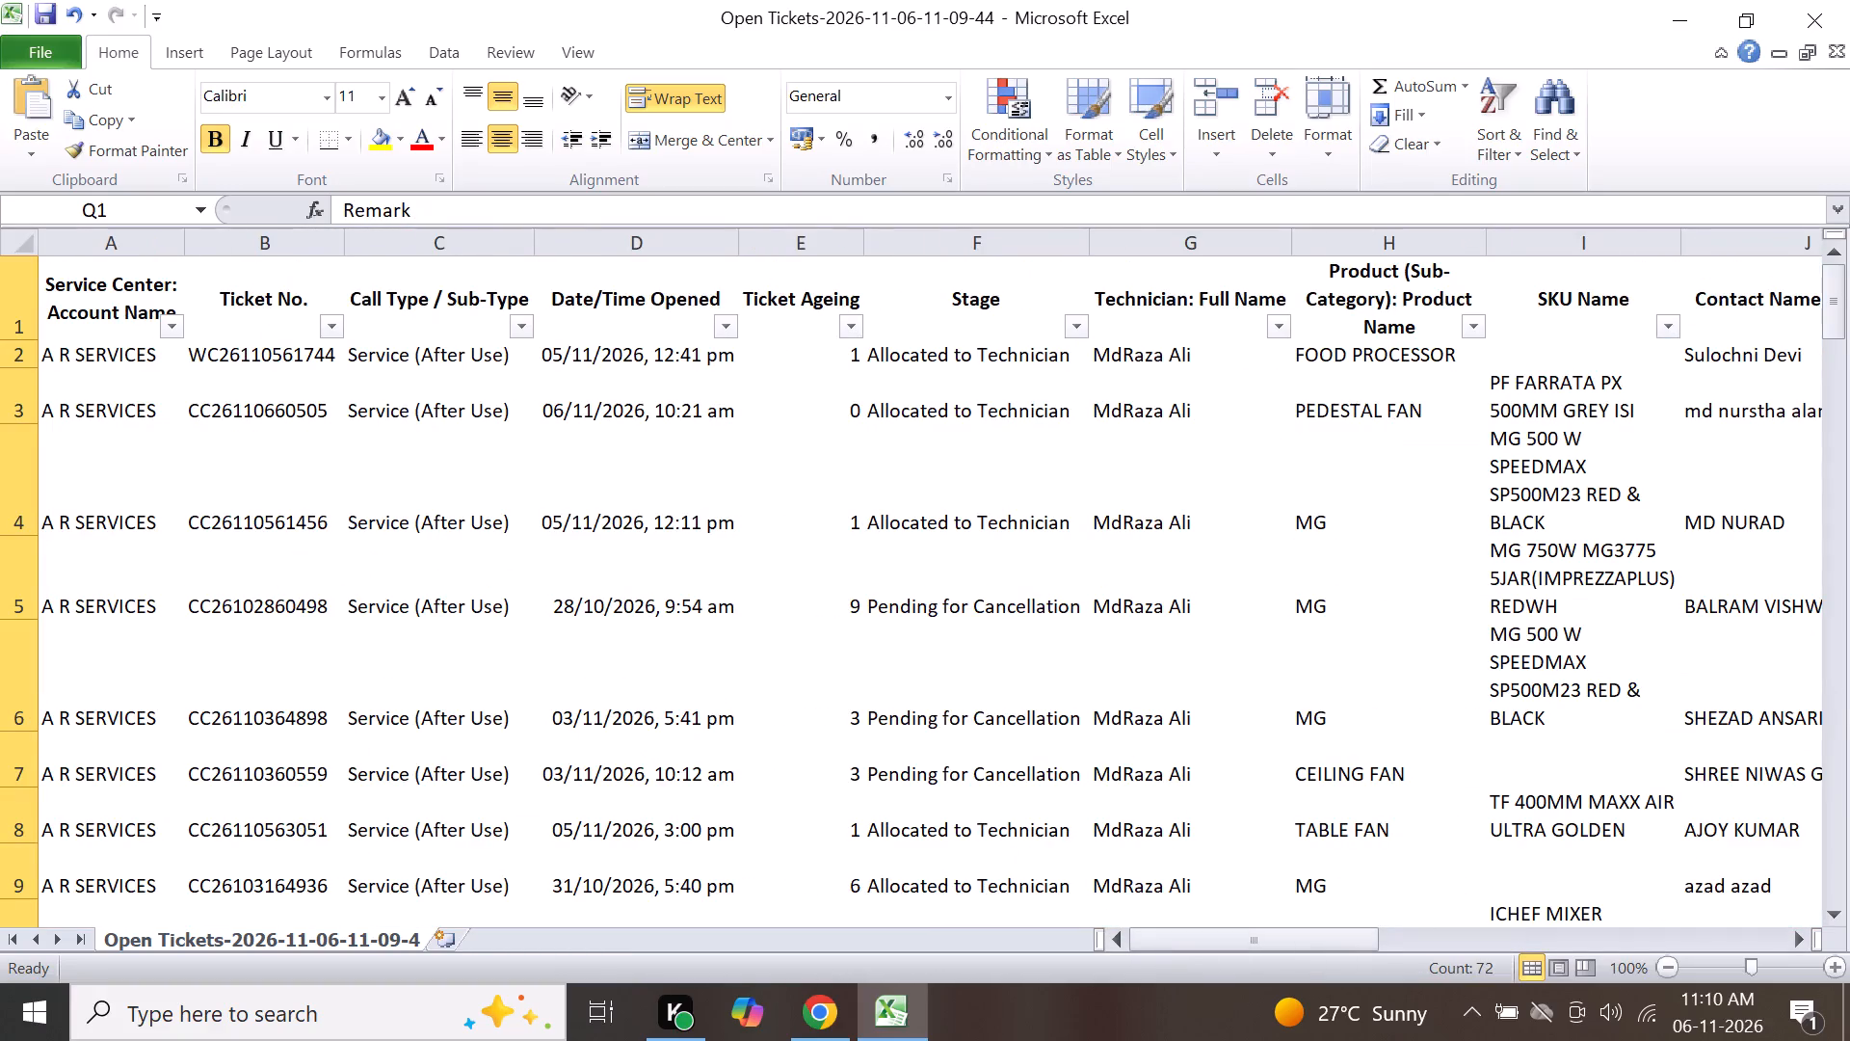
{"action": "scroll", "coordinate": [1016, 698], "scroll_direction": "down", "scroll_amount": 1, "text": "ctrl"}
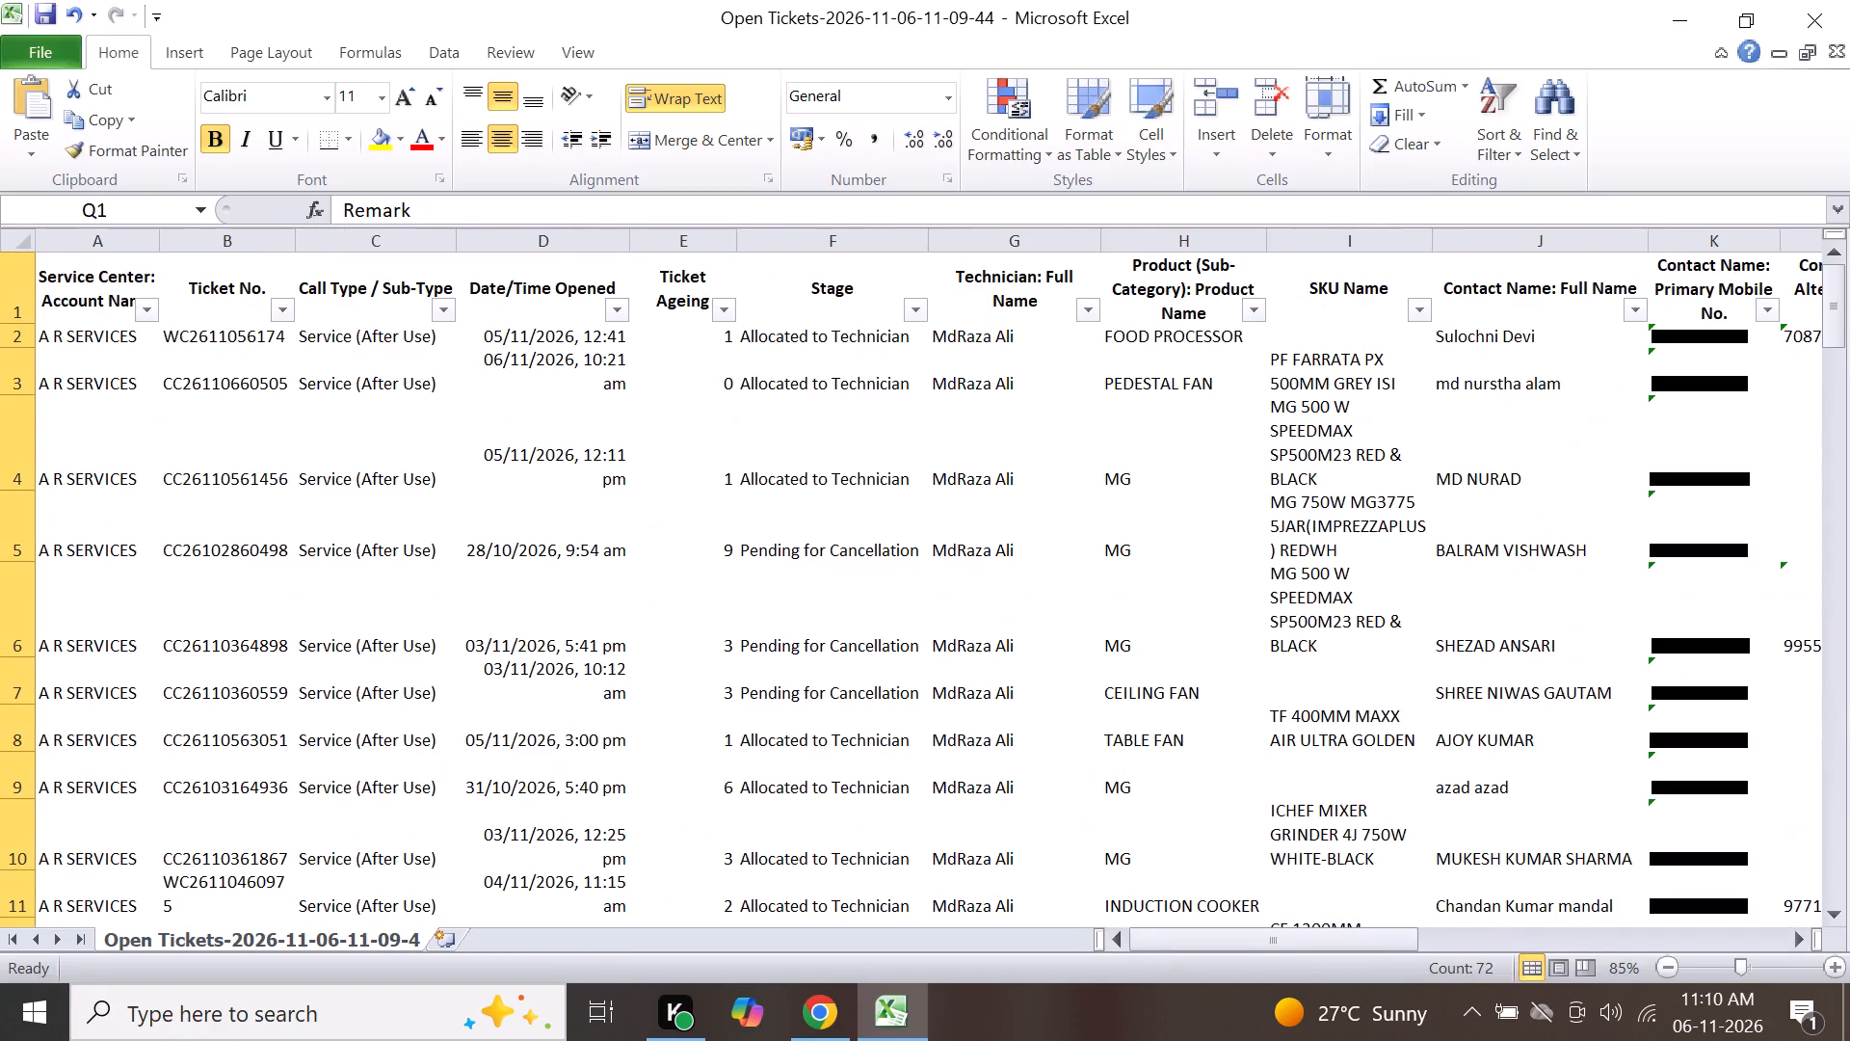
{"action": "scroll", "coordinate": [928, 627], "scroll_direction": "up", "scroll_amount": 5}
{"action": "left_click", "coordinate": [610, 312]}
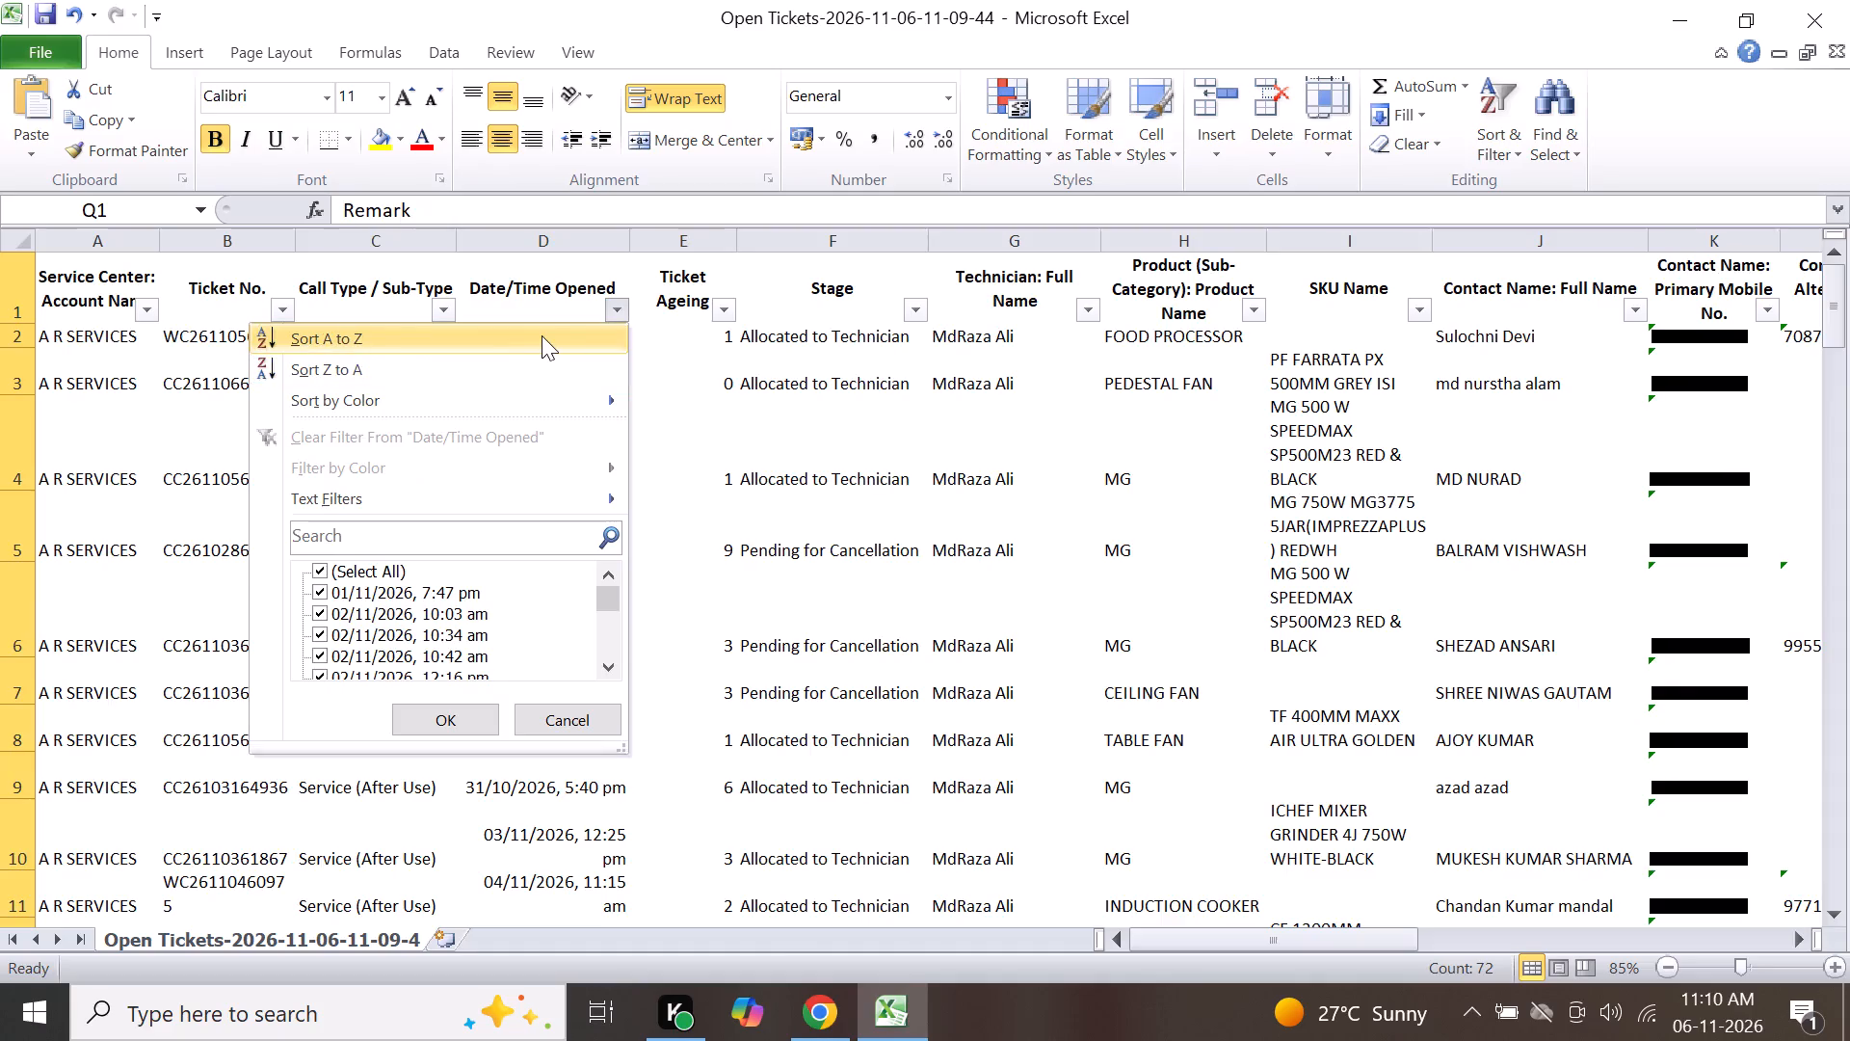
{"action": "left_click", "coordinate": [526, 339]}
{"action": "left_click", "coordinate": [810, 359]}
Filter the Stage column to show only Allocated to Technician tickets.
{"action": "left_click", "coordinate": [918, 319]}
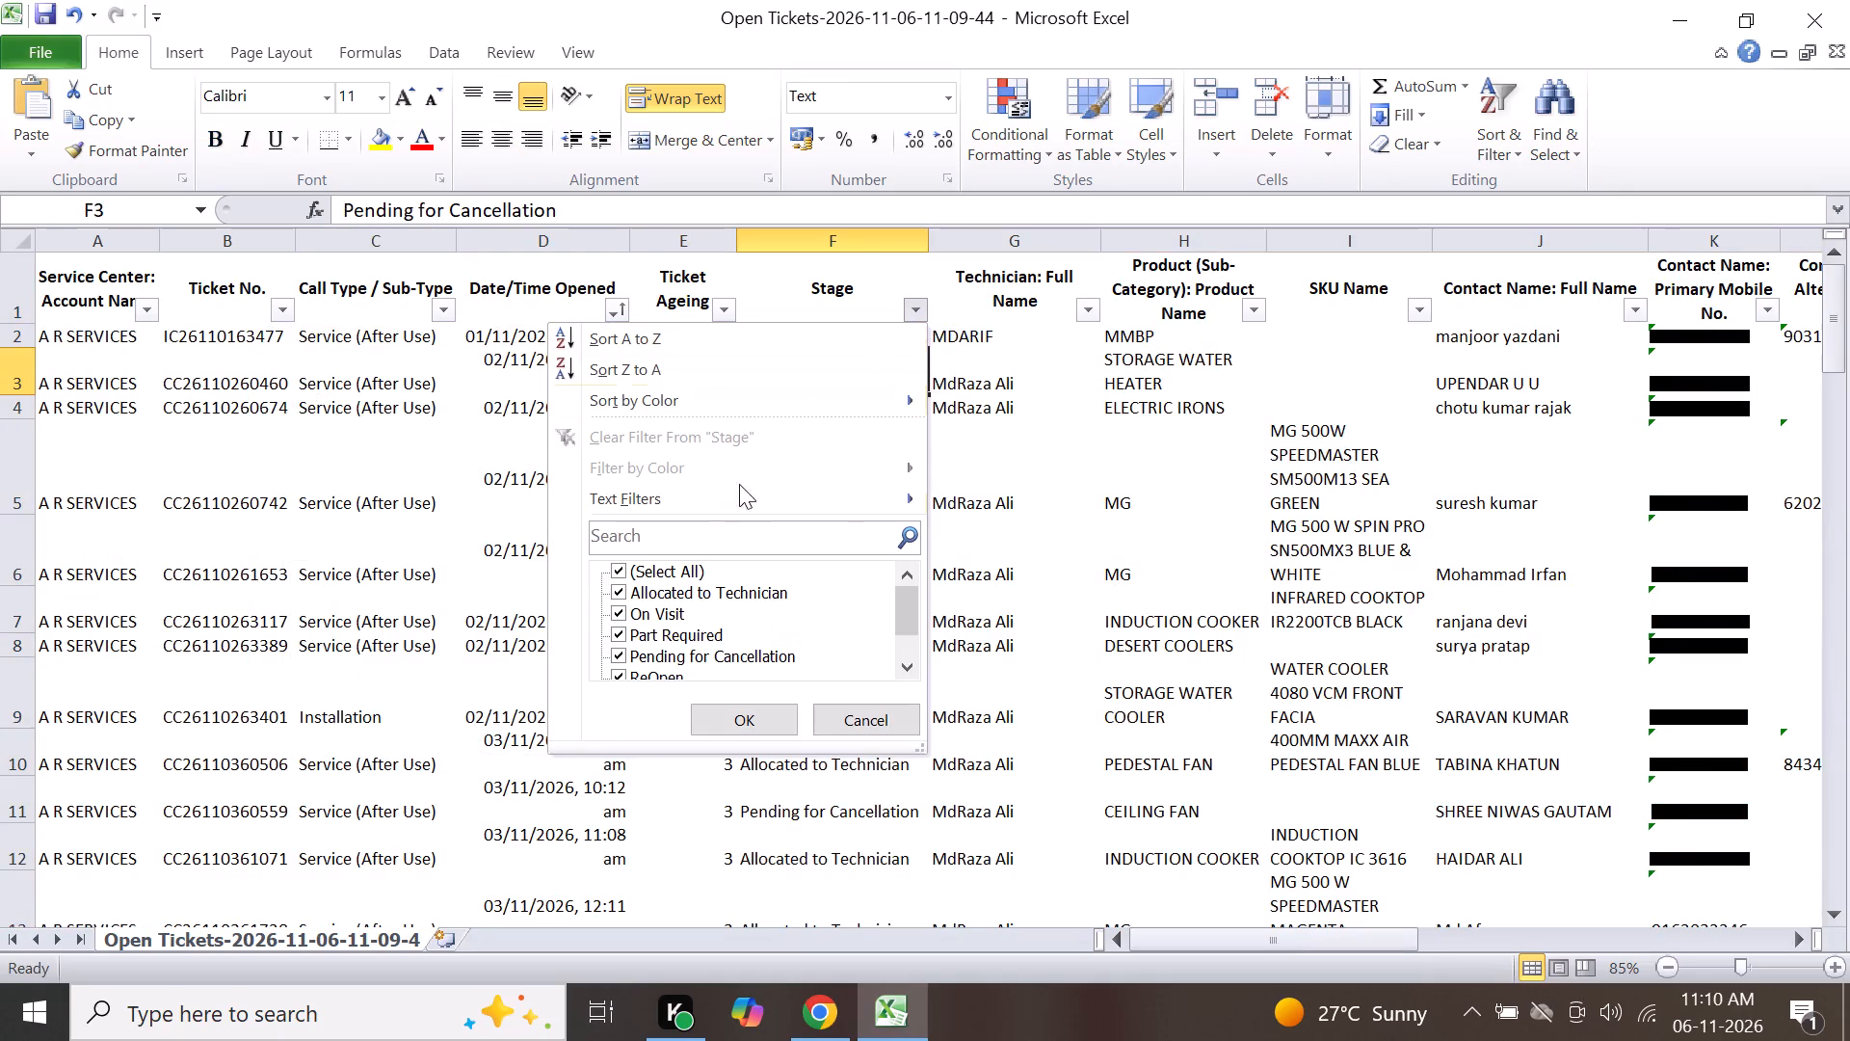
{"action": "left_click", "coordinate": [649, 582]}
{"action": "left_click", "coordinate": [649, 591]}
{"action": "left_click", "coordinate": [654, 557]}
{"action": "double_click", "coordinate": [649, 571]}
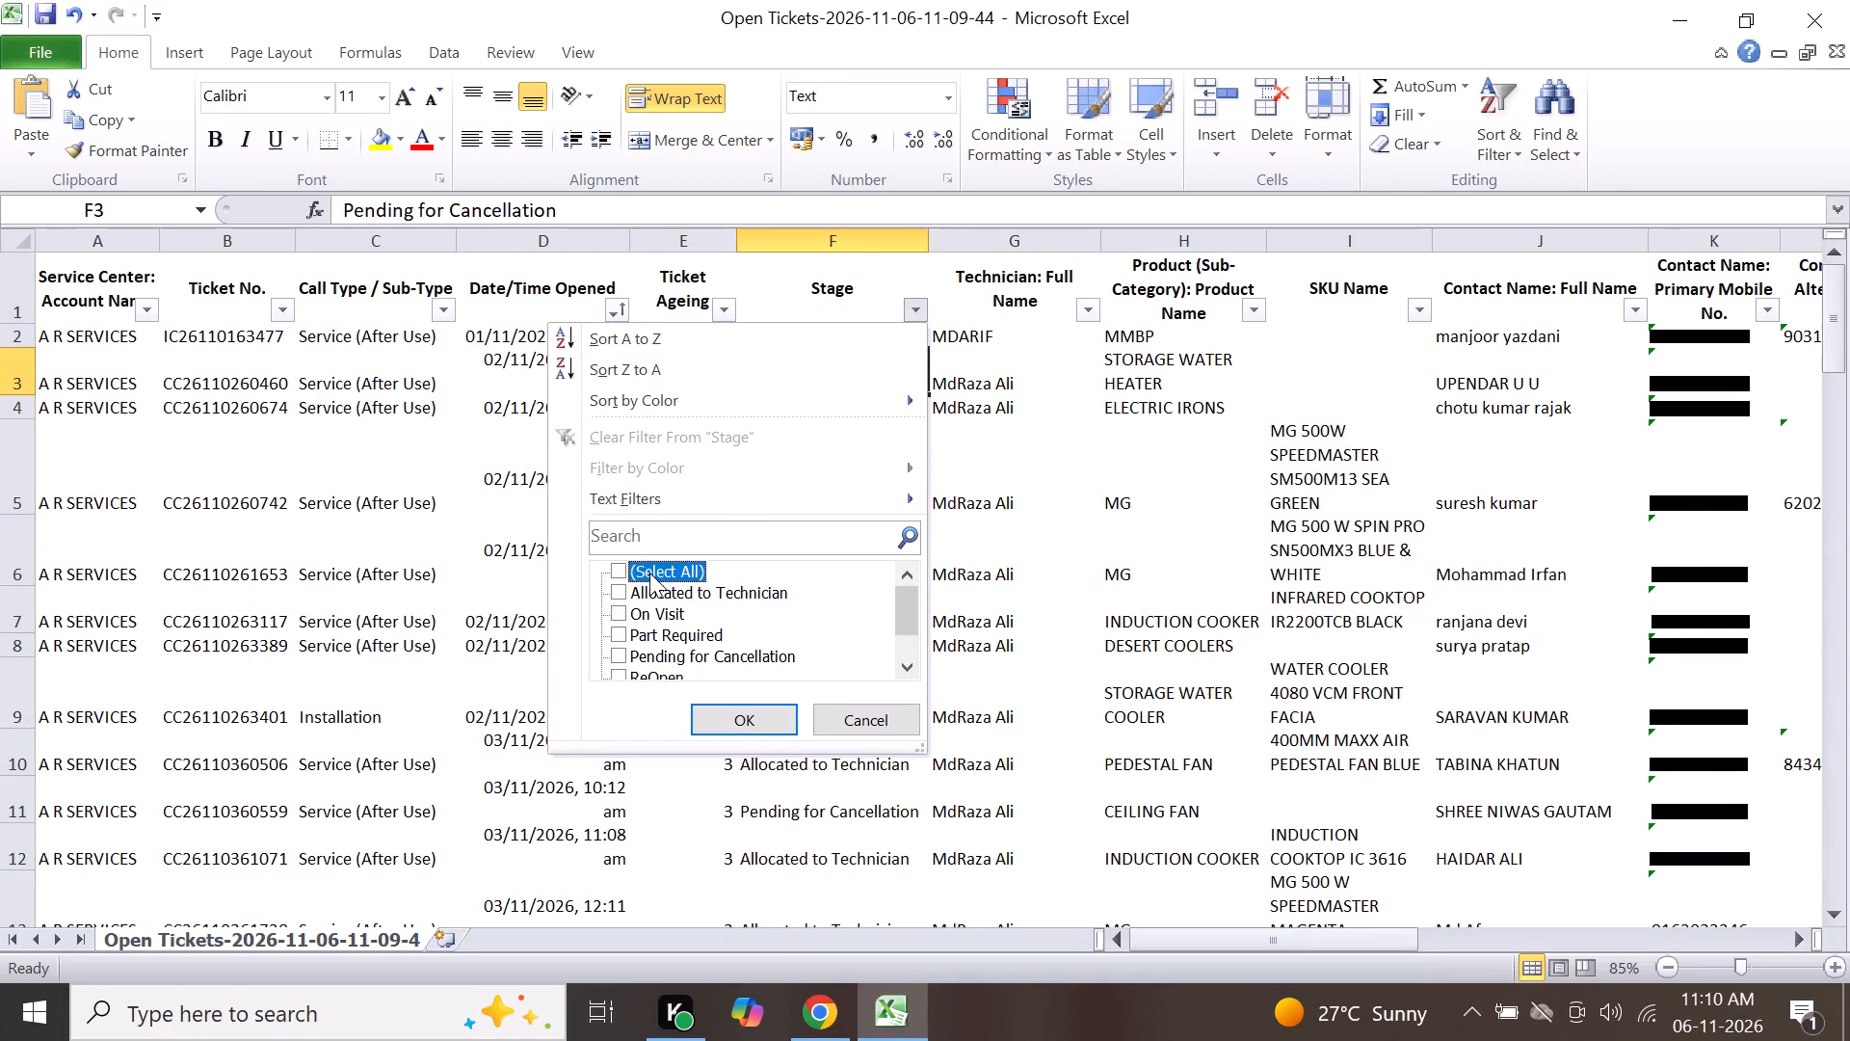
{"action": "left_click", "coordinate": [648, 583]}
{"action": "left_click", "coordinate": [715, 713]}
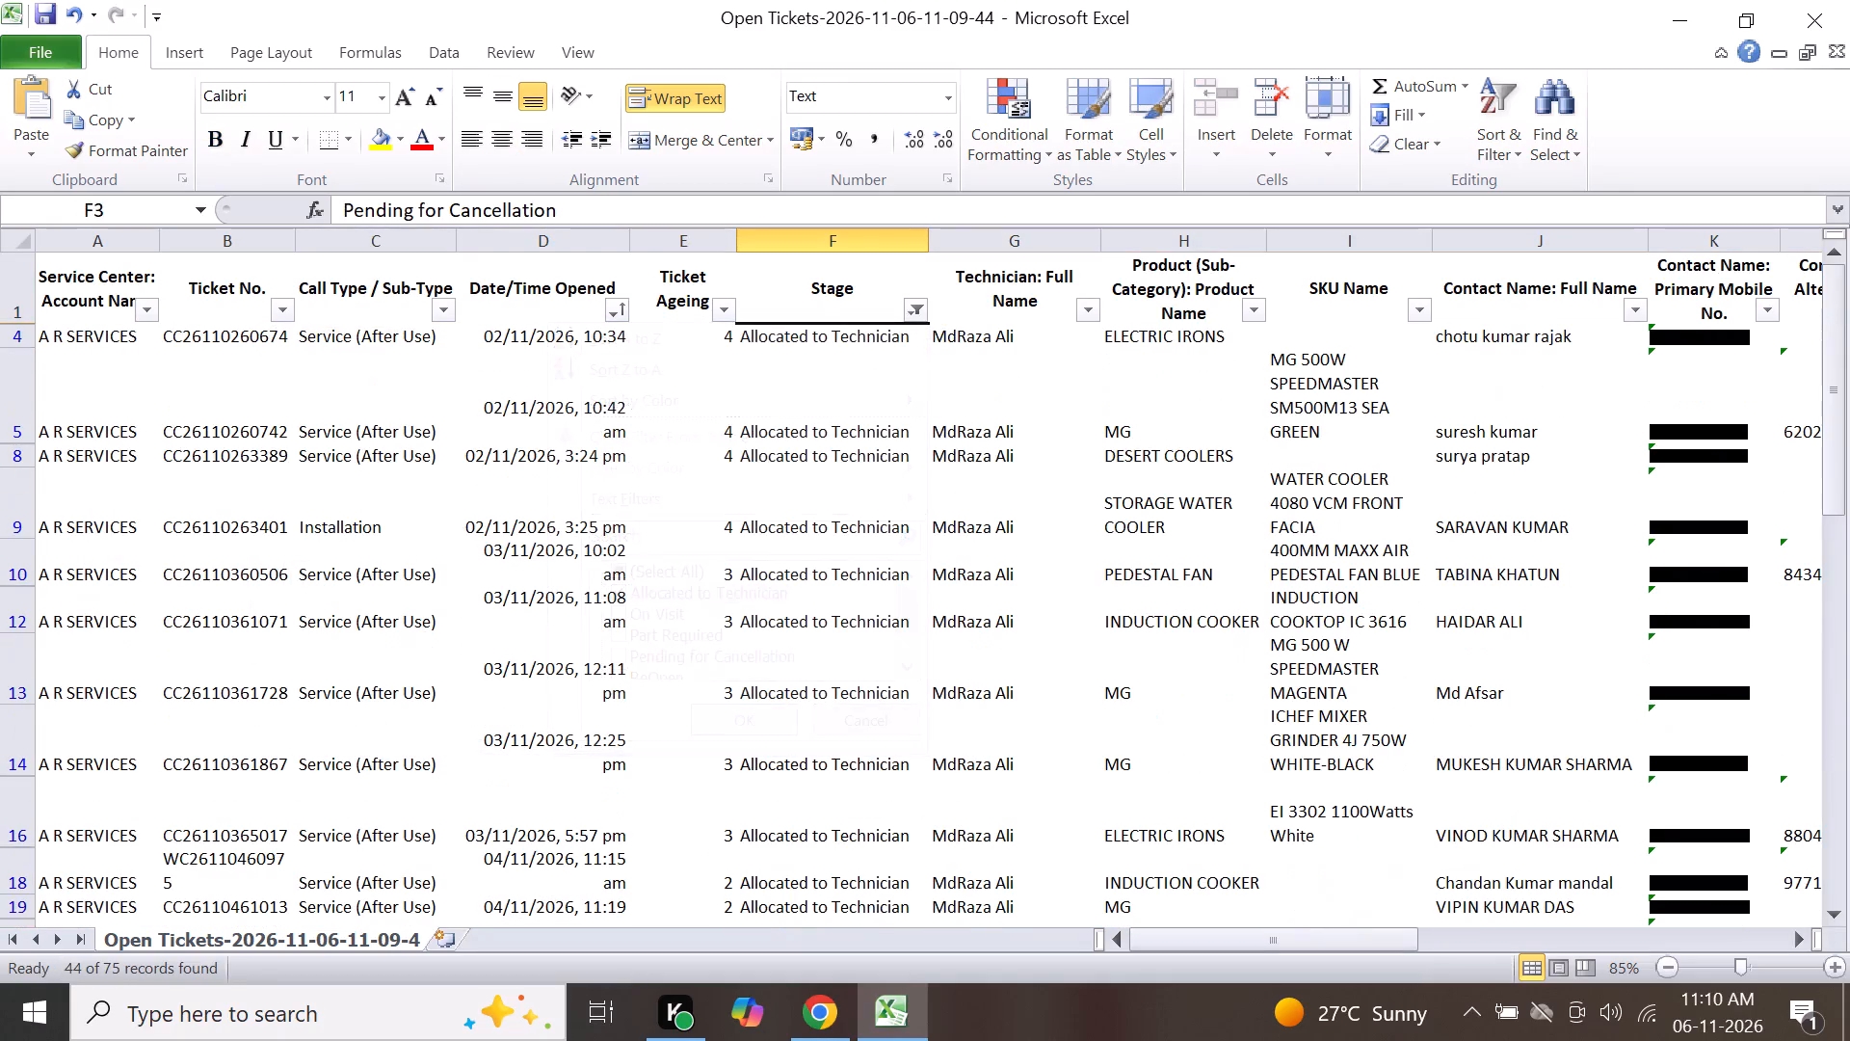
{"action": "left_click", "coordinate": [864, 430]}
Sort the filtered tickets by Ticket Ageing from smallest to largest.
{"action": "left_click", "coordinate": [721, 313]}
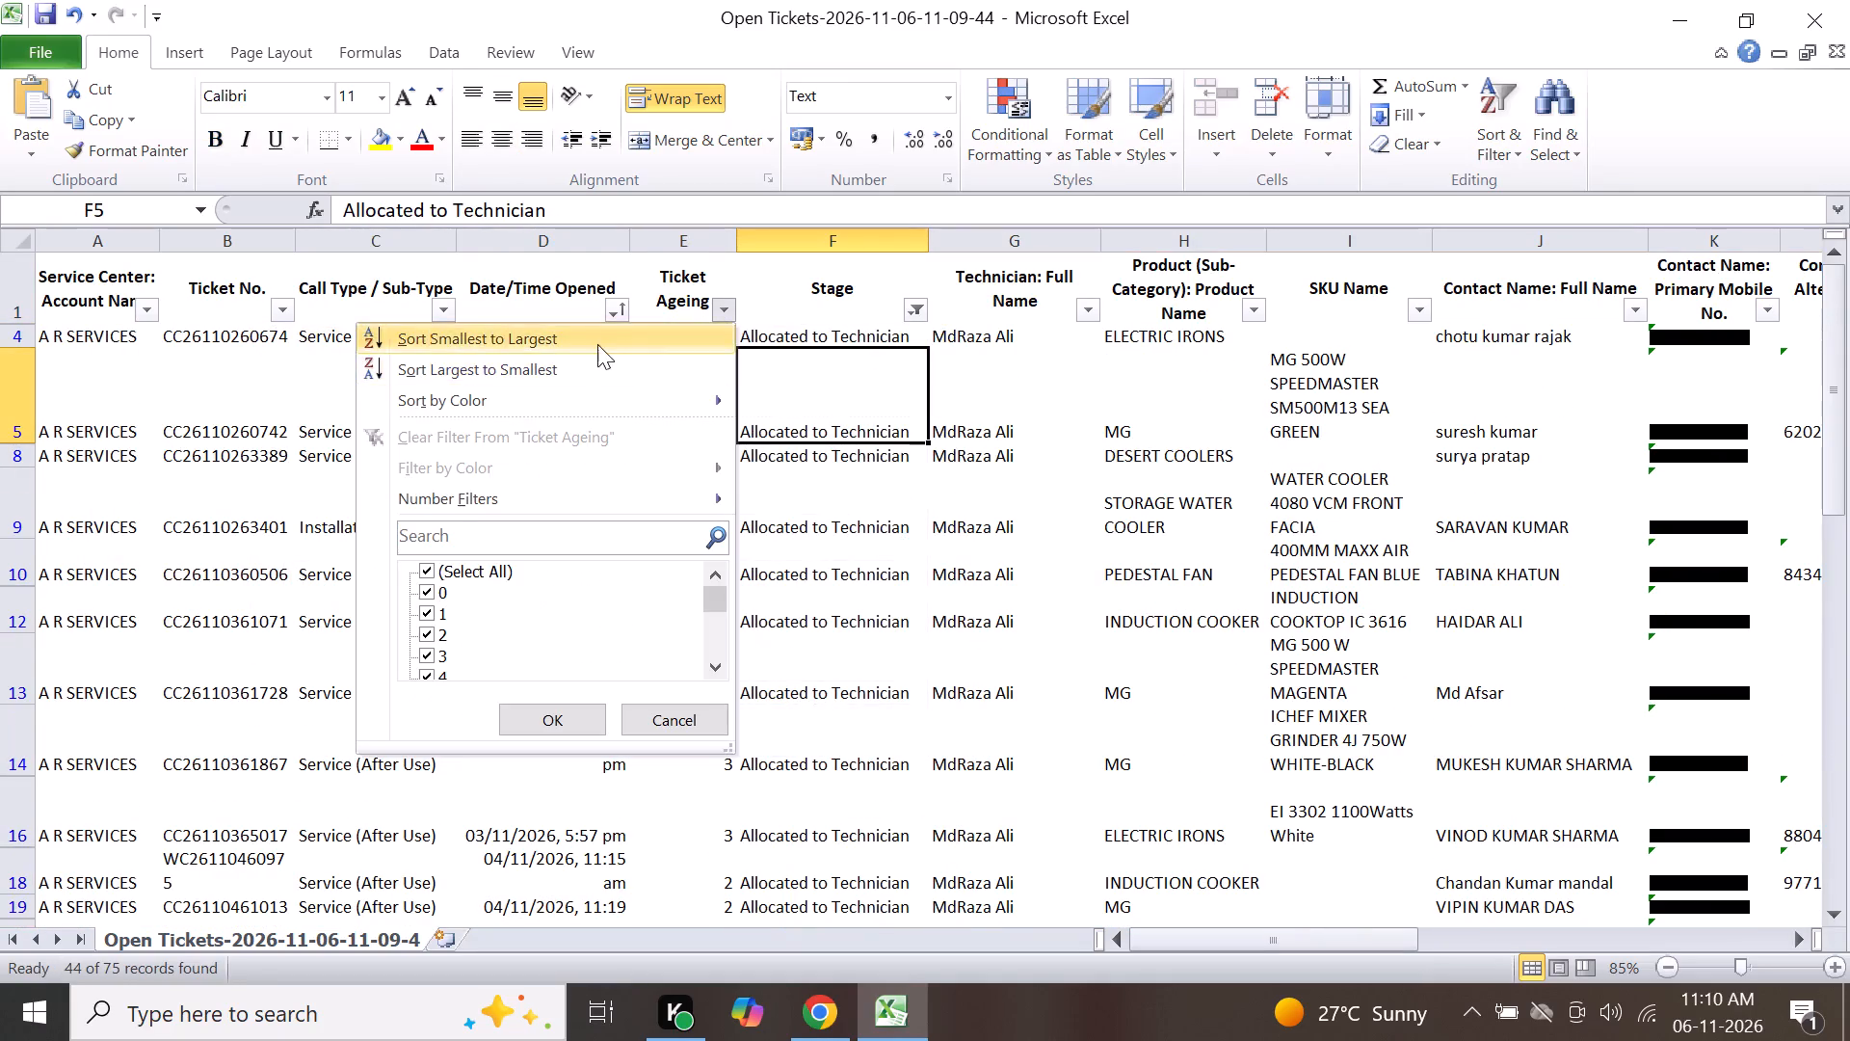
{"action": "left_click", "coordinate": [597, 344]}
{"action": "left_click", "coordinate": [806, 416]}
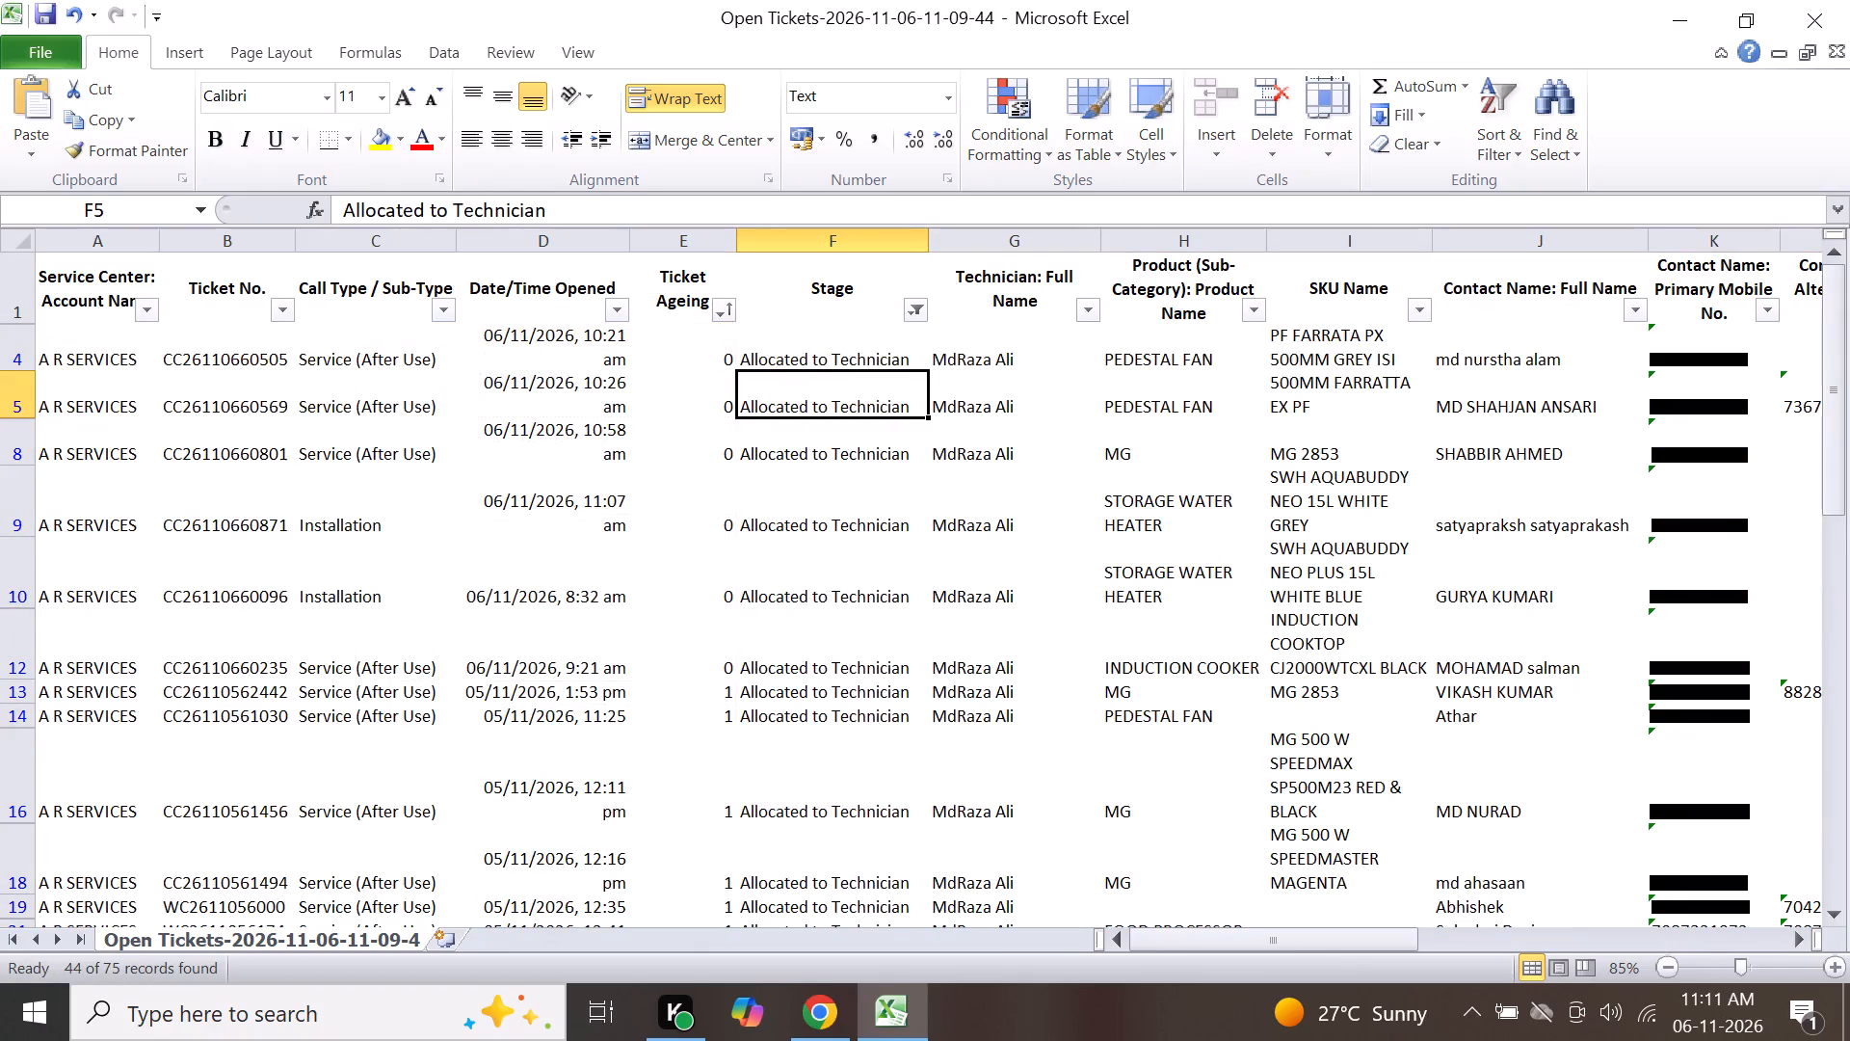
{"action": "left_click_drag", "start_coordinate": [28, 444], "coordinate": [23, 496]}
{"action": "right_click", "coordinate": [201, 466]}
{"action": "left_click", "coordinate": [277, 520]}
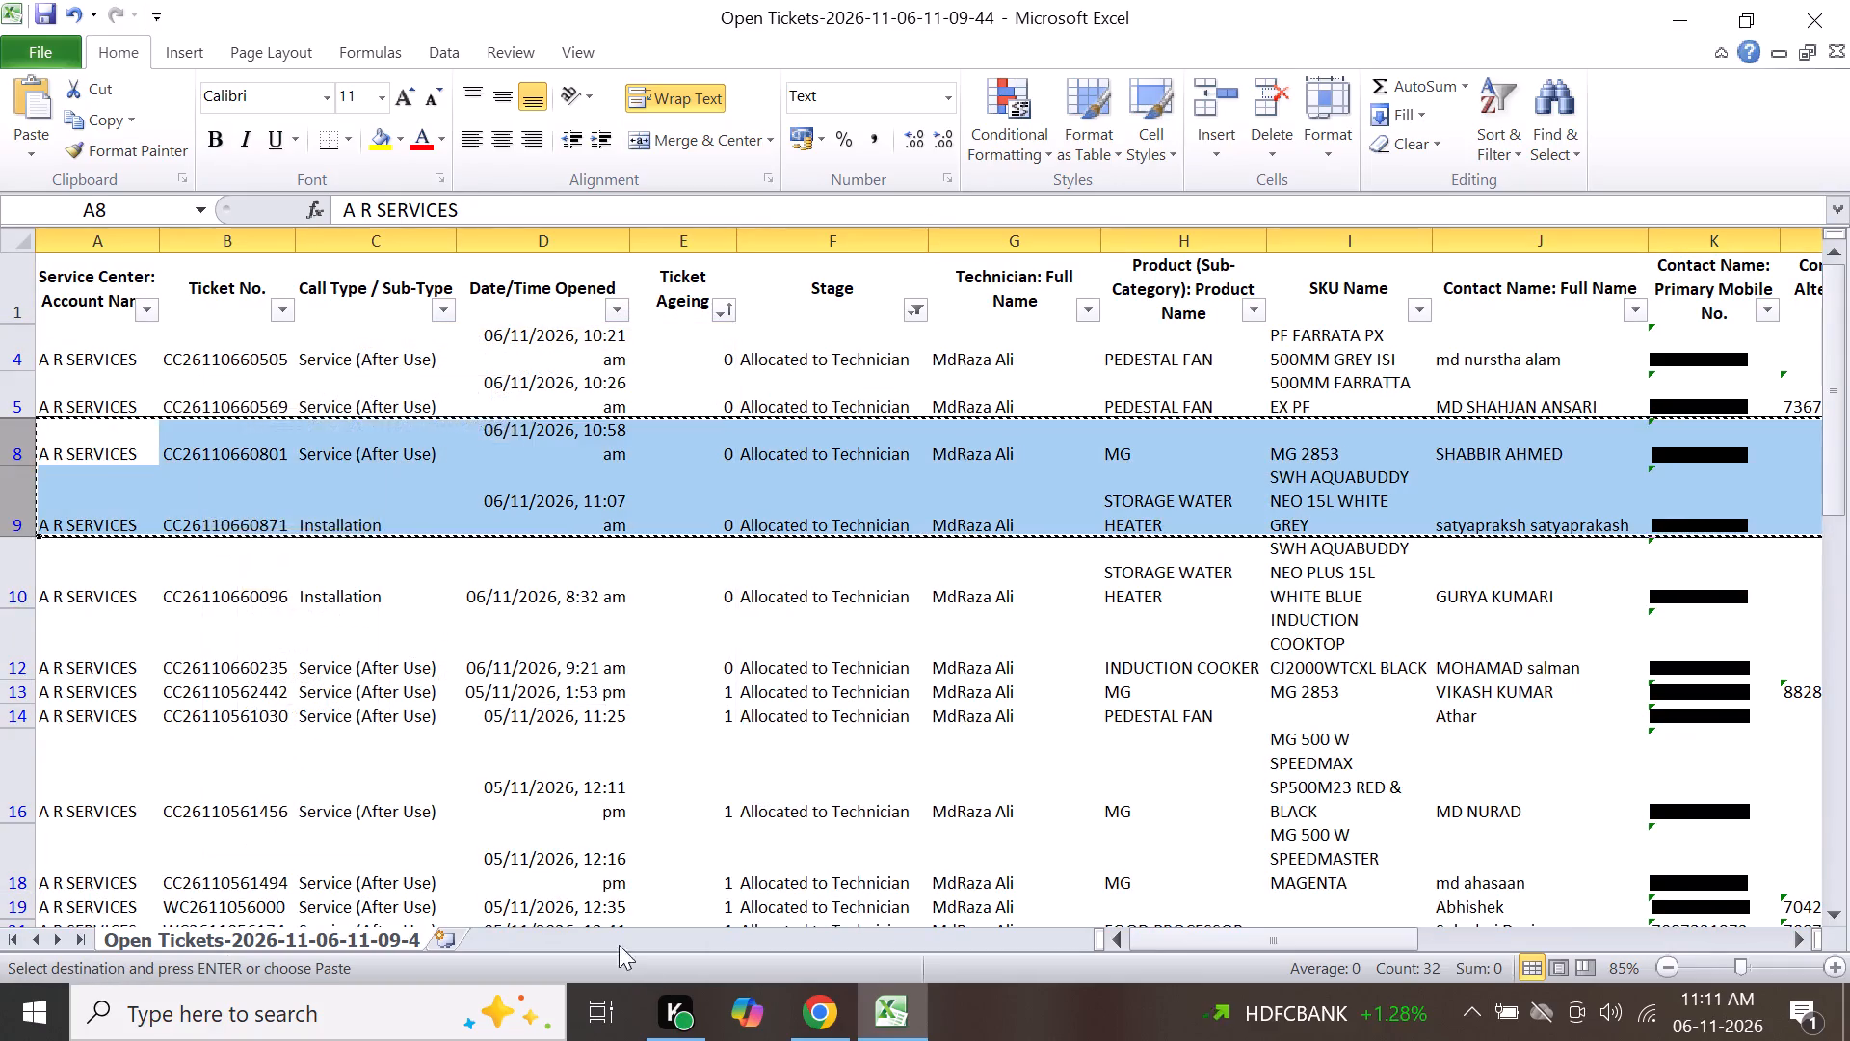
Switch to the ar services Google Sheet in Chrome and go to the first empty row below the last recorded tickets.
{"action": "left_click", "coordinate": [823, 1020]}
{"action": "left_click", "coordinate": [559, 47]}
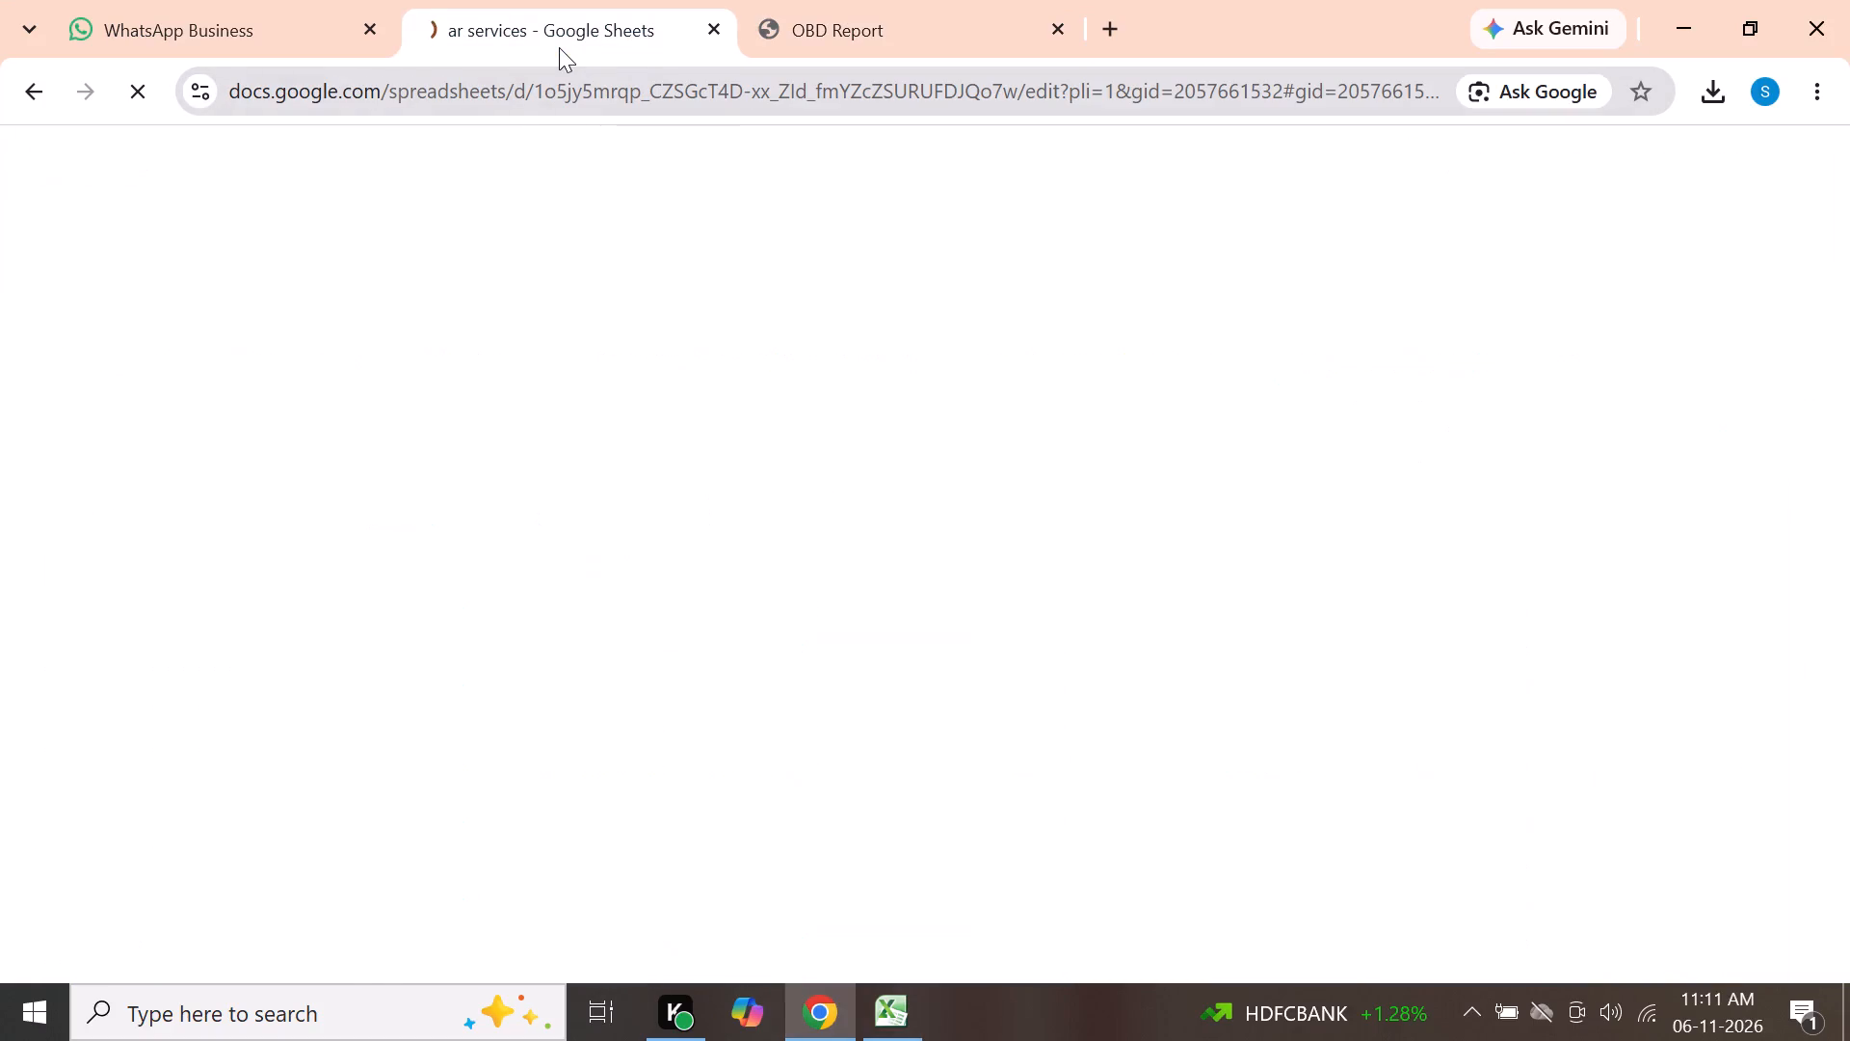
{"action": "scroll", "coordinate": [507, 701], "scroll_direction": "down", "scroll_amount": 2}
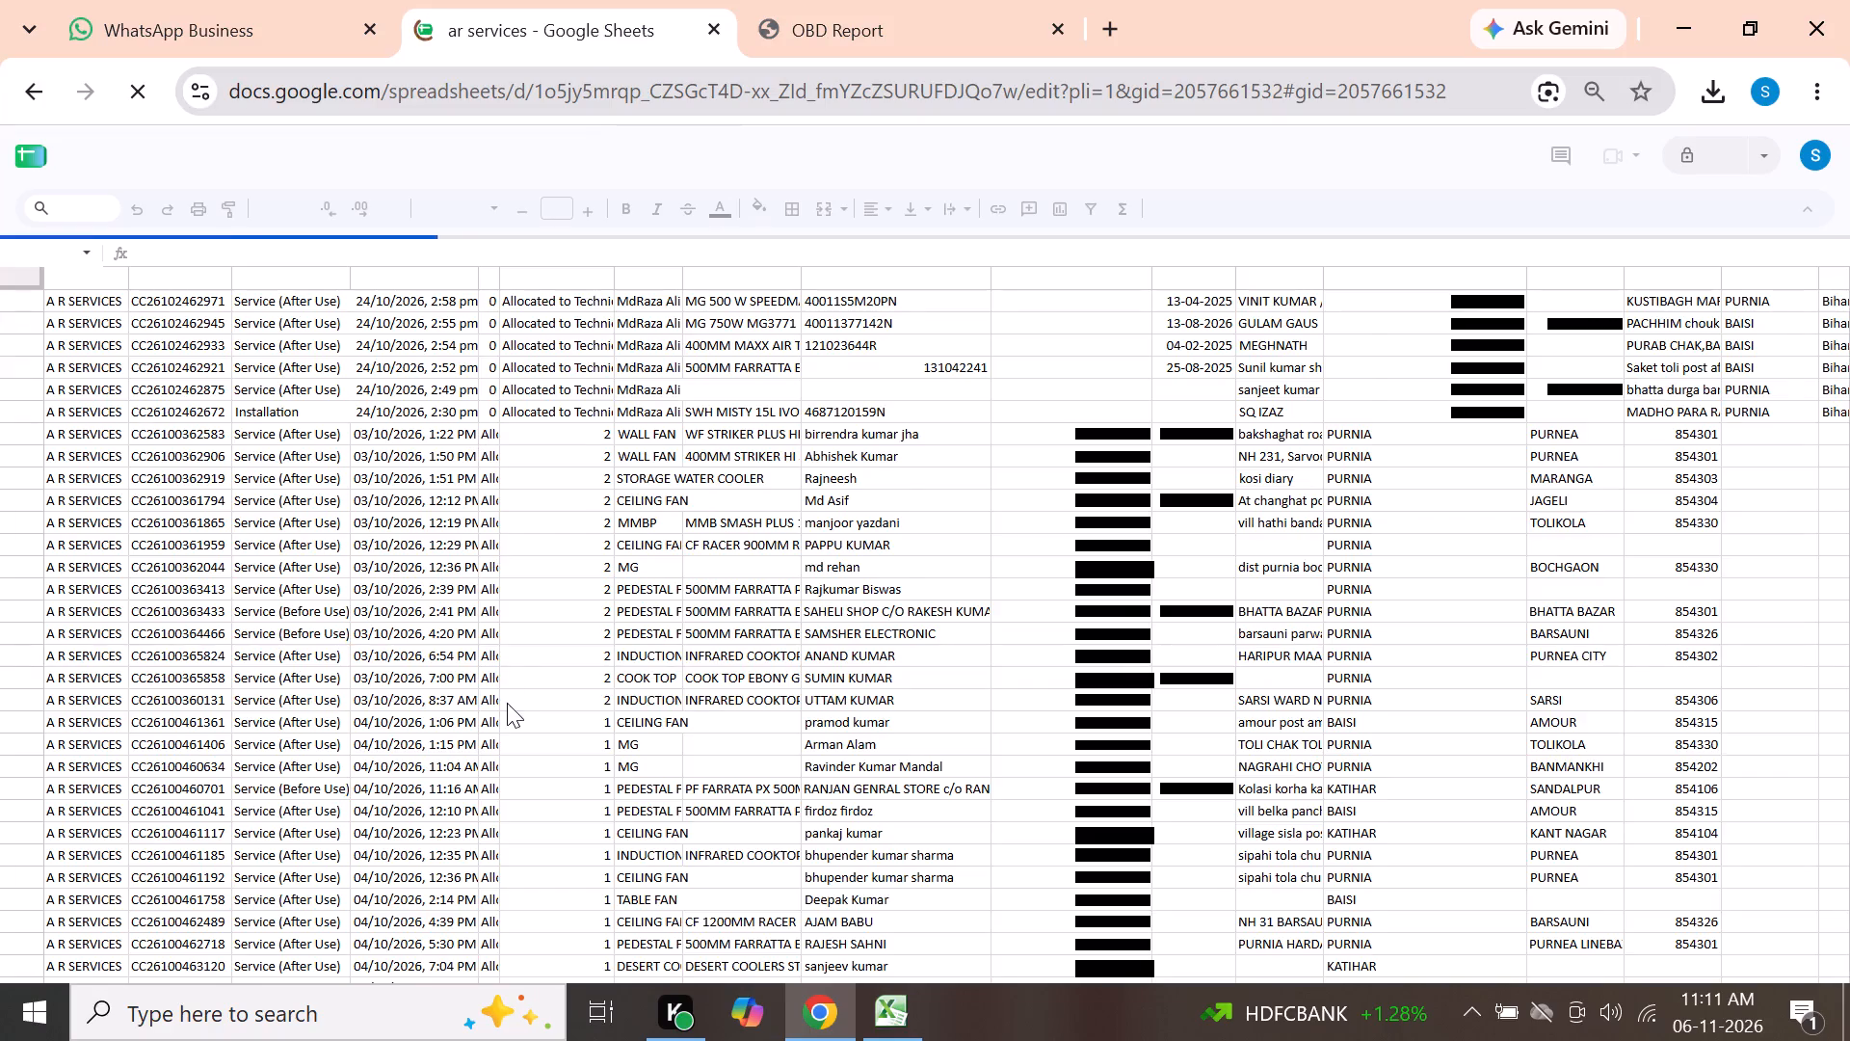
{"action": "scroll", "coordinate": [507, 703], "scroll_direction": "down", "scroll_amount": 20}
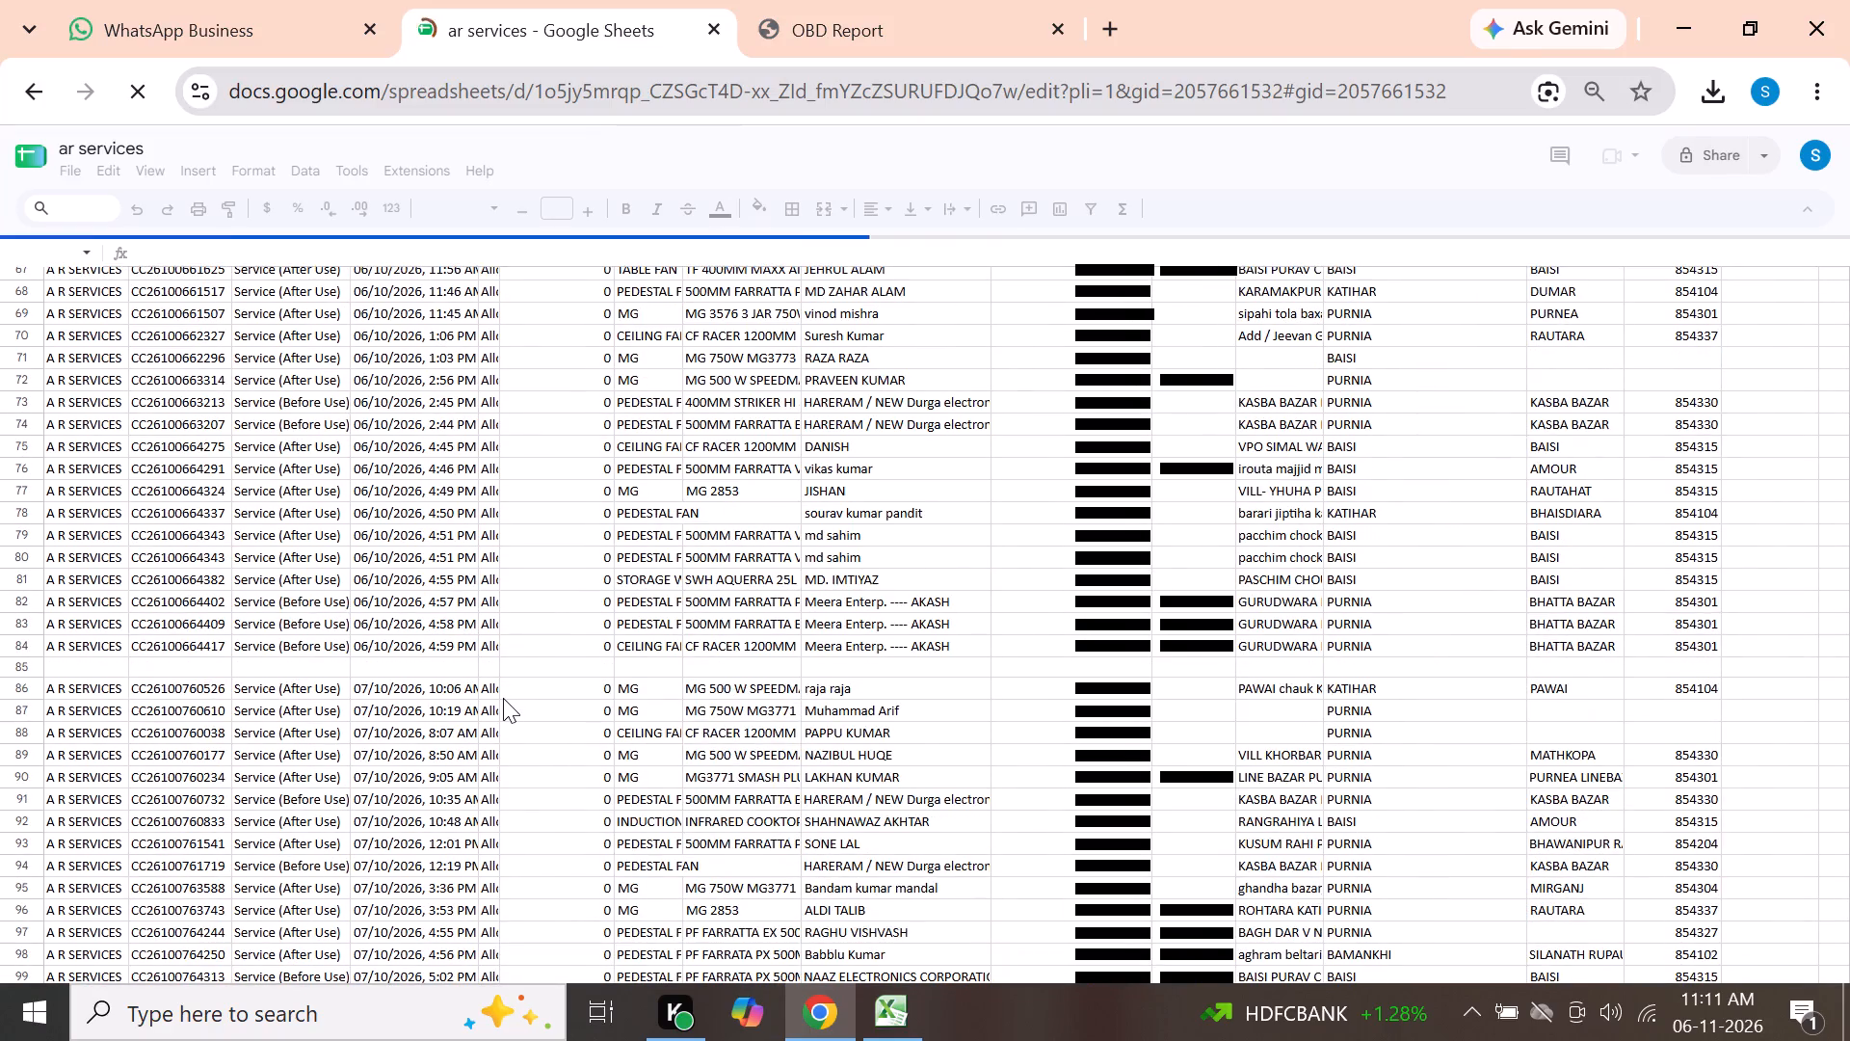
{"action": "scroll", "coordinate": [503, 698], "scroll_direction": "down", "scroll_amount": 12}
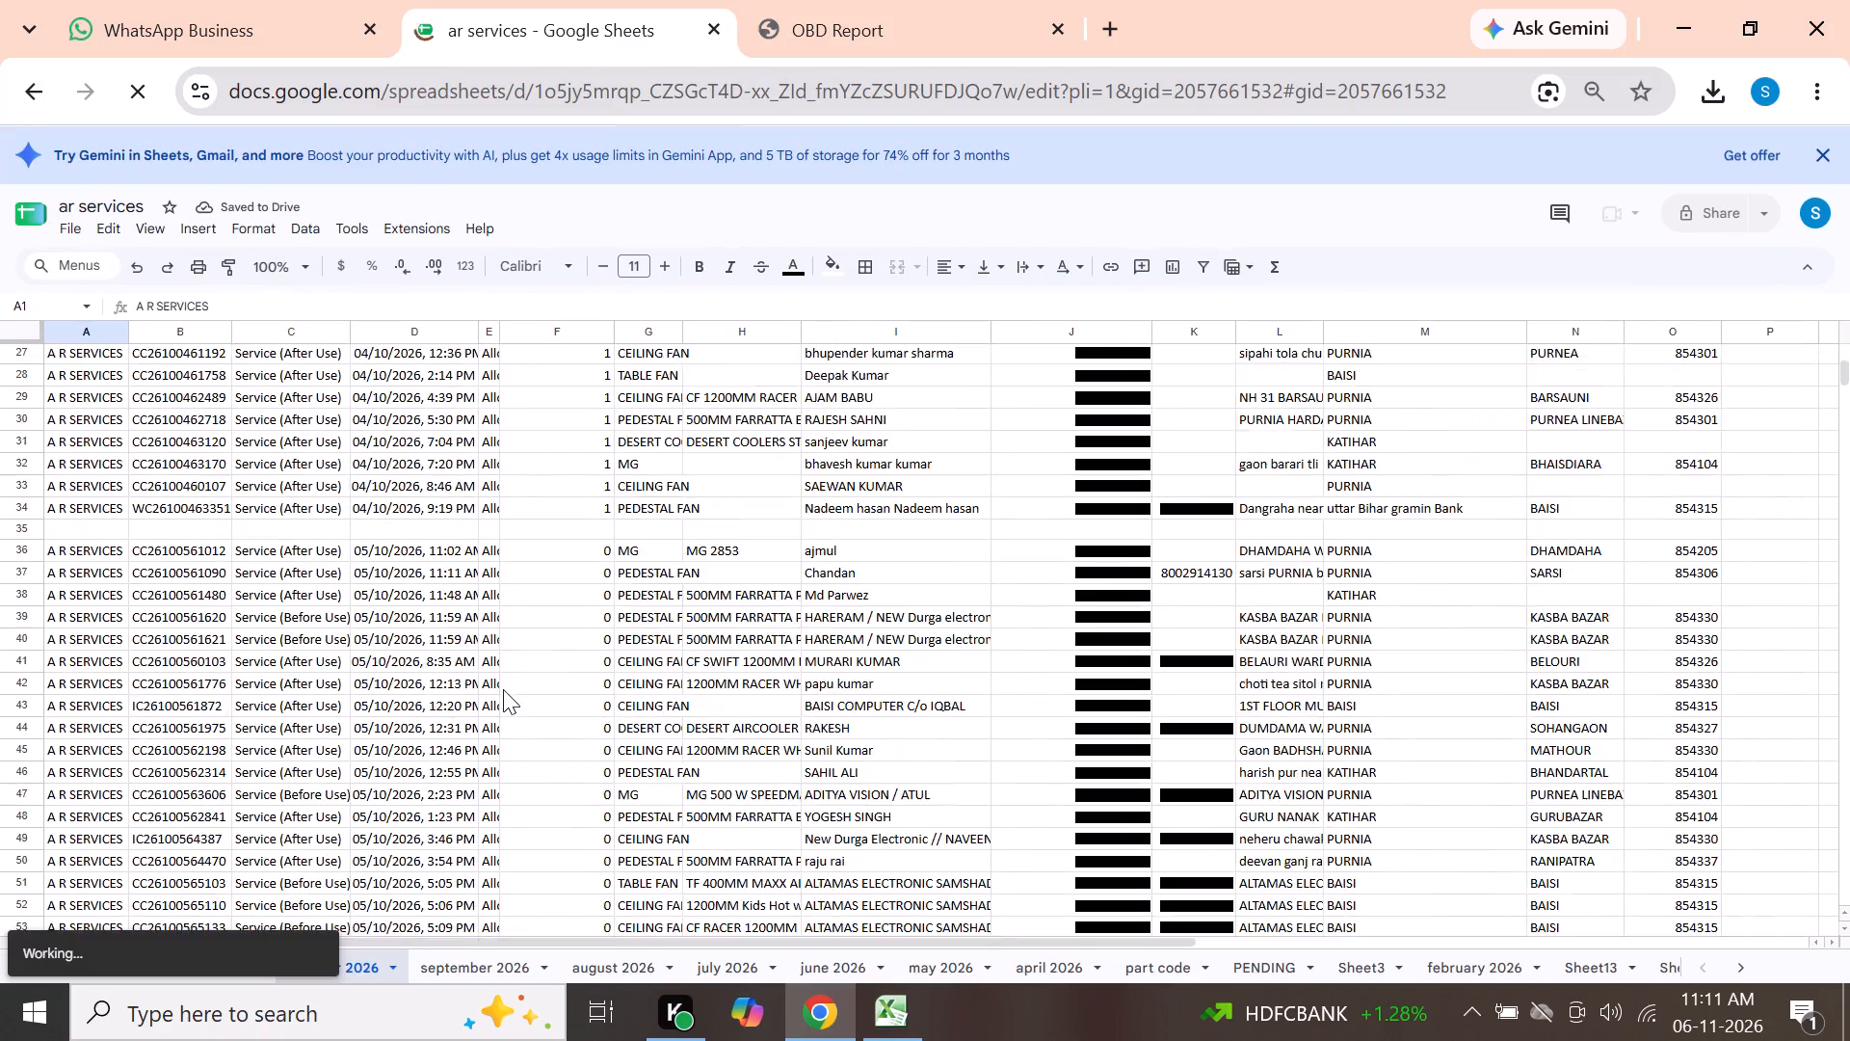
{"action": "scroll", "coordinate": [503, 689], "scroll_direction": "down", "scroll_amount": 11}
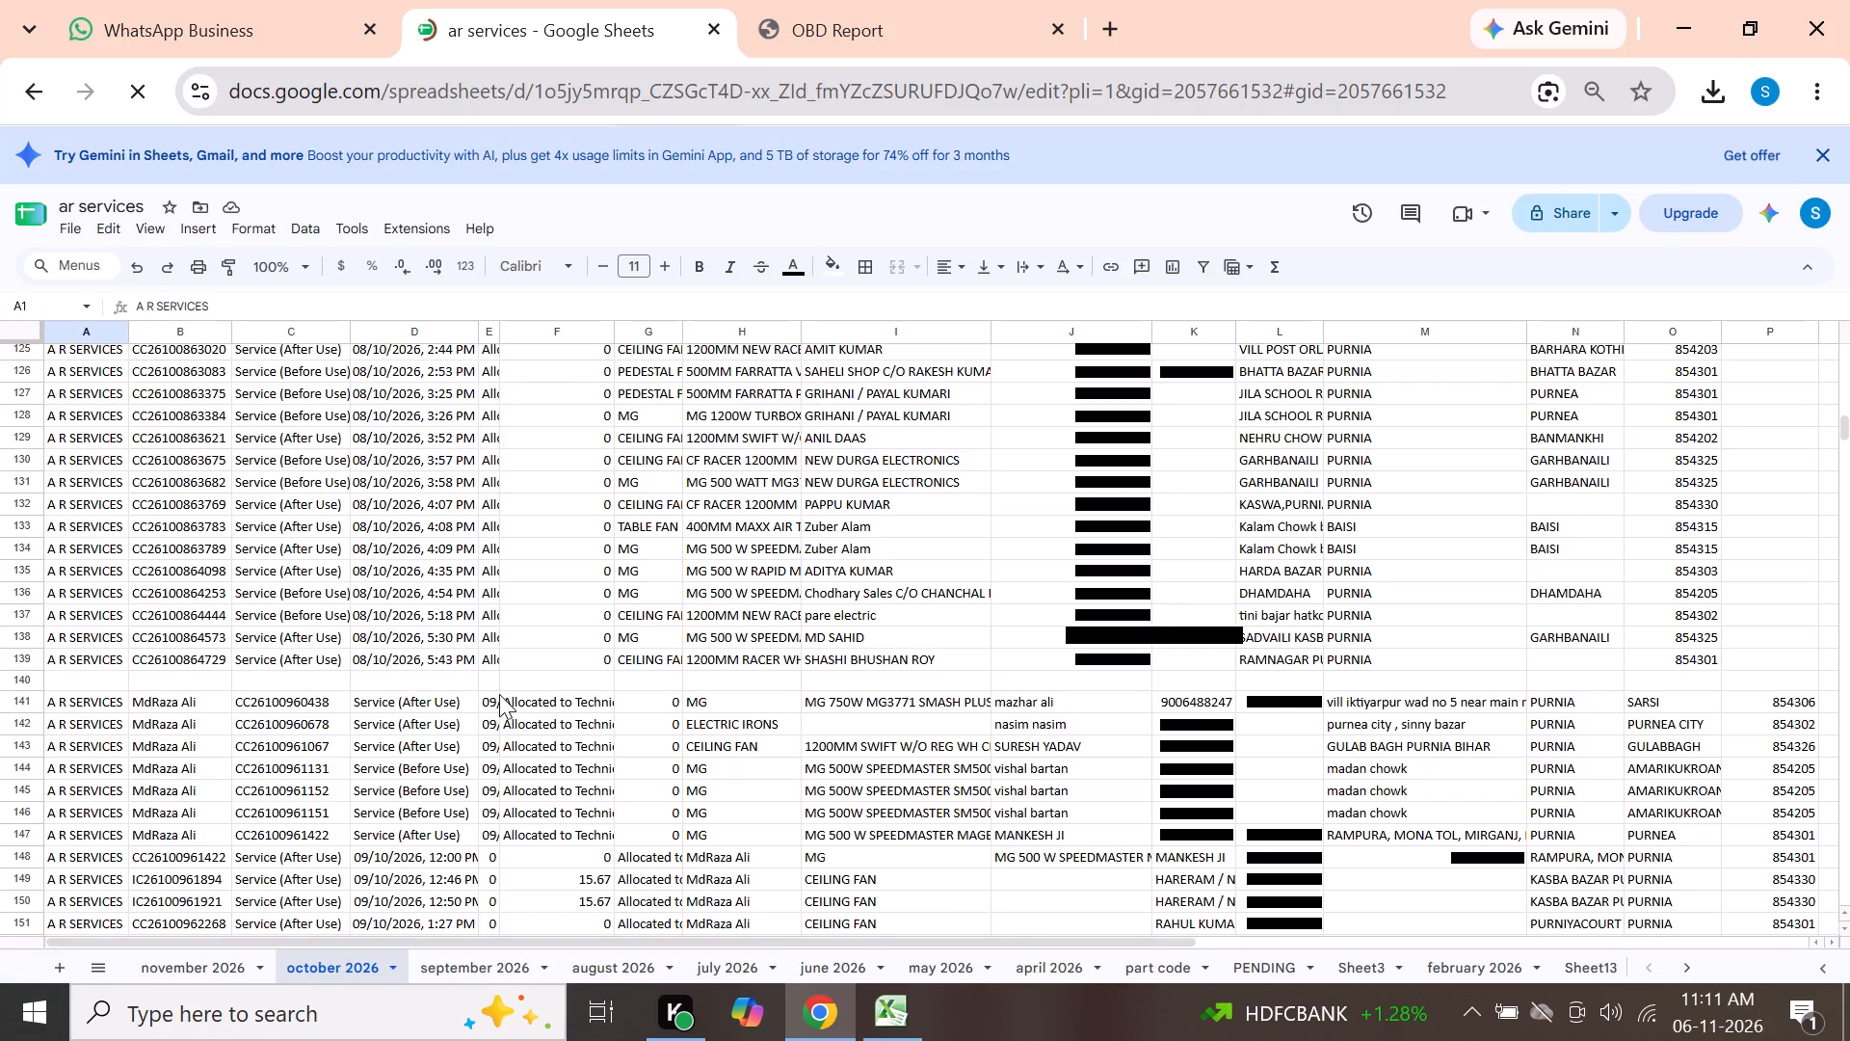
{"action": "scroll", "coordinate": [499, 698], "scroll_direction": "down", "scroll_amount": 11}
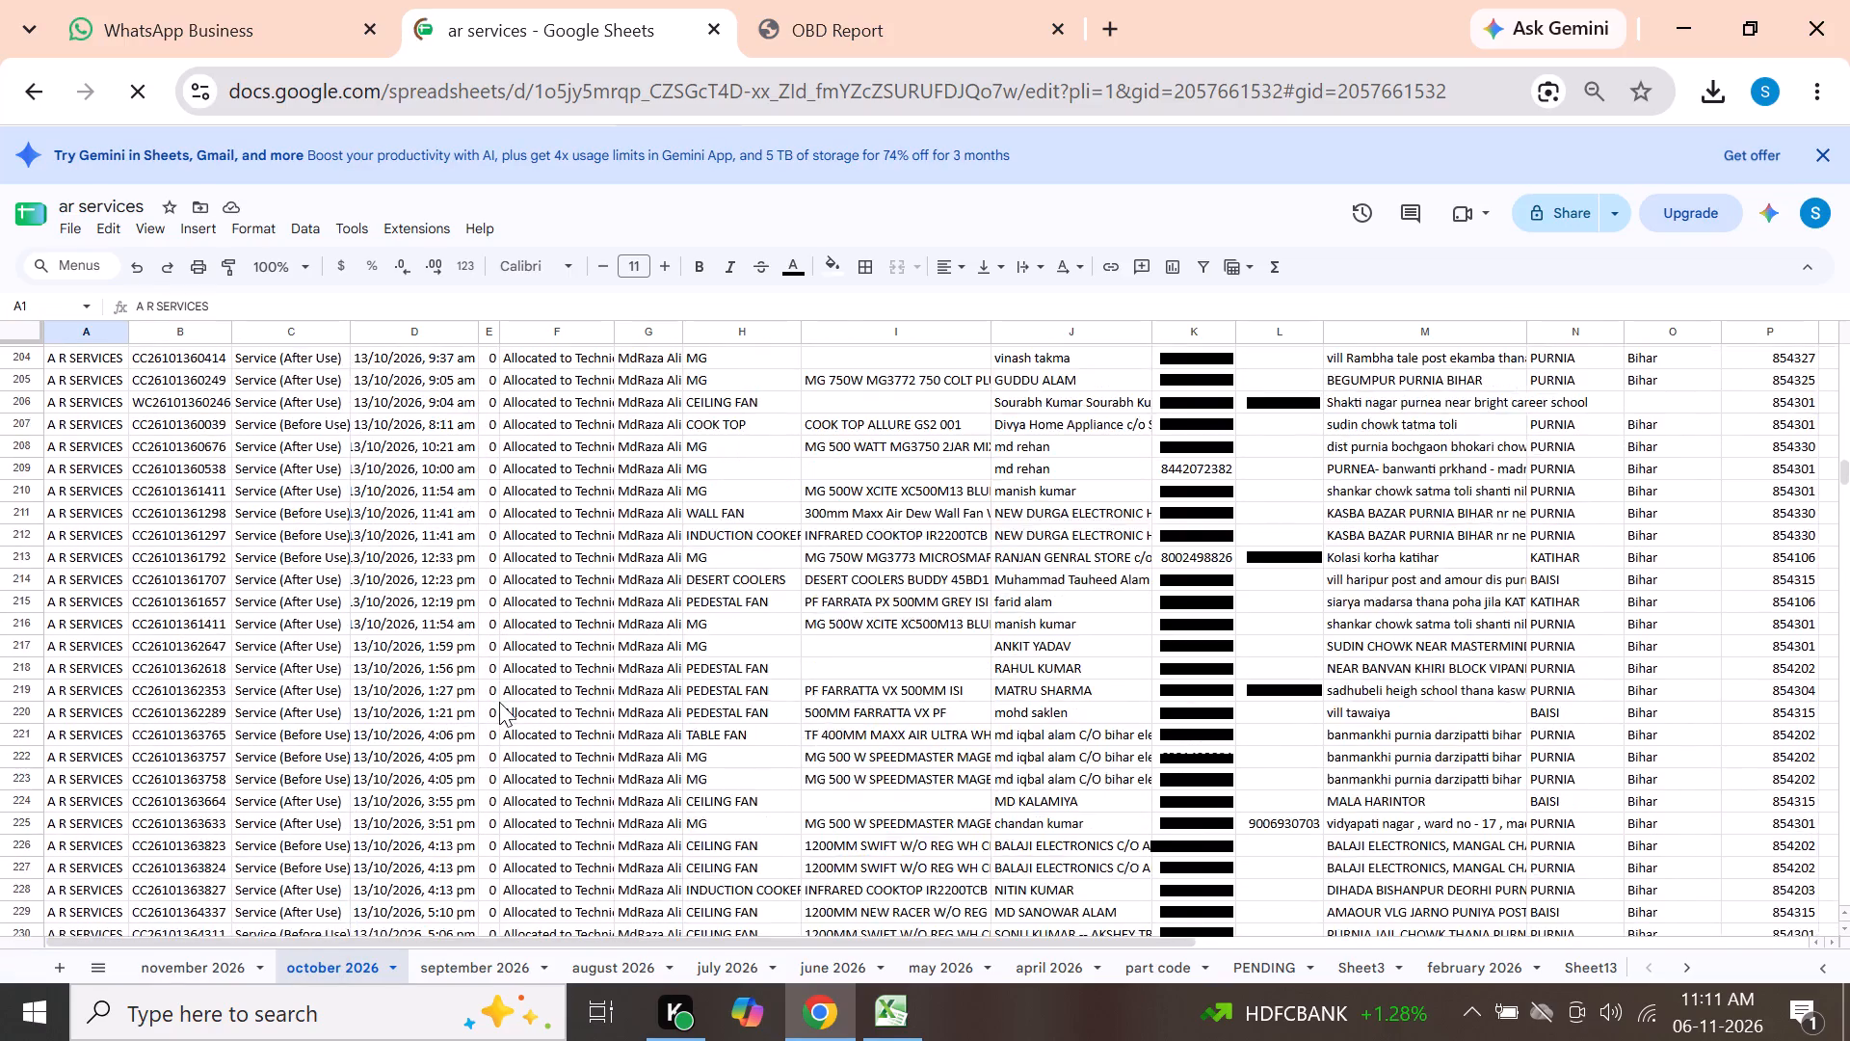
{"action": "scroll", "coordinate": [499, 702], "scroll_direction": "down", "scroll_amount": 13}
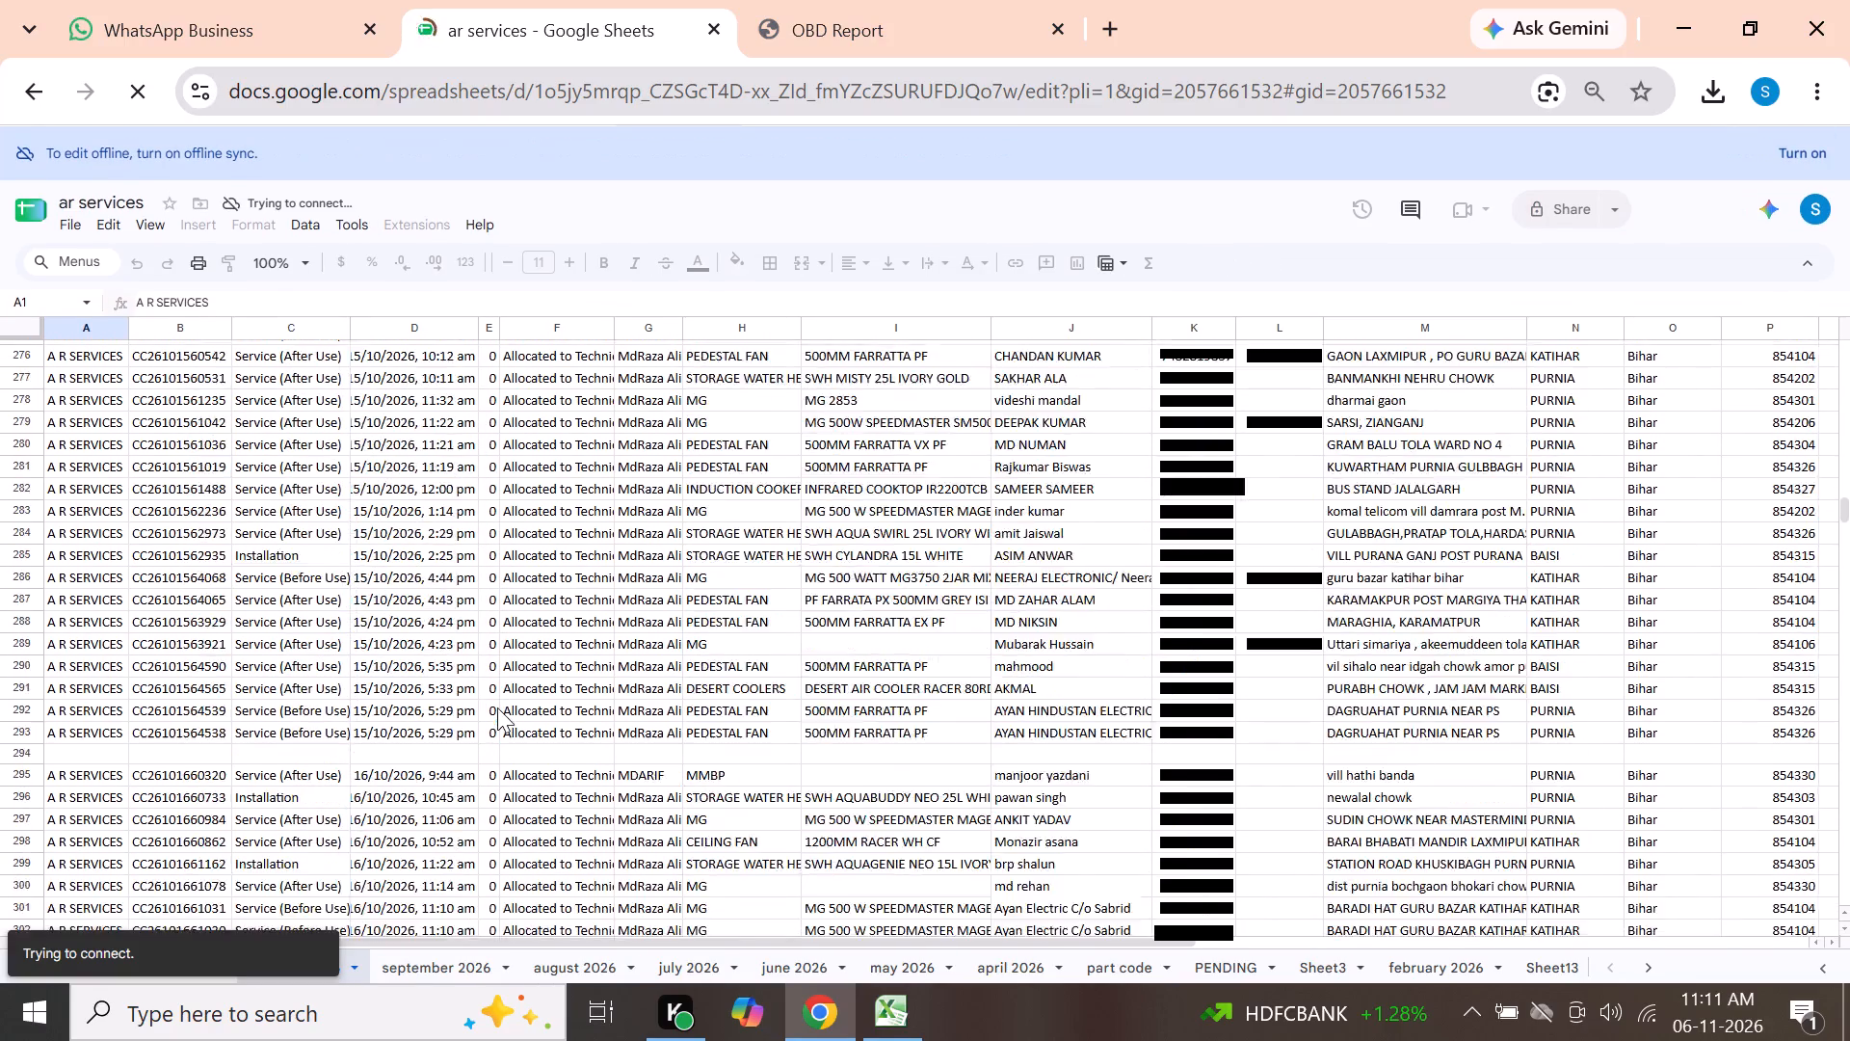
{"action": "scroll", "coordinate": [497, 707], "scroll_direction": "down", "scroll_amount": 18}
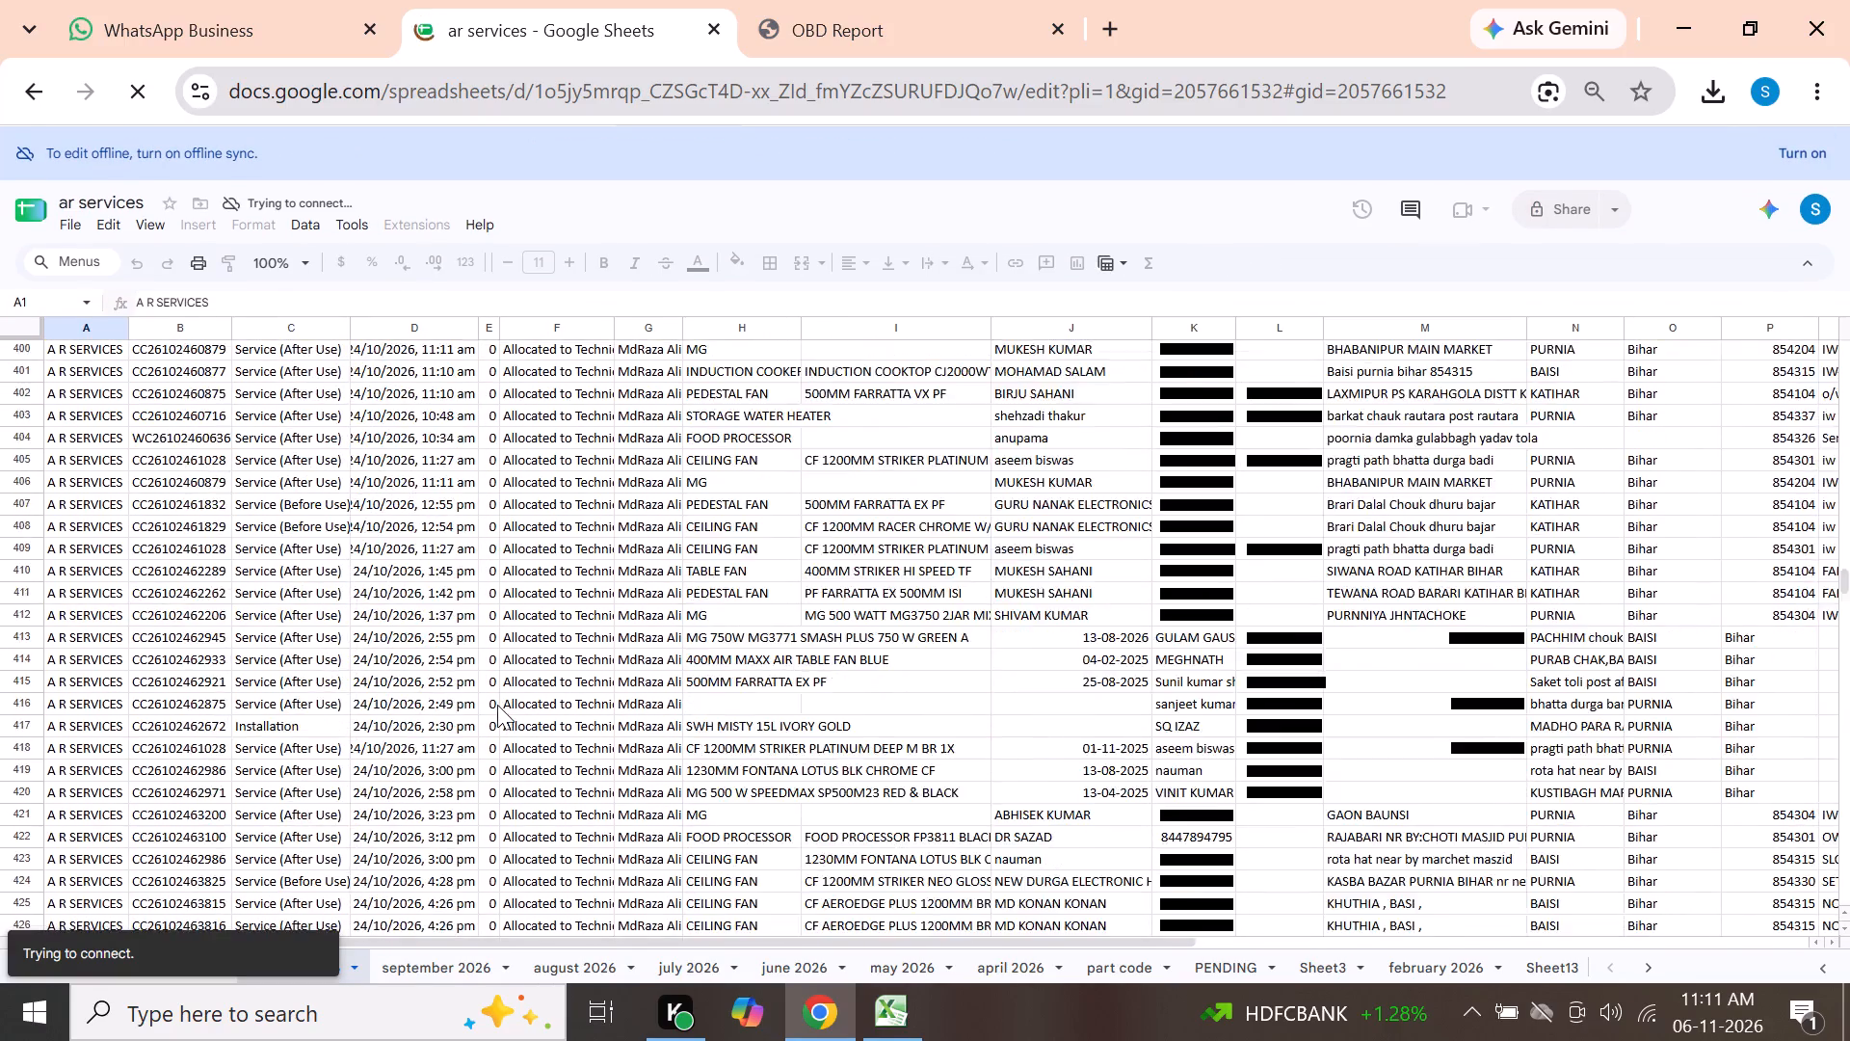
{"action": "scroll", "coordinate": [497, 705], "scroll_direction": "down", "scroll_amount": 19}
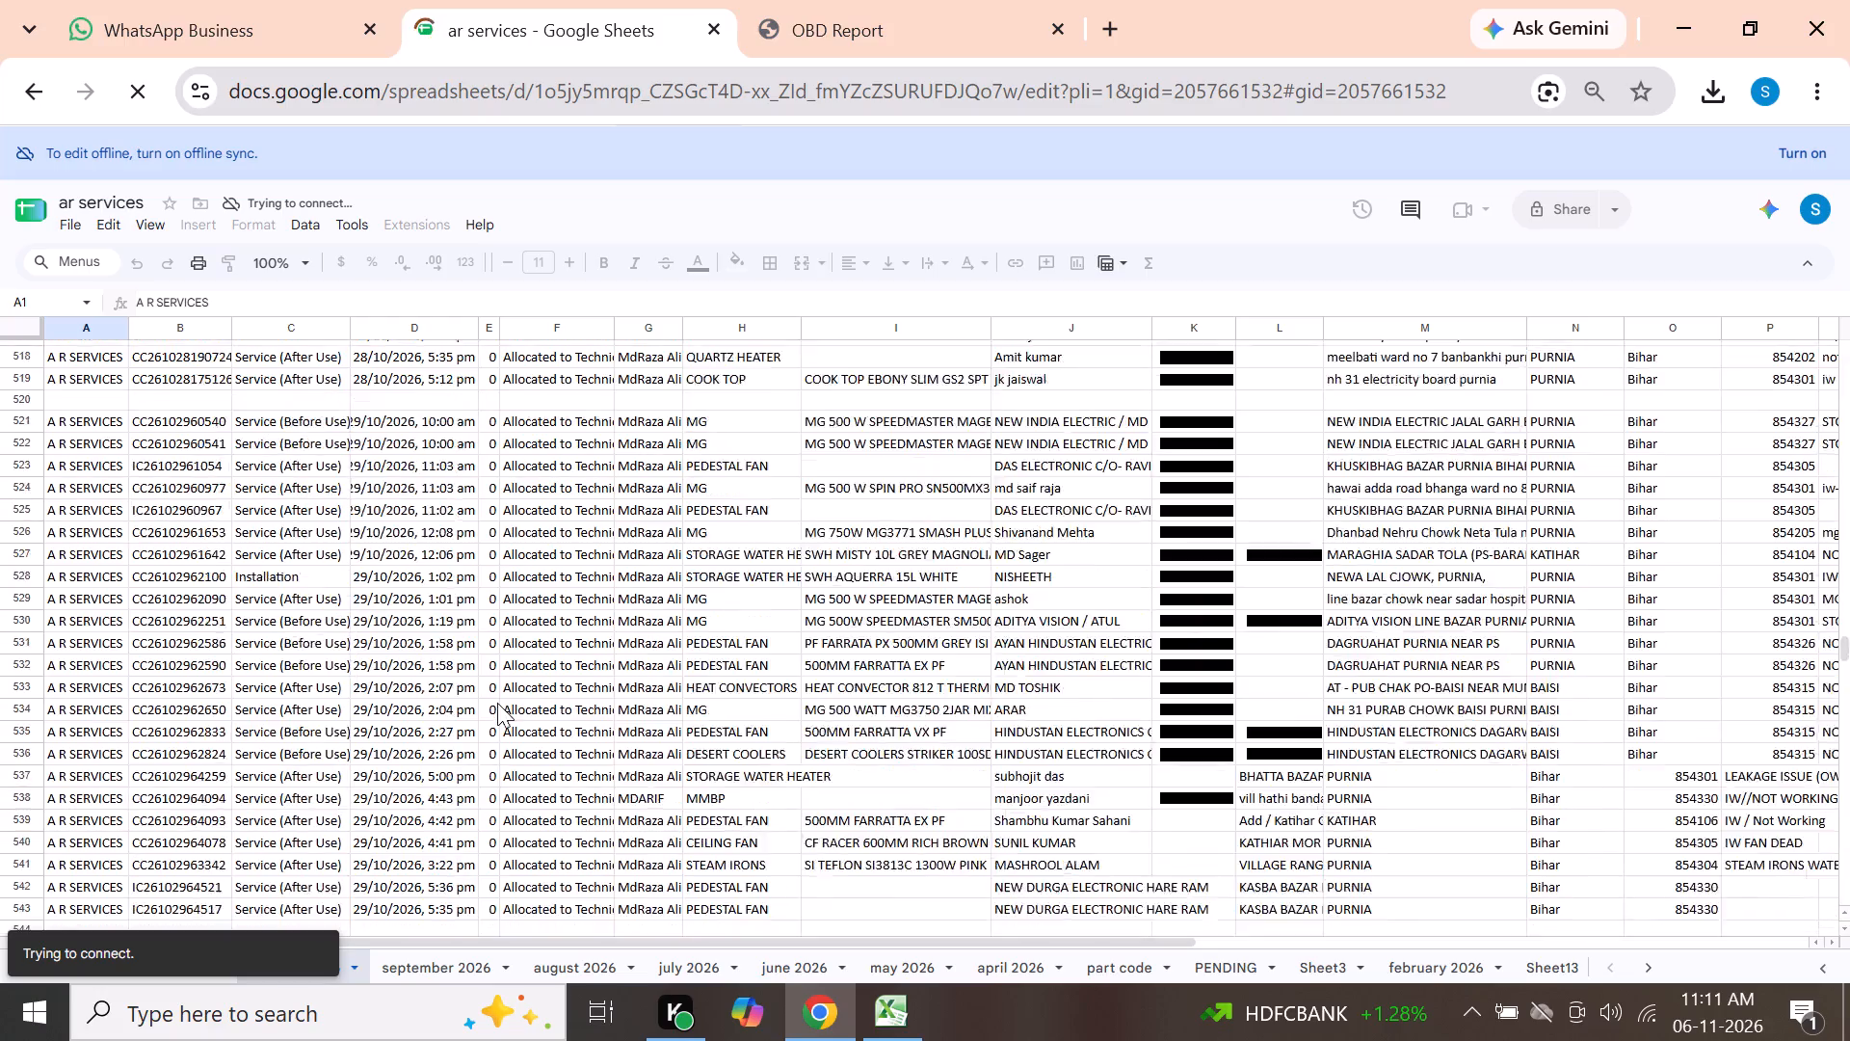
{"action": "scroll", "coordinate": [497, 705], "scroll_direction": "down", "scroll_amount": 11}
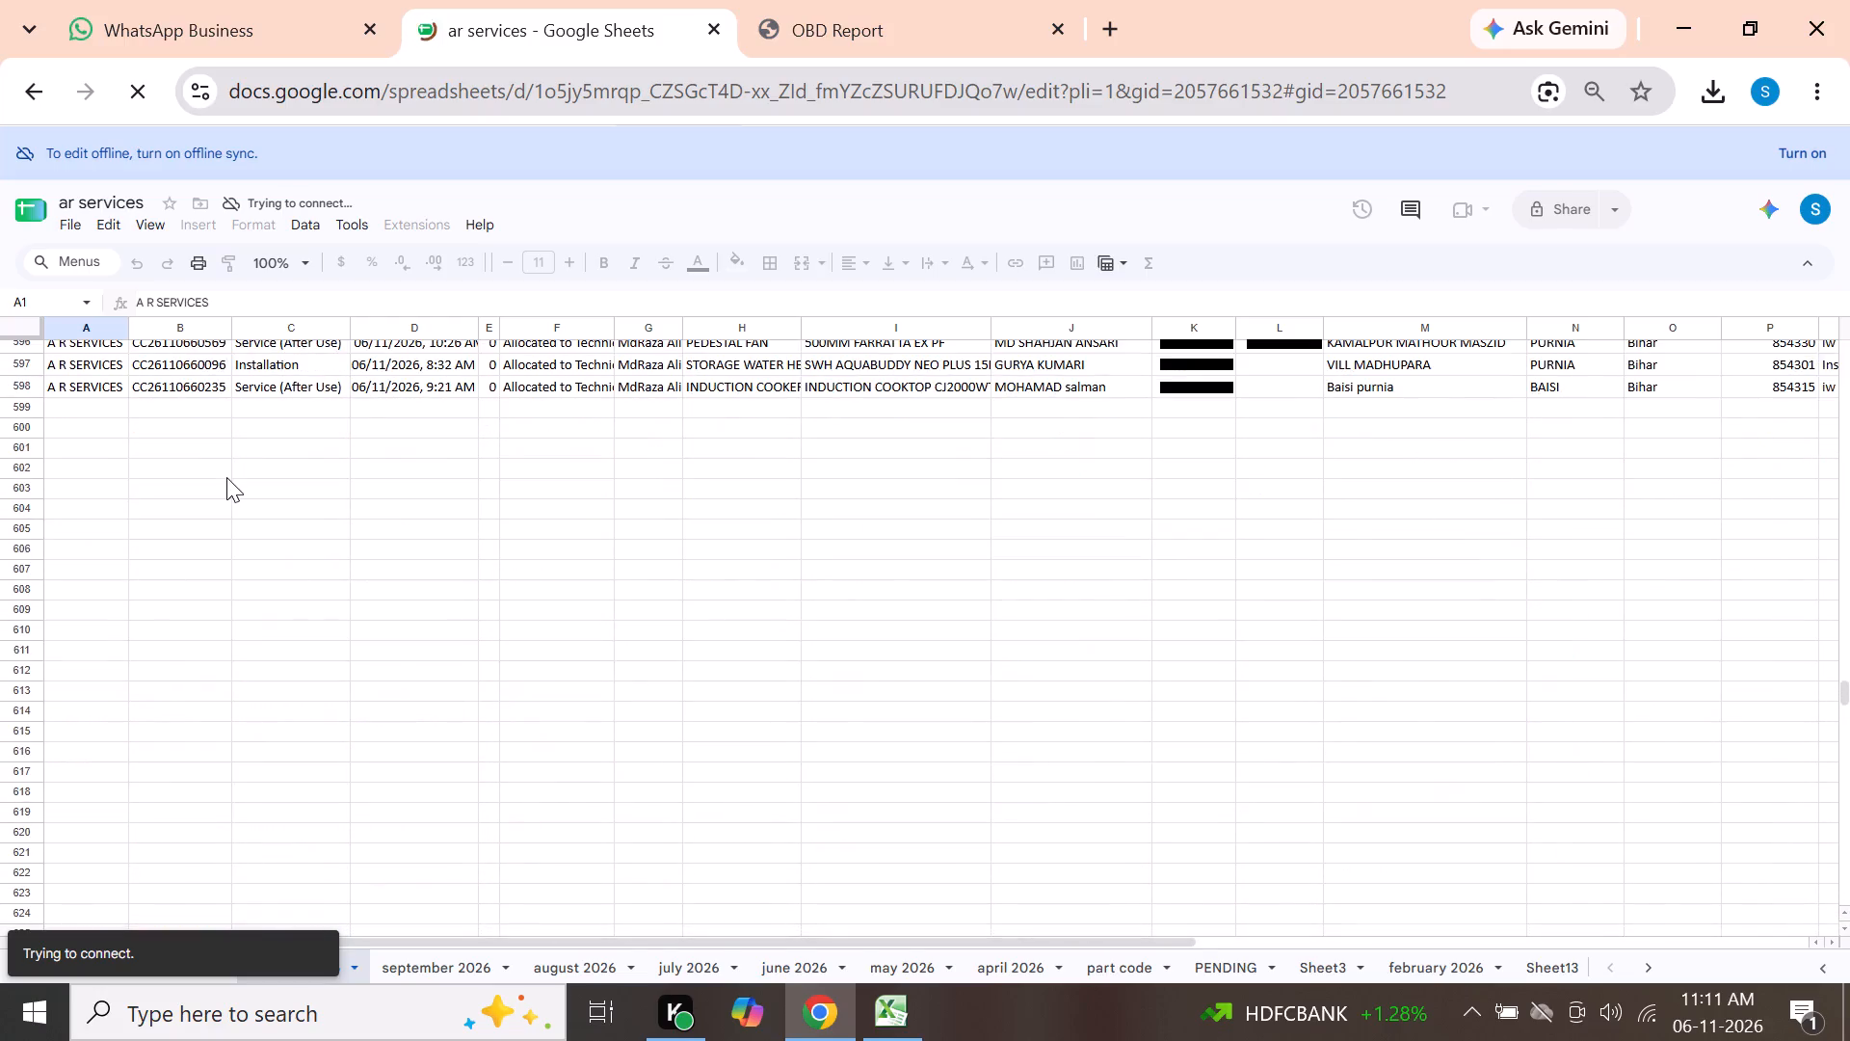
{"action": "scroll", "coordinate": [226, 477], "scroll_direction": "up", "scroll_amount": 1}
{"action": "left_click", "coordinate": [97, 551]}
{"action": "right_click", "coordinate": [94, 551]}
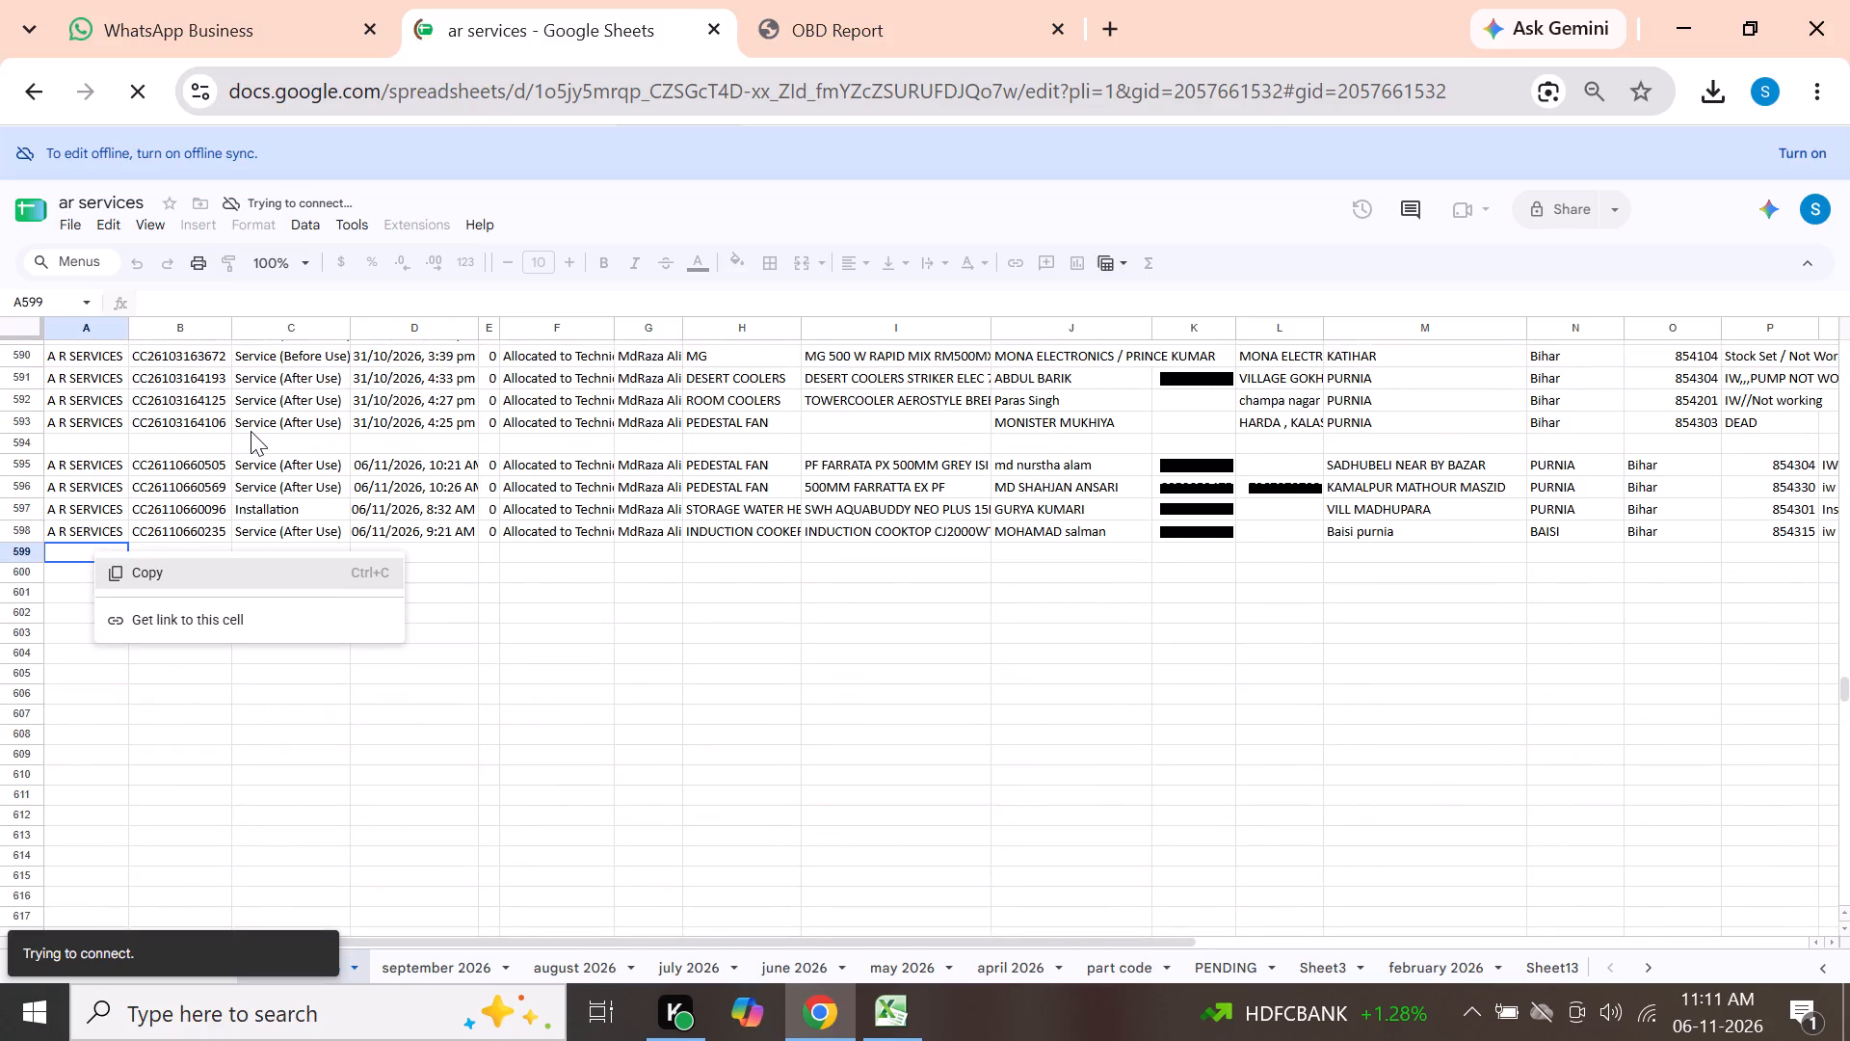
{"action": "right_click", "coordinate": [66, 556]}
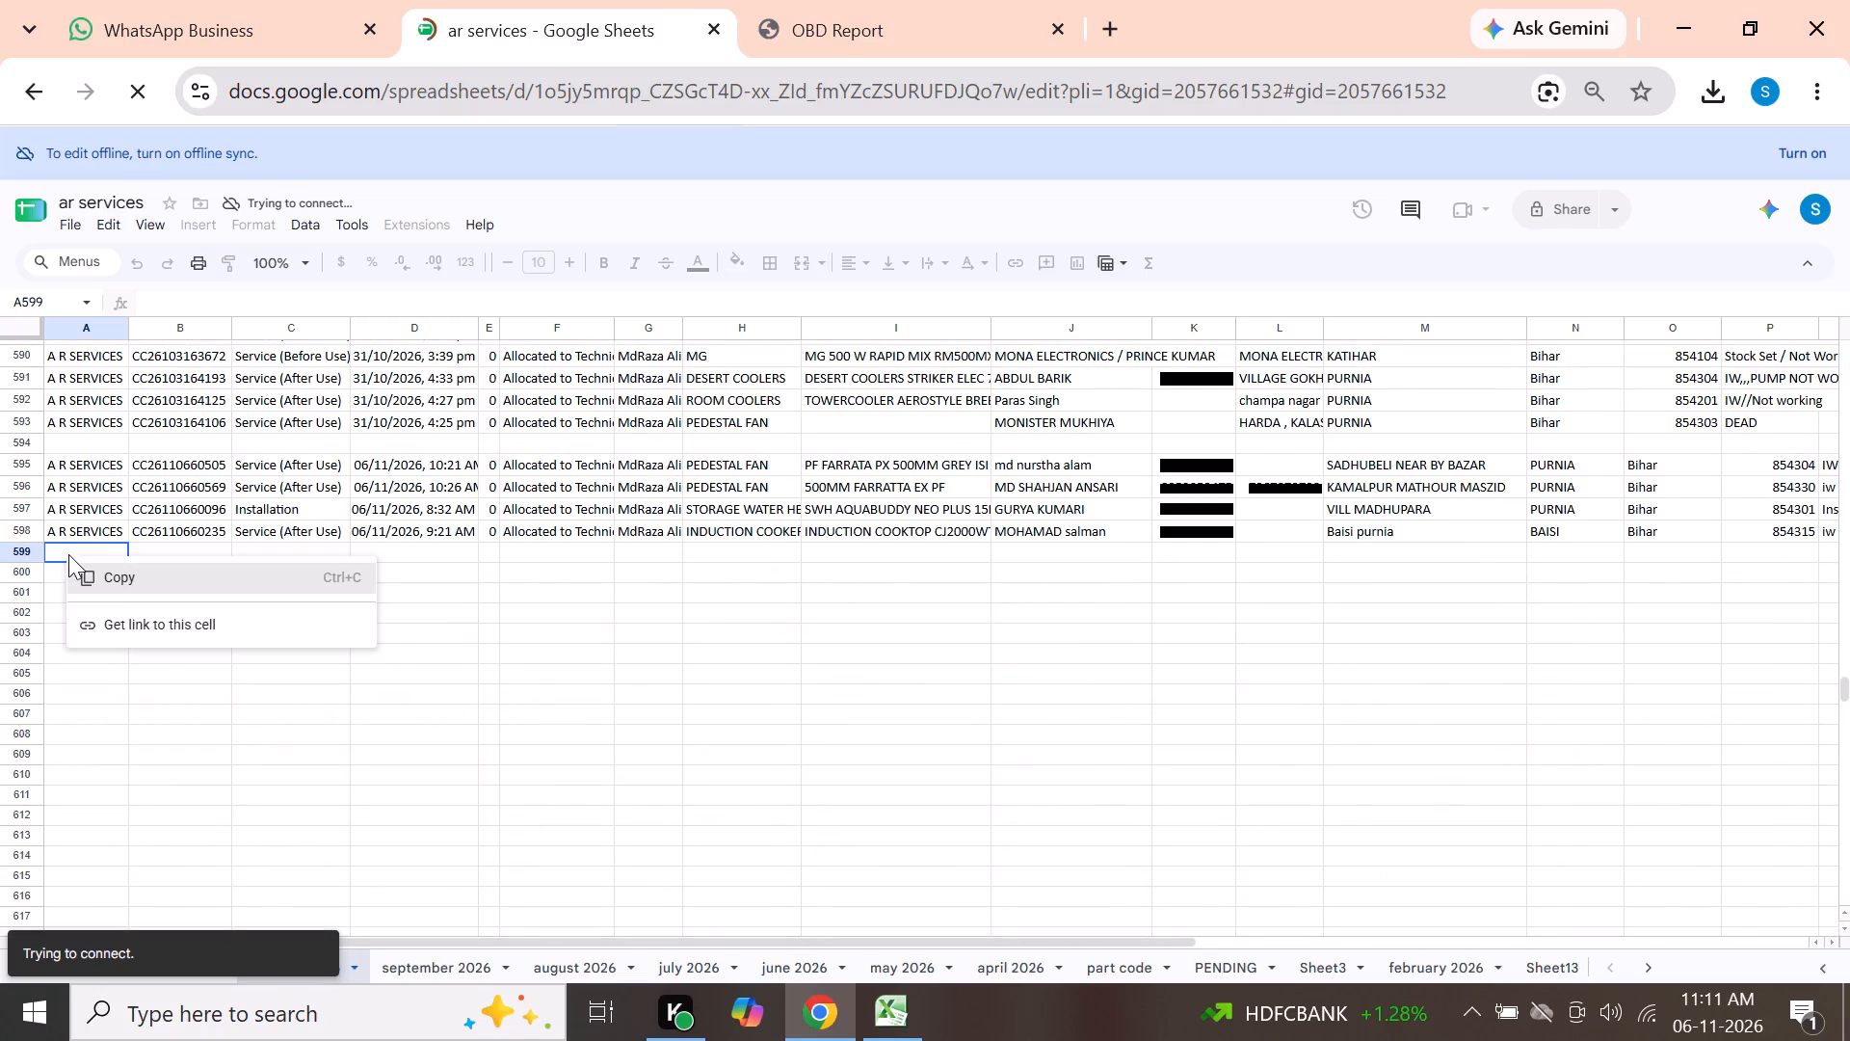
{"action": "right_click", "coordinate": [68, 553]}
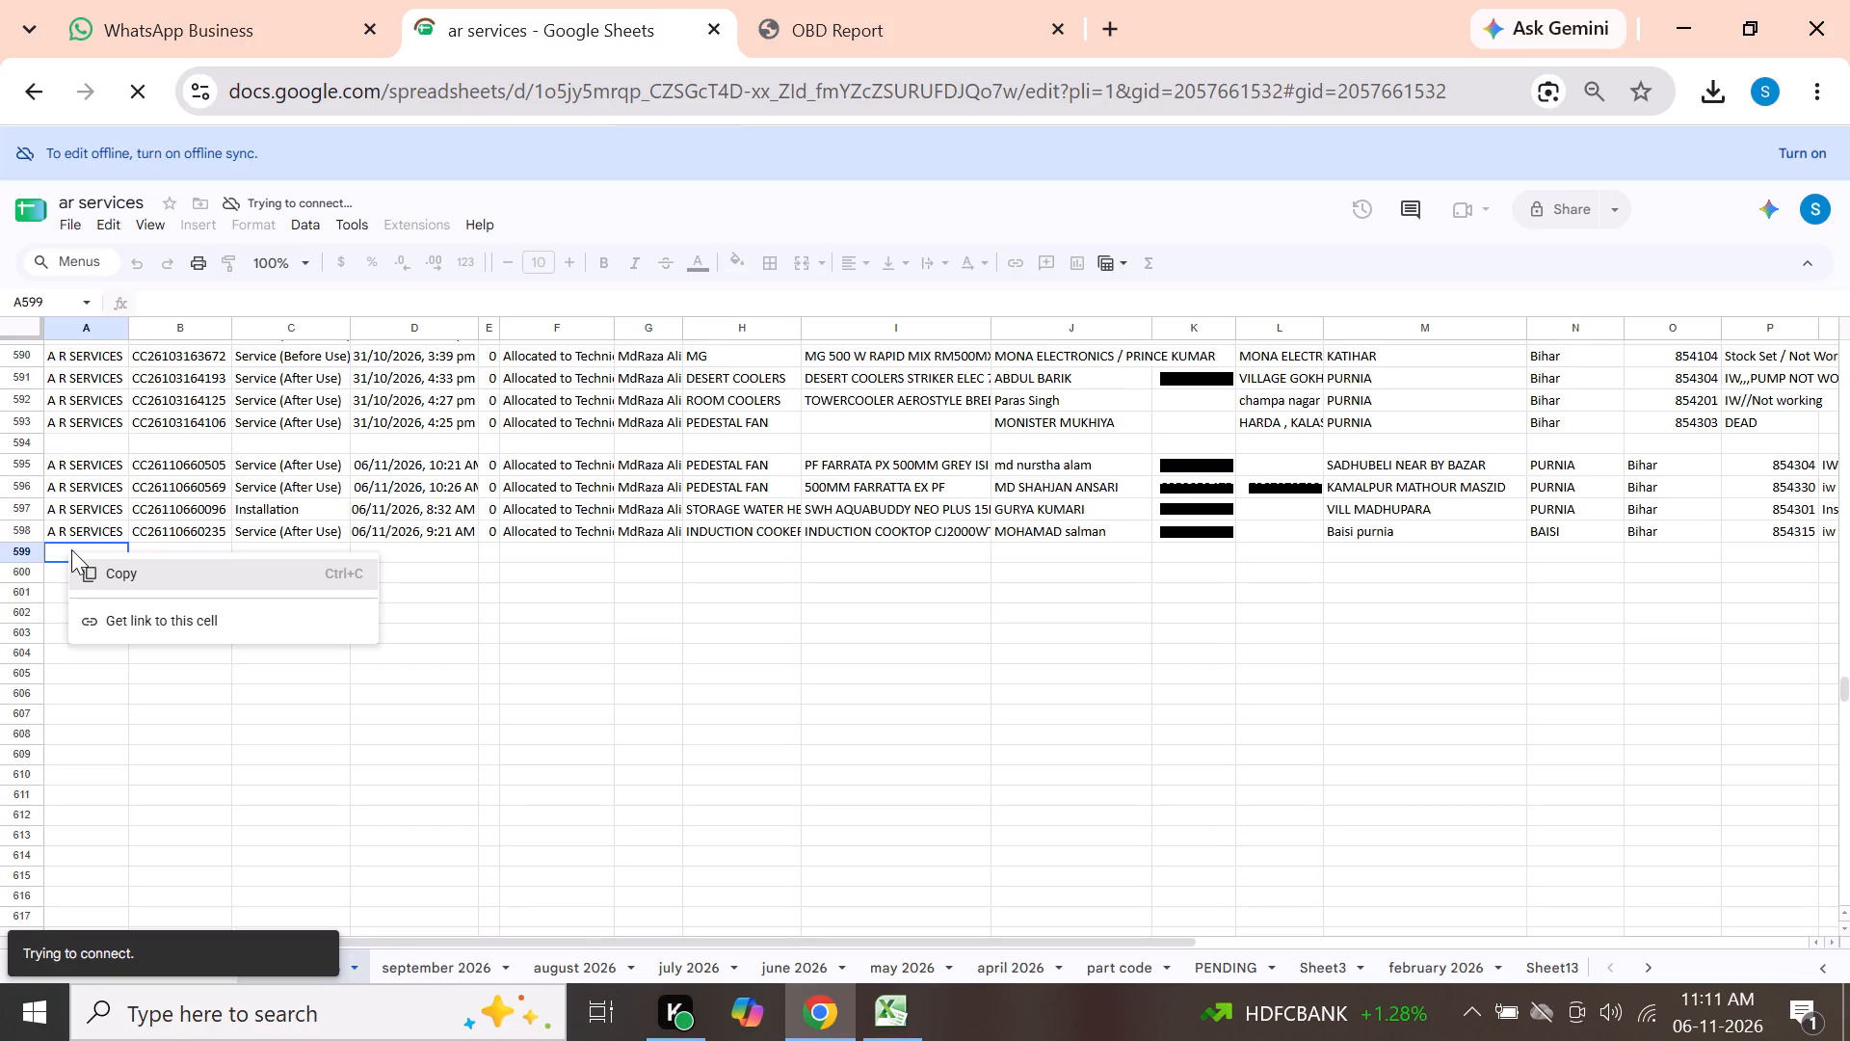
{"action": "key", "text": "ctrl+v"}
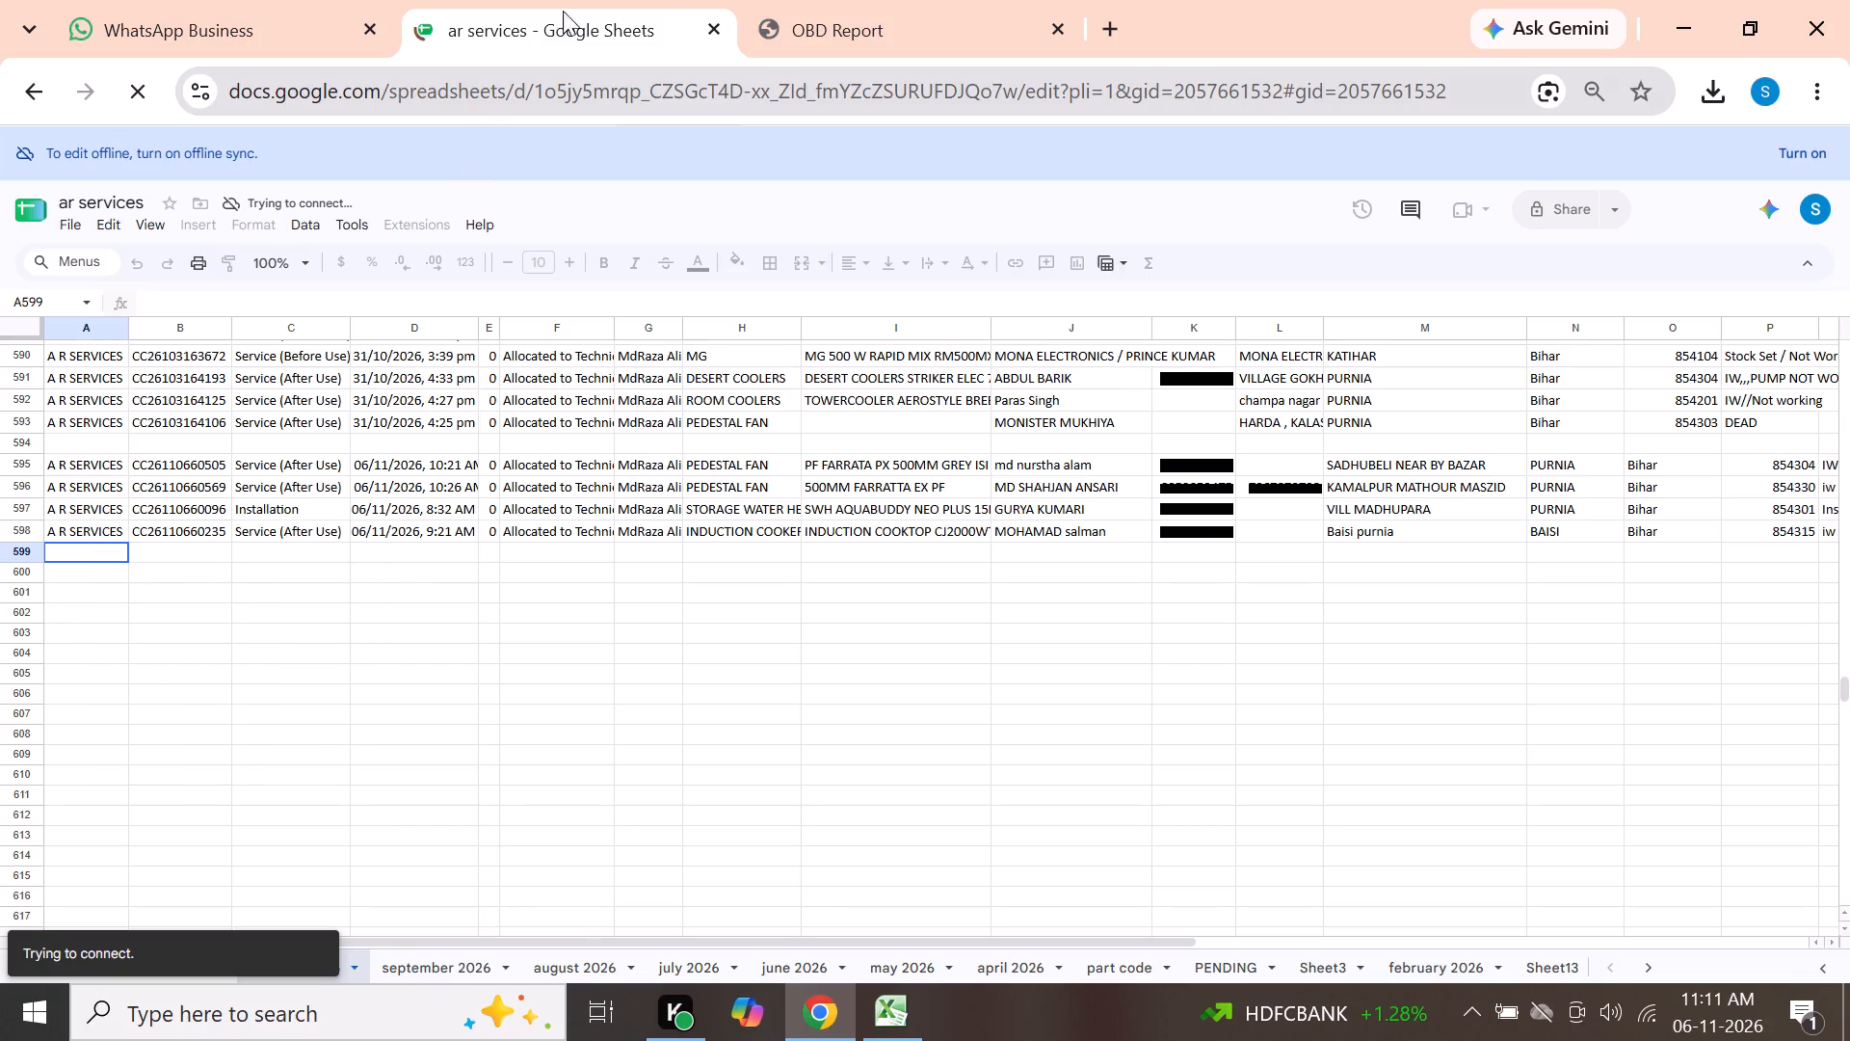
{"action": "left_click", "coordinate": [894, 1004]}
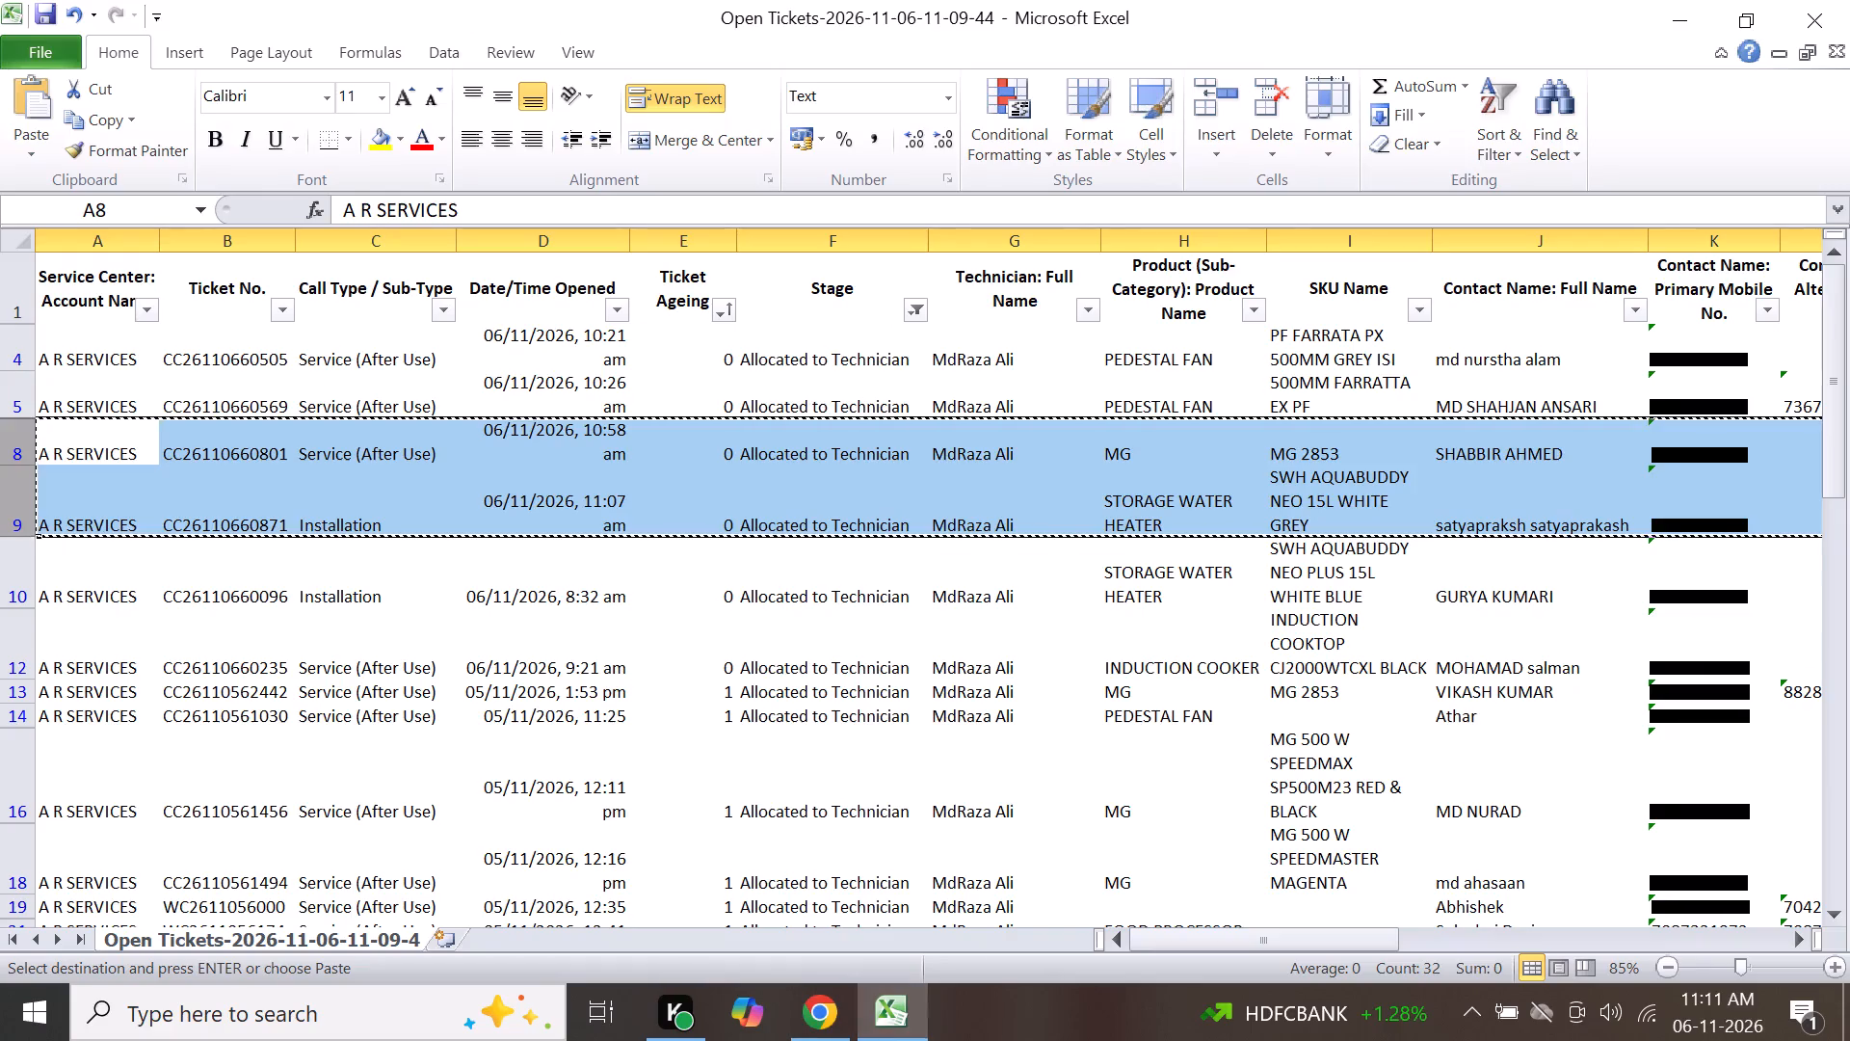
{"action": "left_click", "coordinate": [824, 998]}
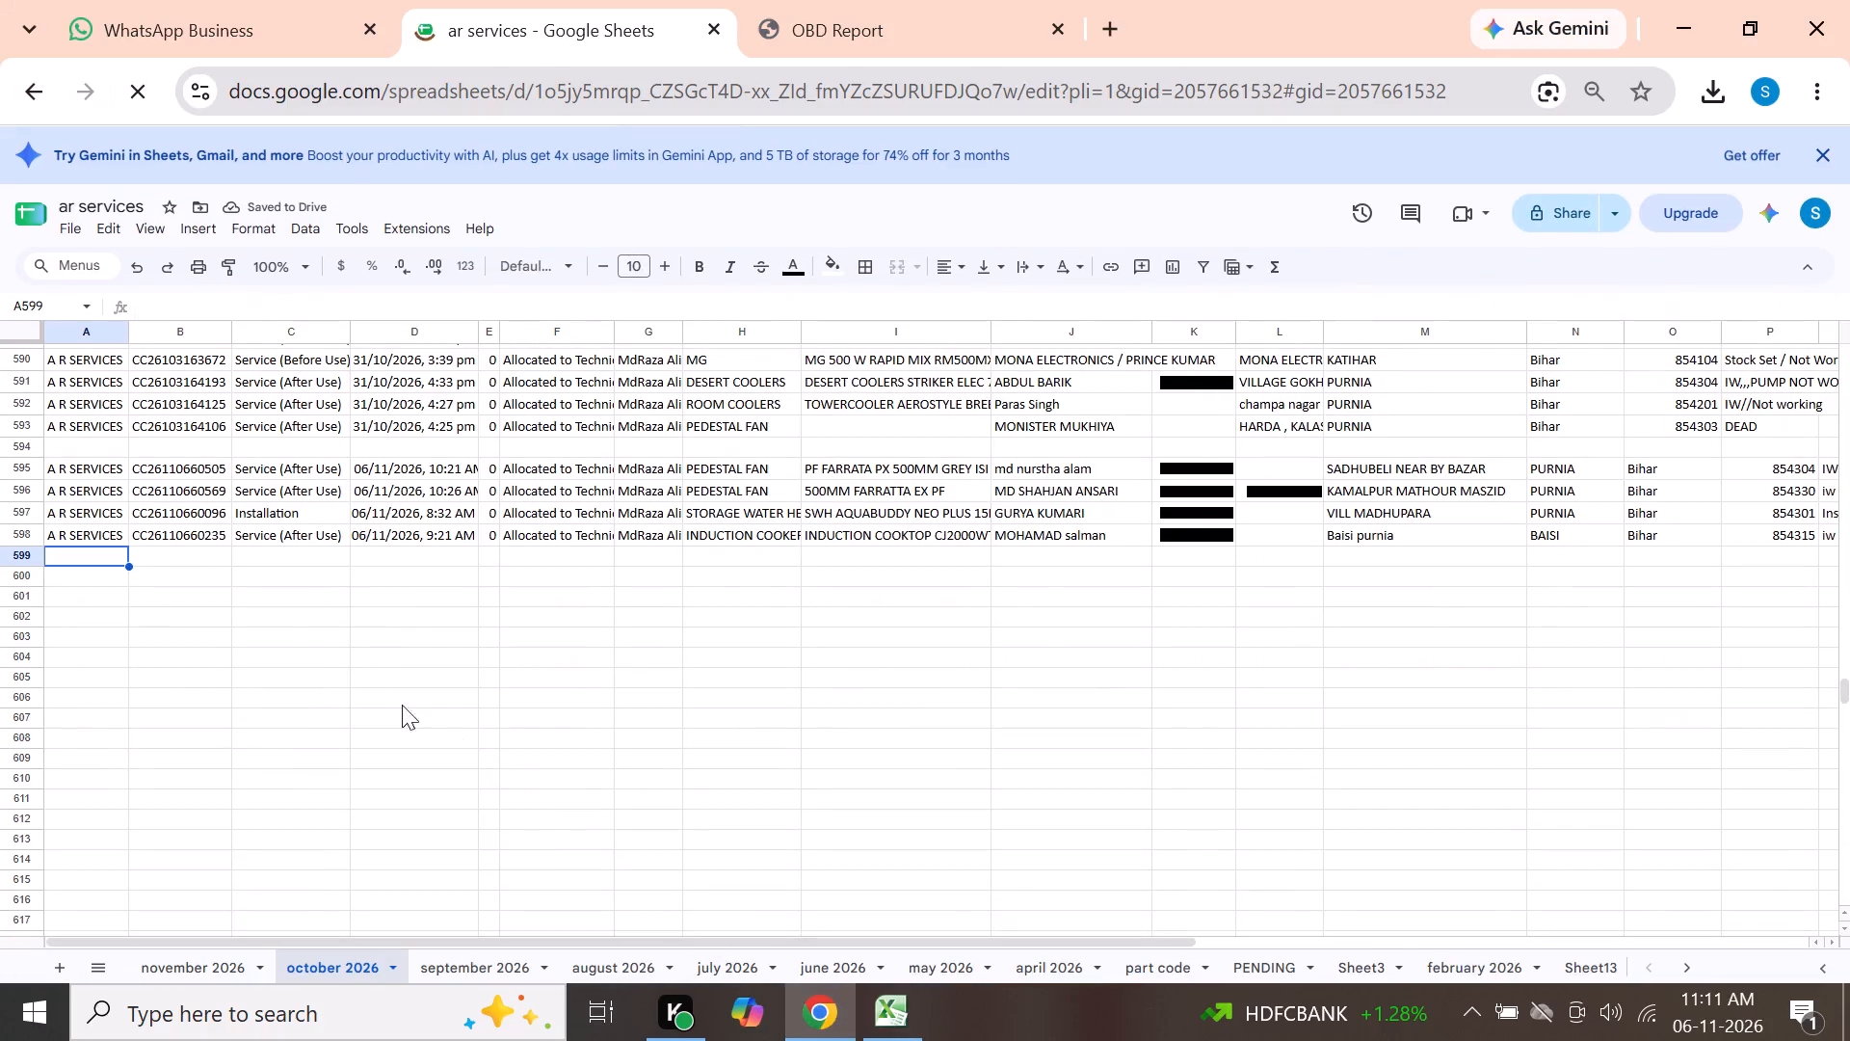
{"action": "right_click", "coordinate": [91, 558]}
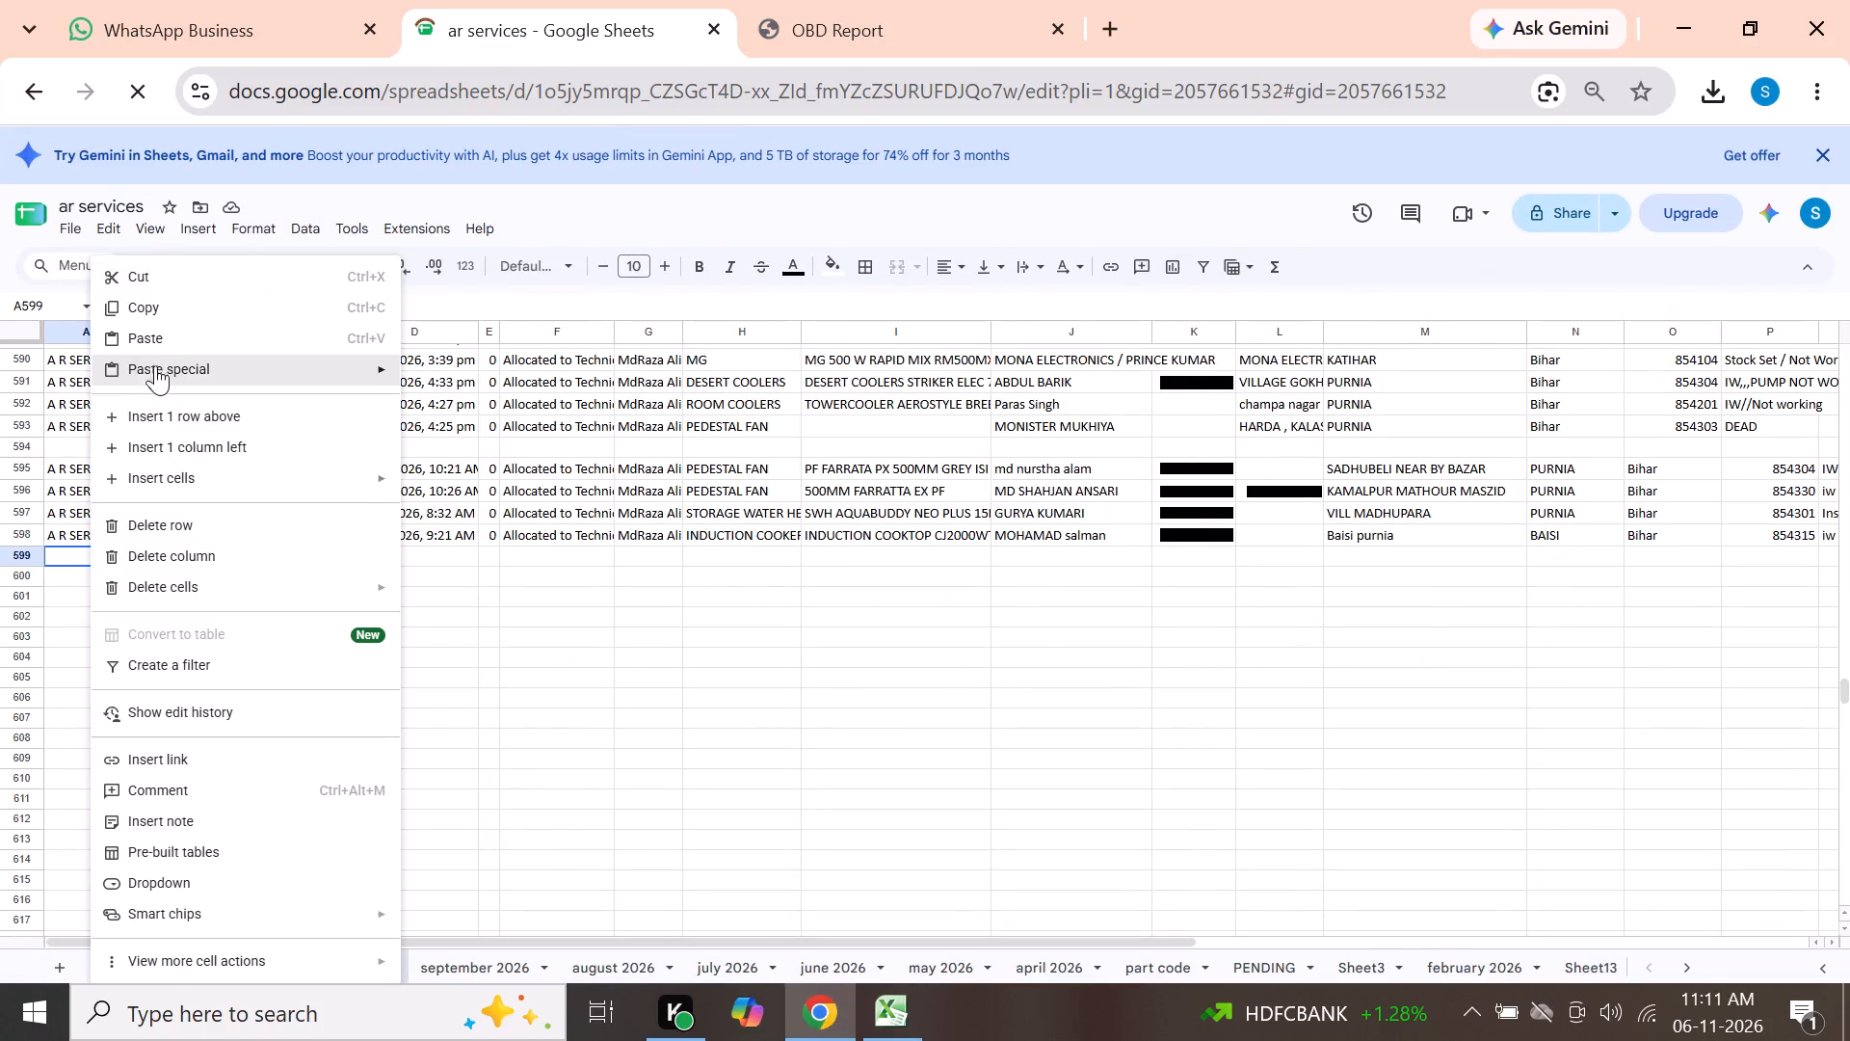
{"action": "left_click", "coordinate": [158, 343]}
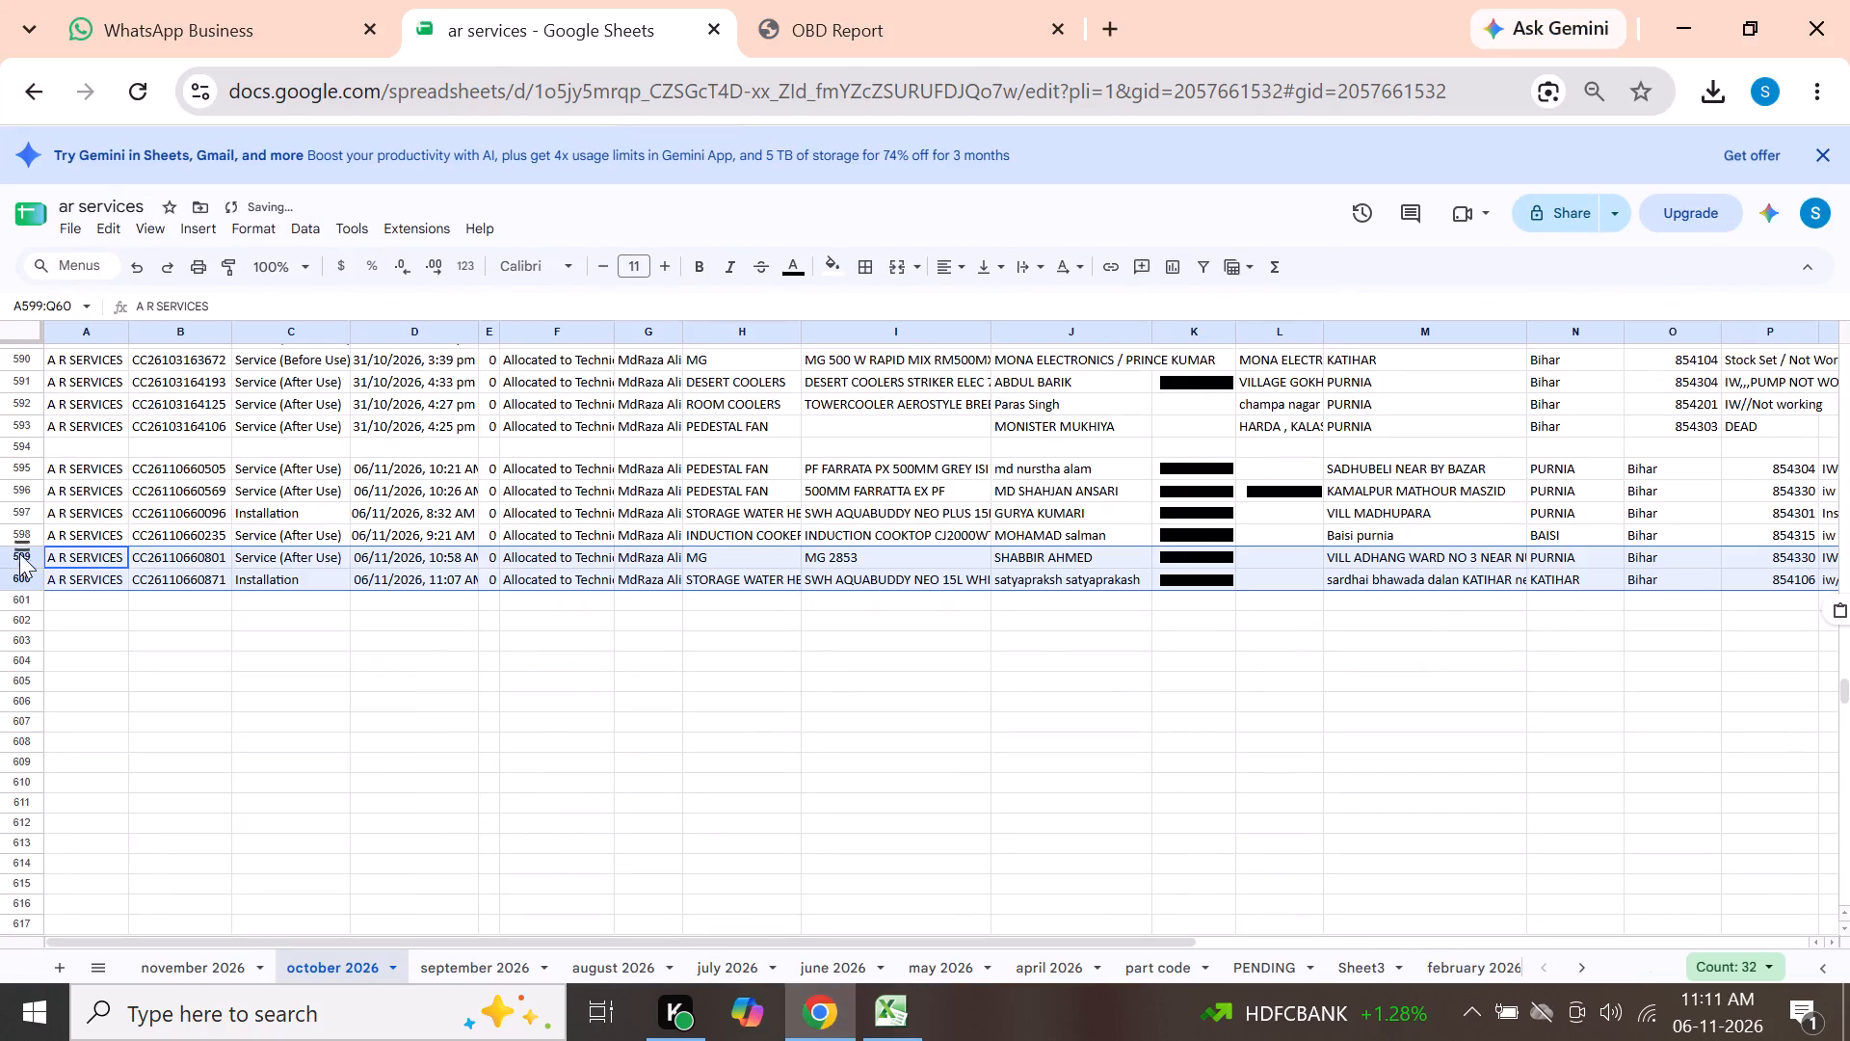
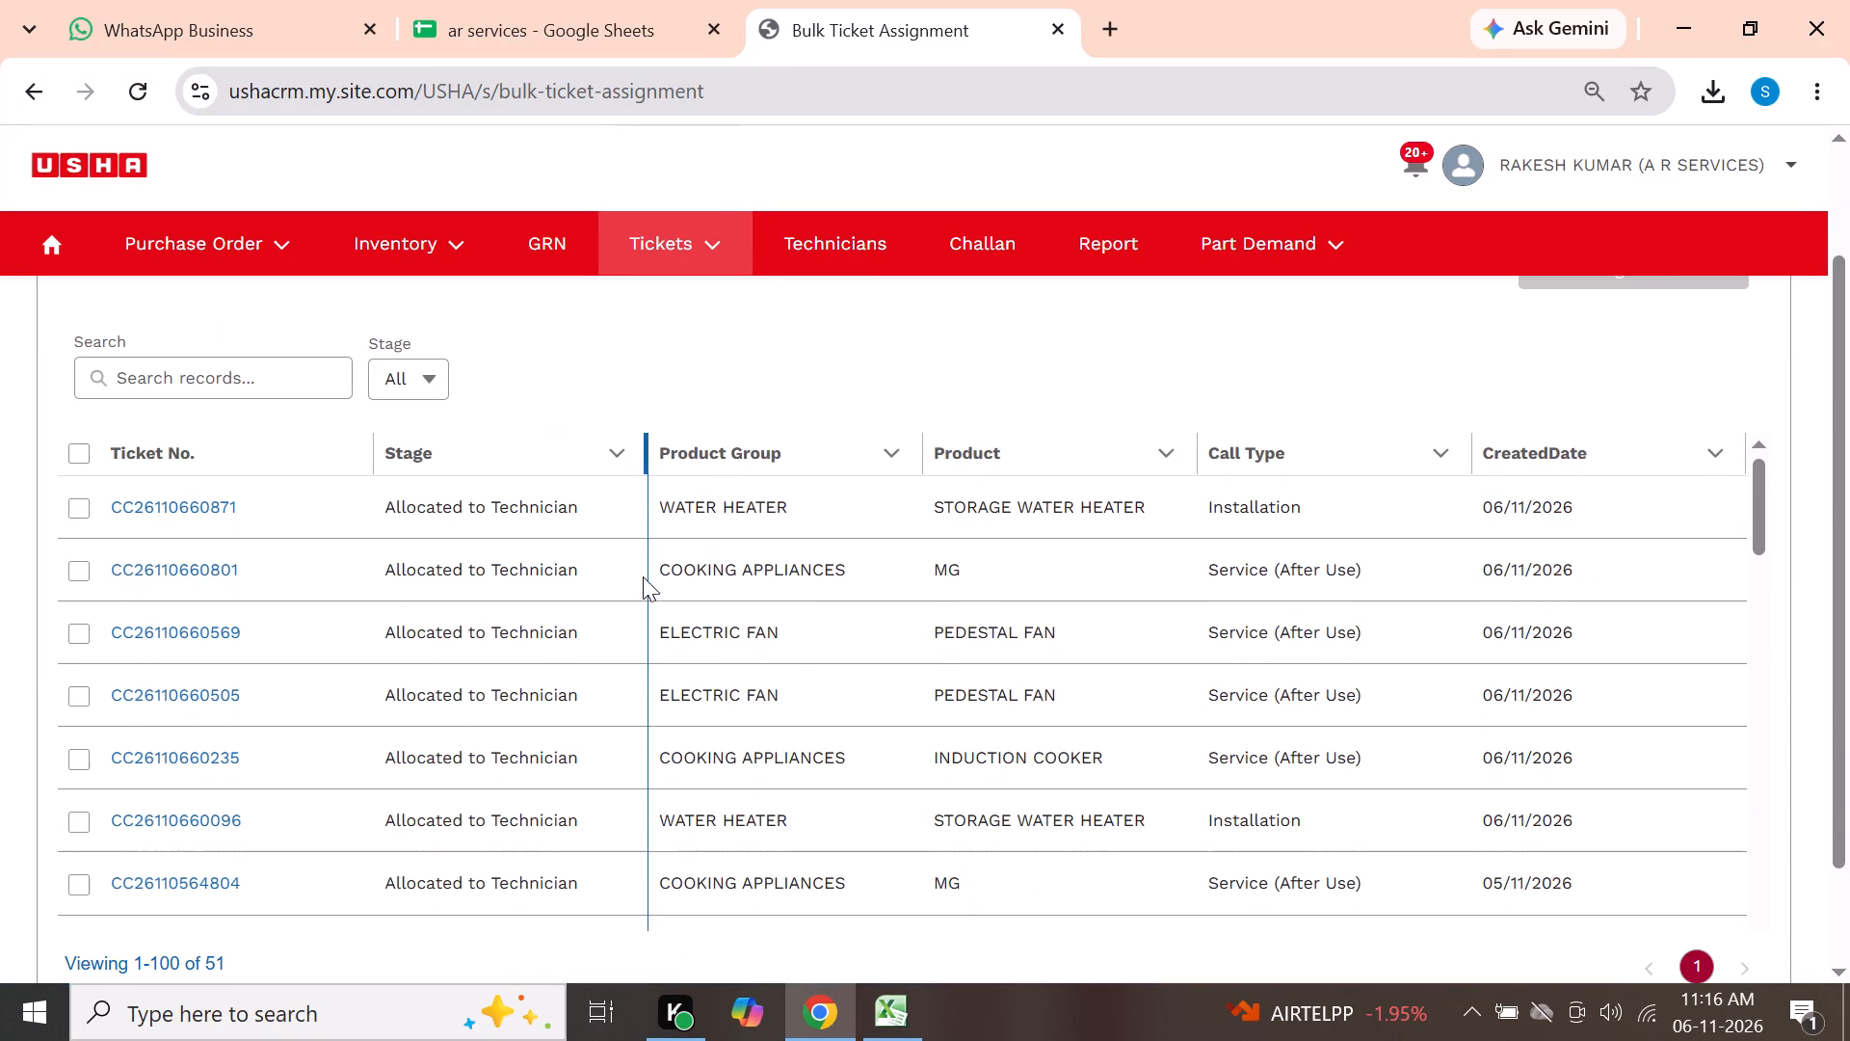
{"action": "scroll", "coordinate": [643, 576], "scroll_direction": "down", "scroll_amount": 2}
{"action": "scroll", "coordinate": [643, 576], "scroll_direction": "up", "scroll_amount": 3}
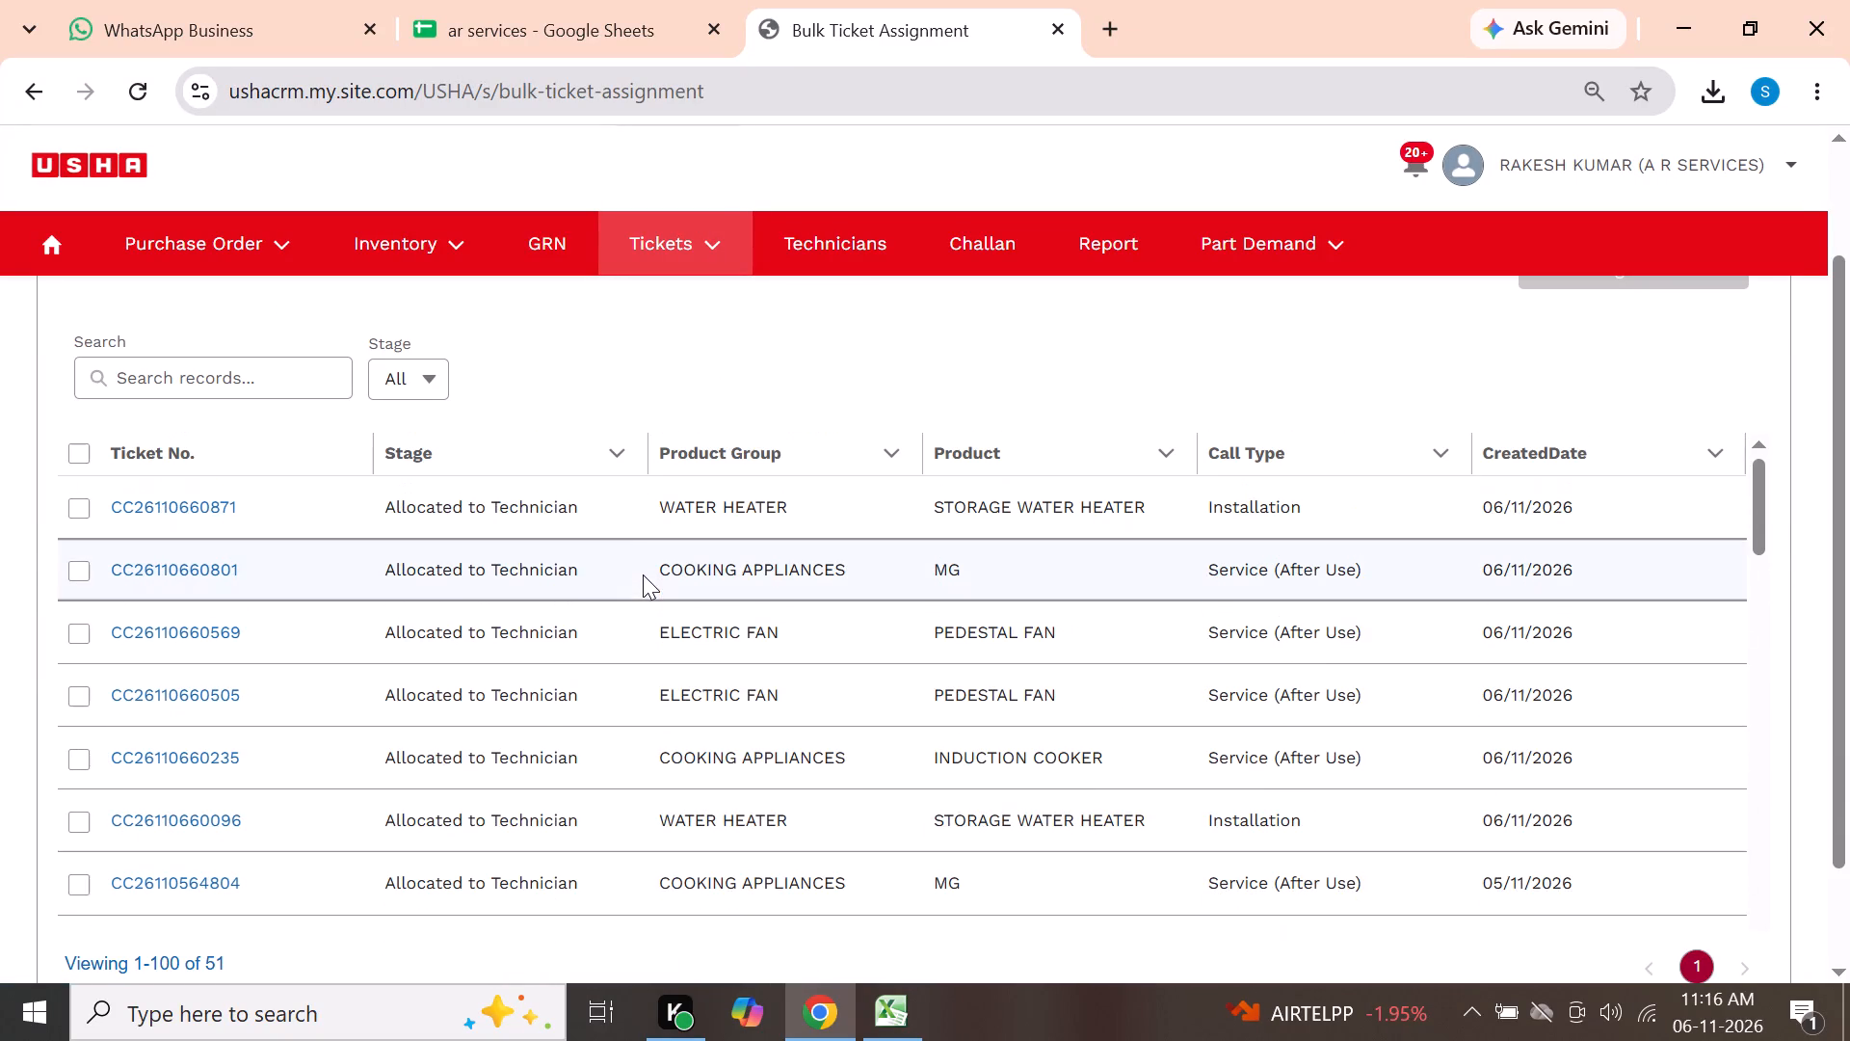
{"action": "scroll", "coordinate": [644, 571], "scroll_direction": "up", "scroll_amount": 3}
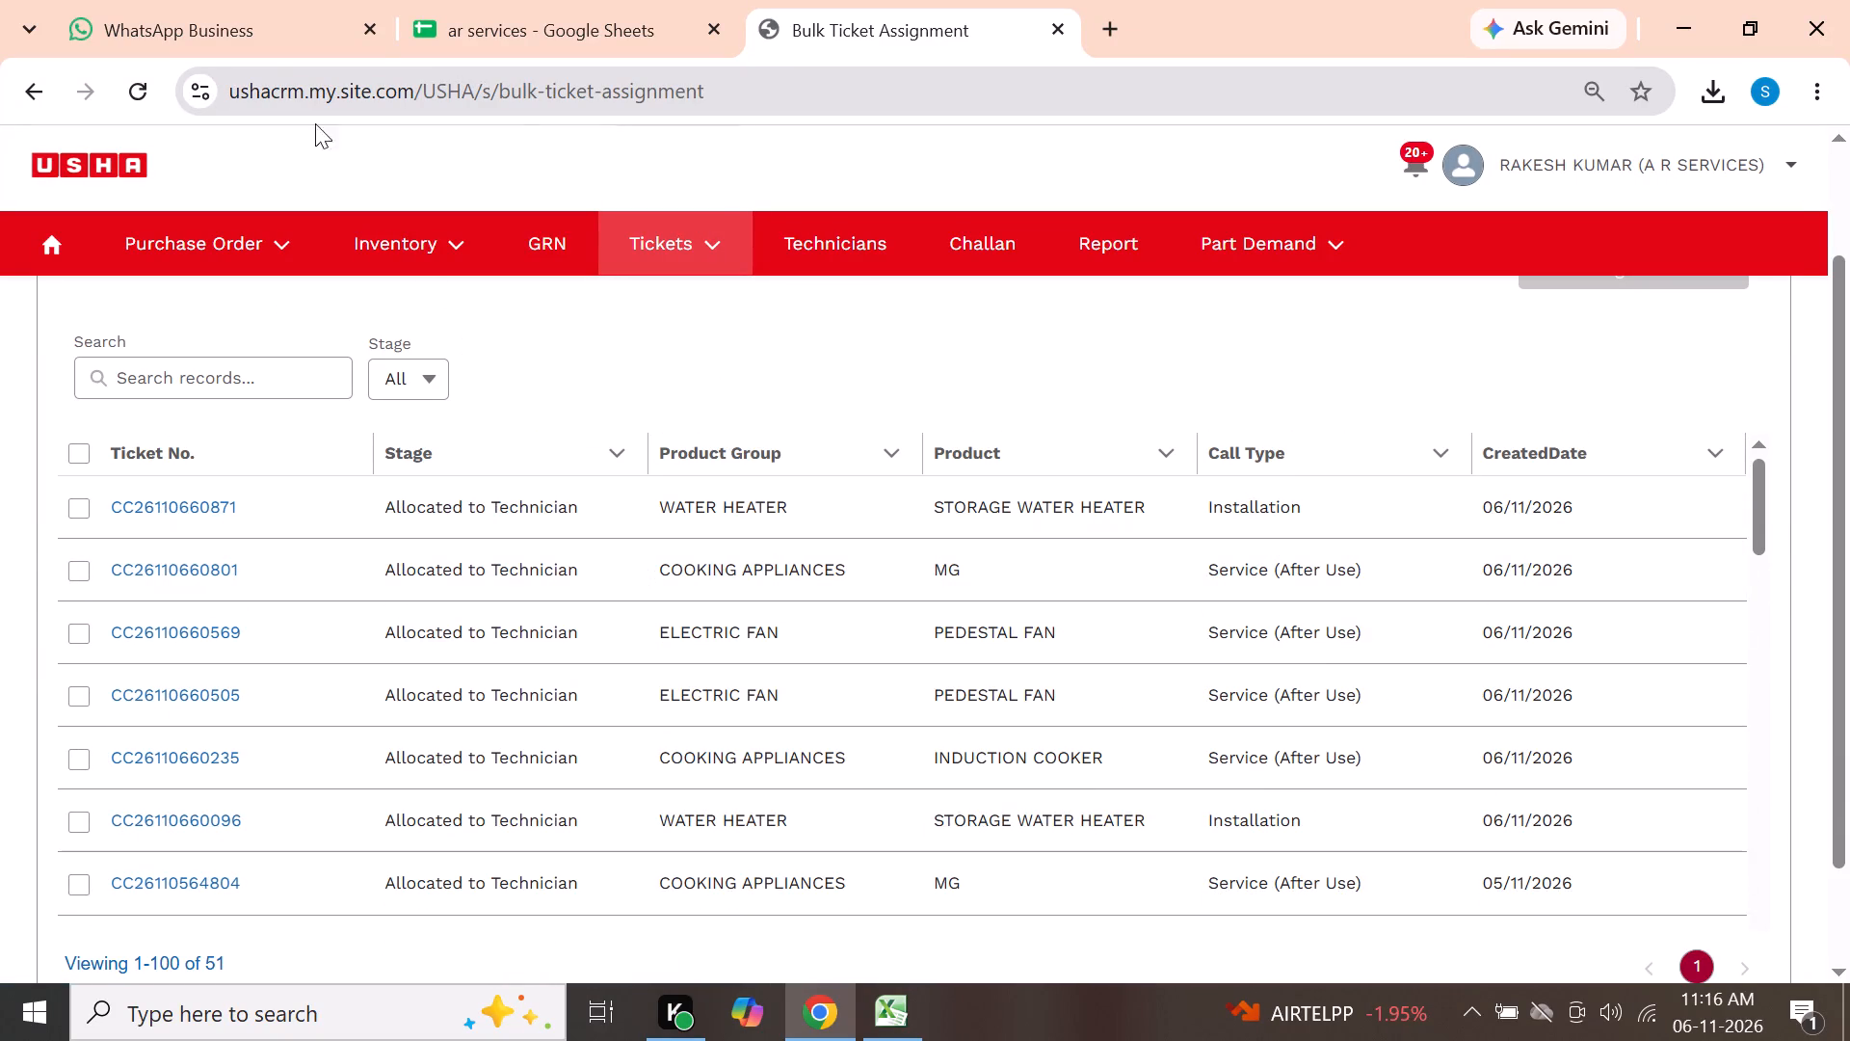